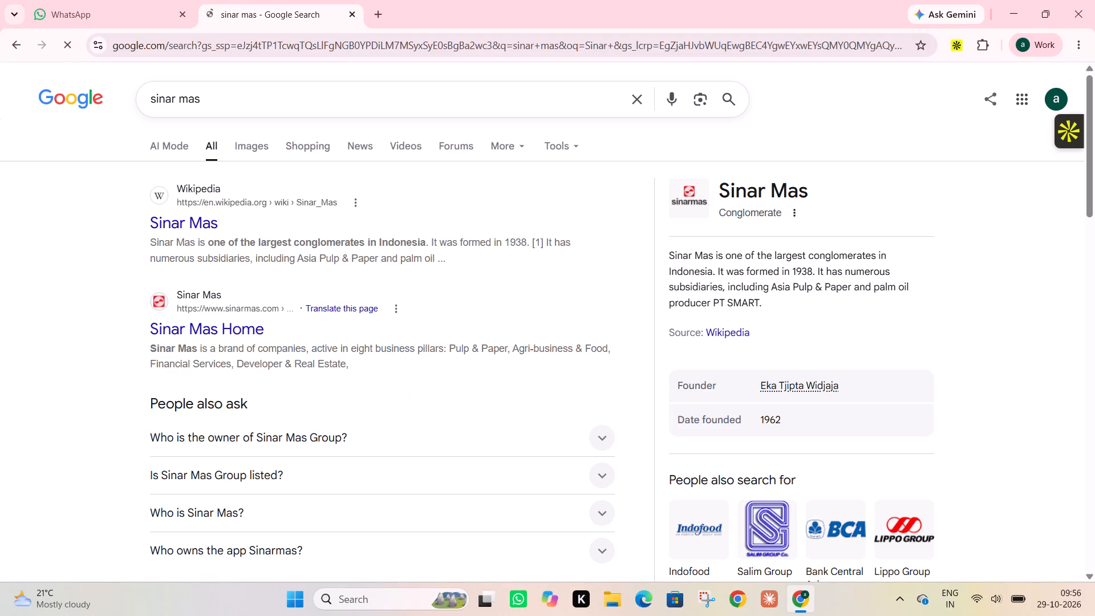
Look over the search results for "sinar mas" and extend the query to "sinar mas is".
scroll(208, 75, "down", 1)
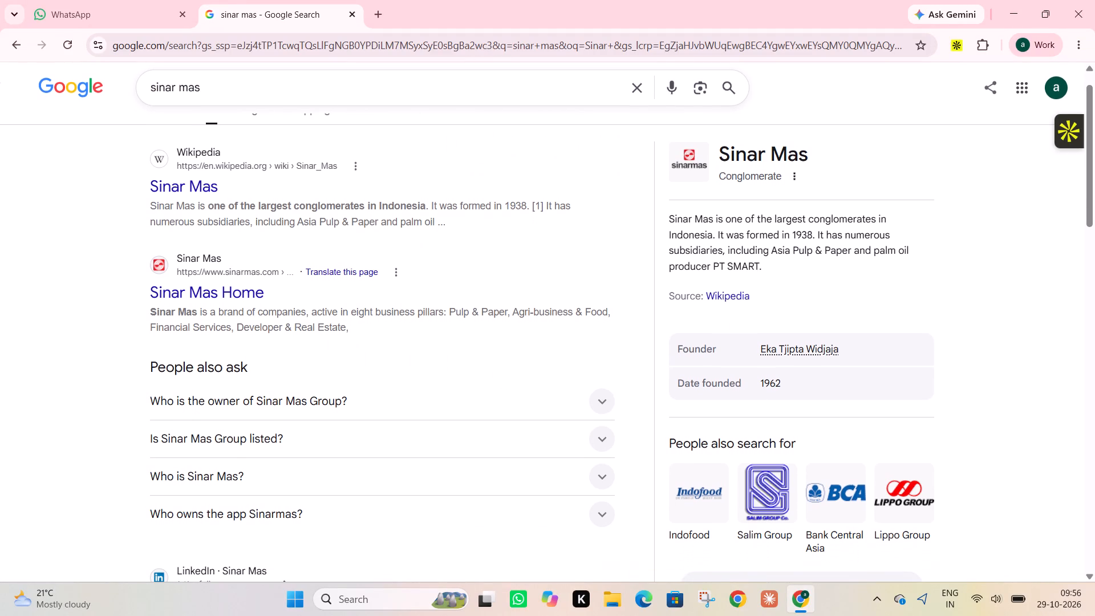
scroll(208, 75, "down", 2)
scroll(208, 75, "up", 1)
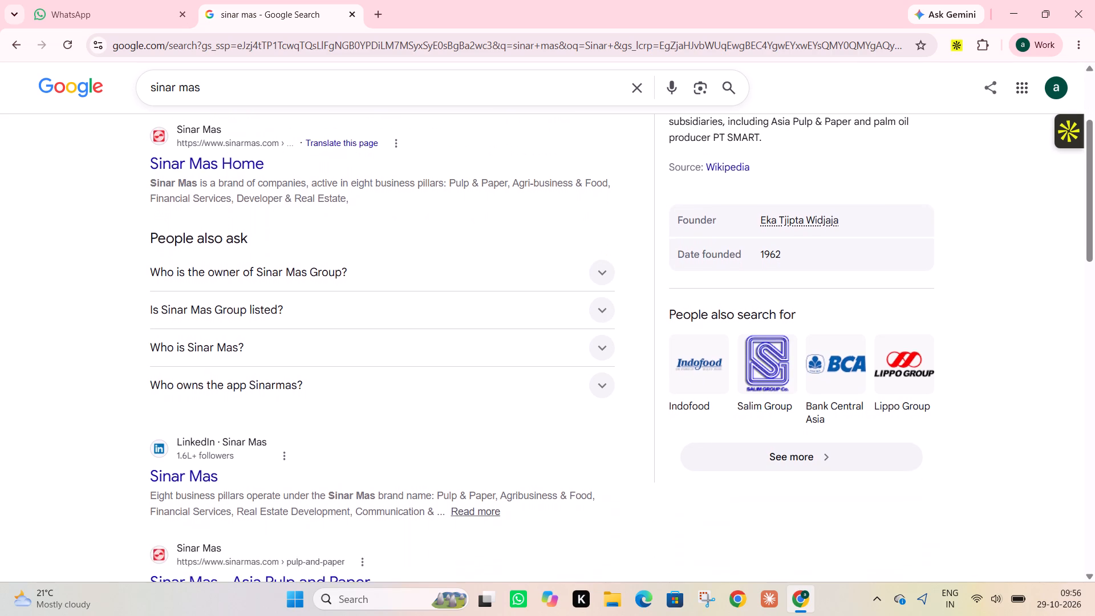
scroll(208, 75, "up", 1)
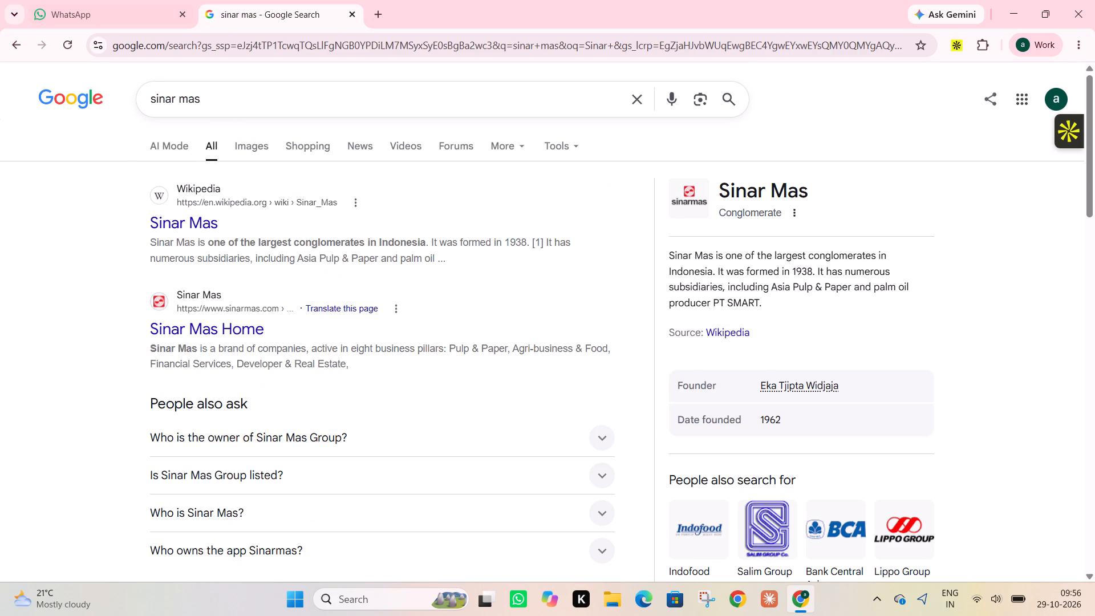
left_click(230, 101)
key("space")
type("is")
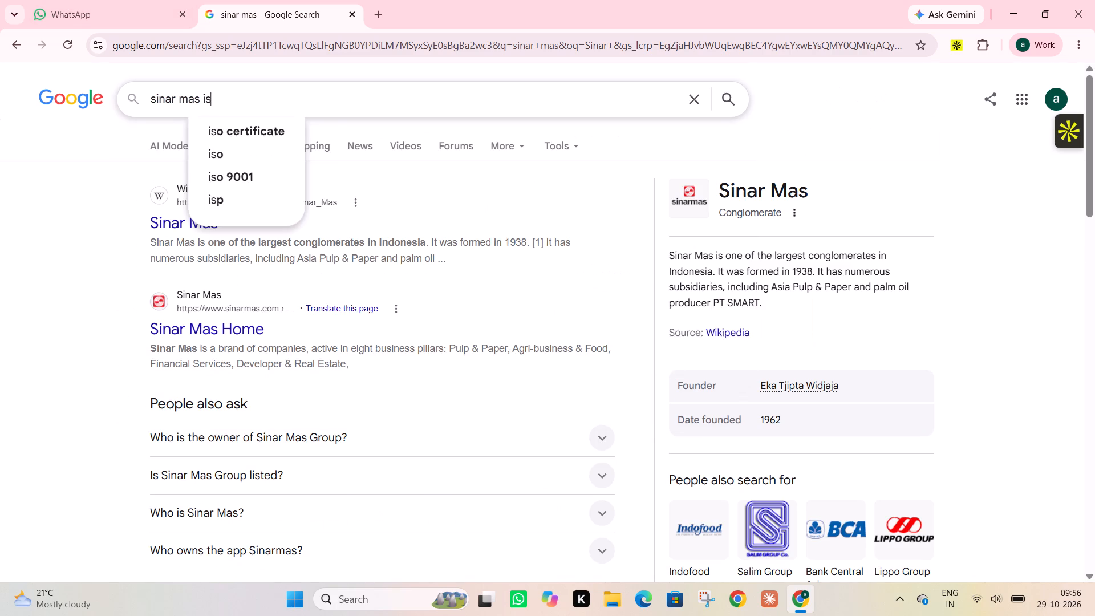
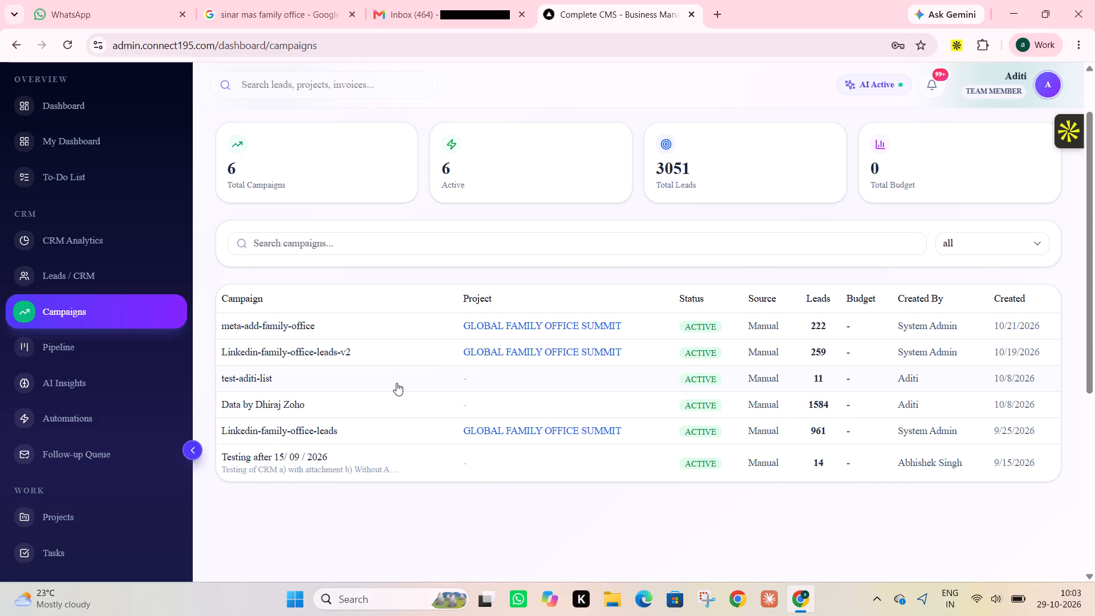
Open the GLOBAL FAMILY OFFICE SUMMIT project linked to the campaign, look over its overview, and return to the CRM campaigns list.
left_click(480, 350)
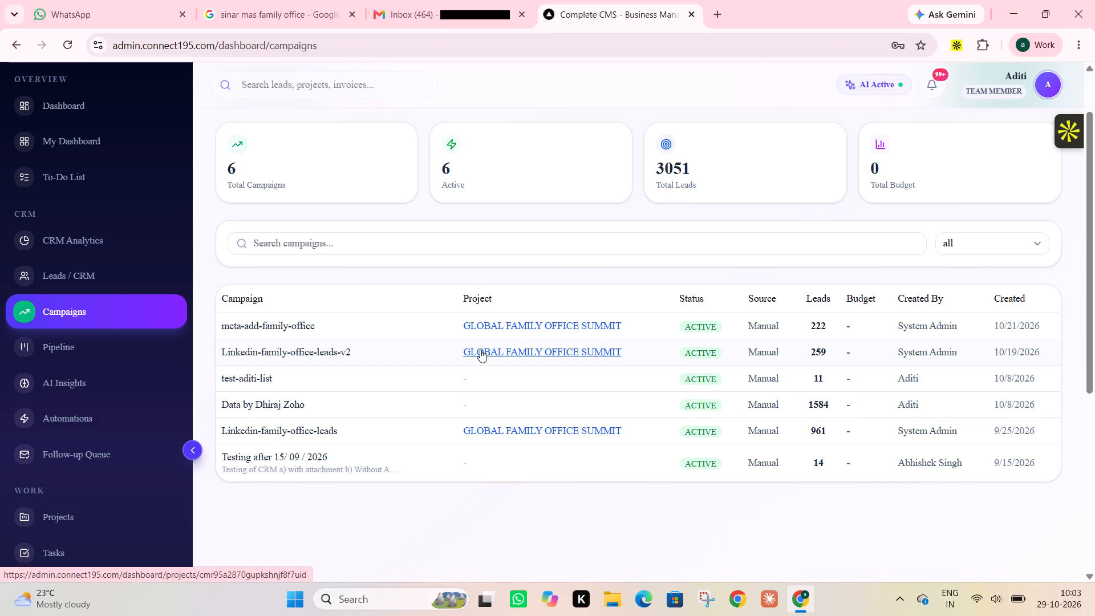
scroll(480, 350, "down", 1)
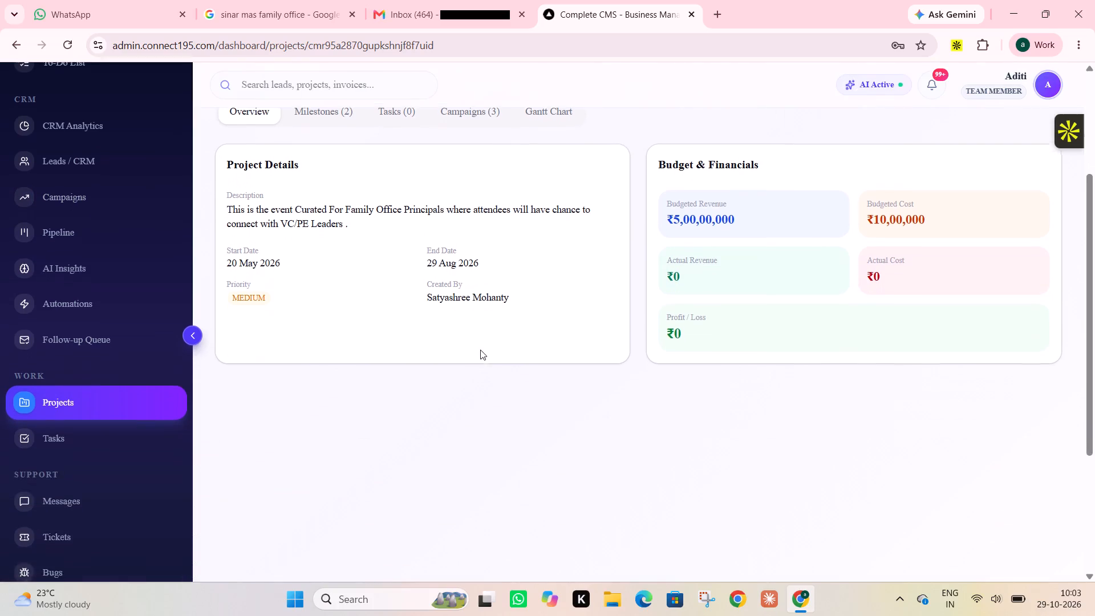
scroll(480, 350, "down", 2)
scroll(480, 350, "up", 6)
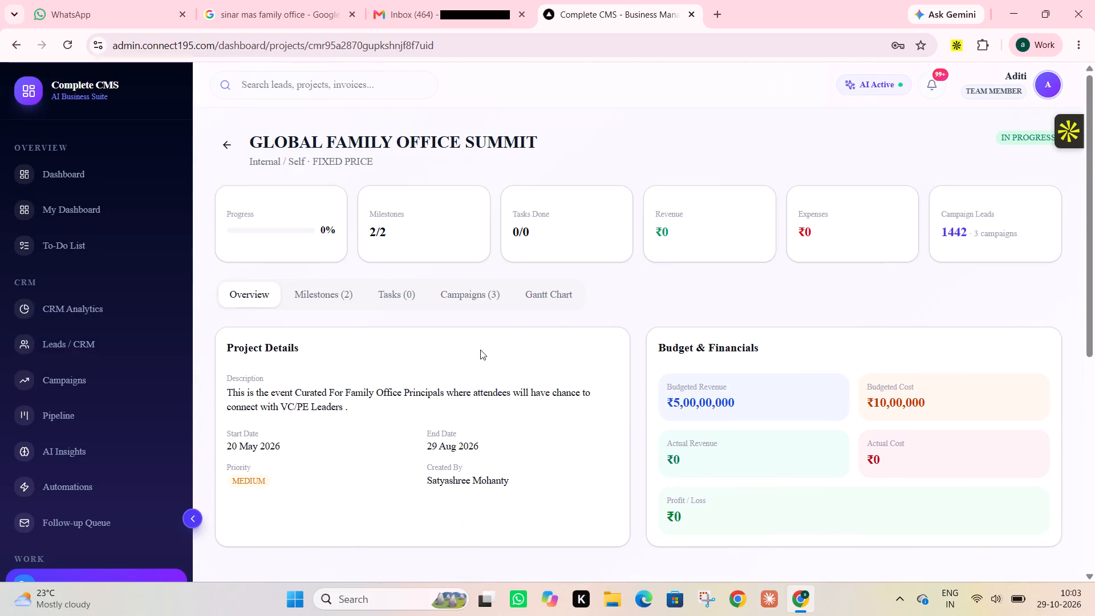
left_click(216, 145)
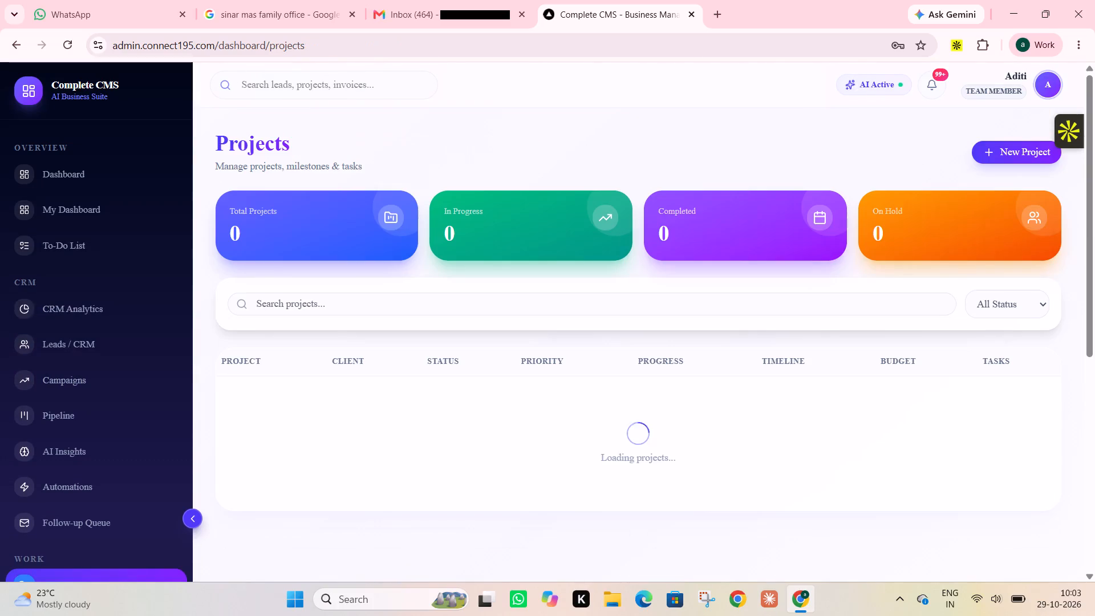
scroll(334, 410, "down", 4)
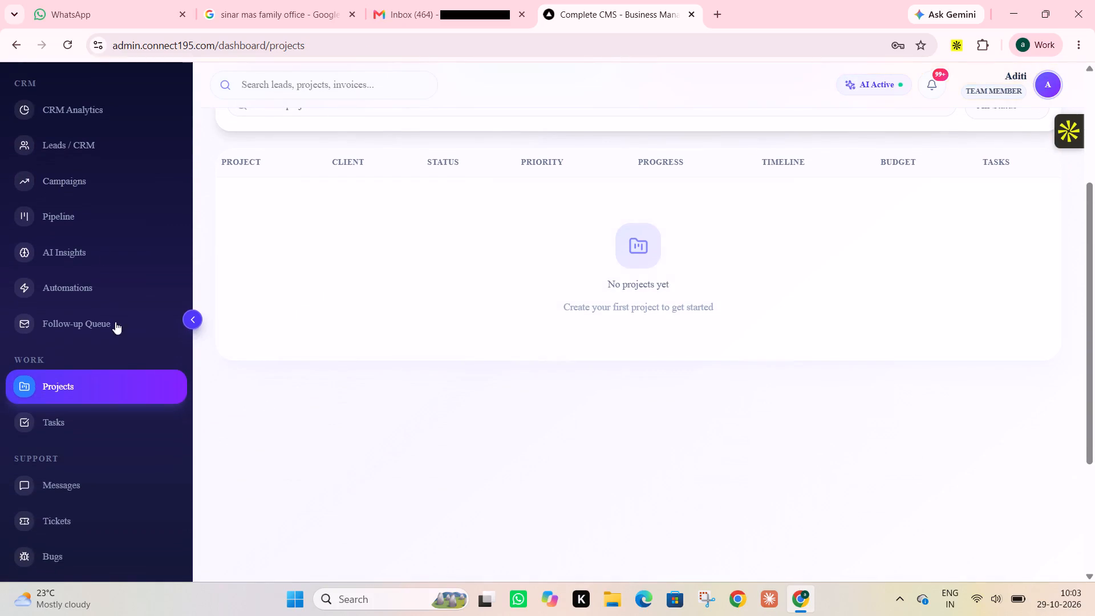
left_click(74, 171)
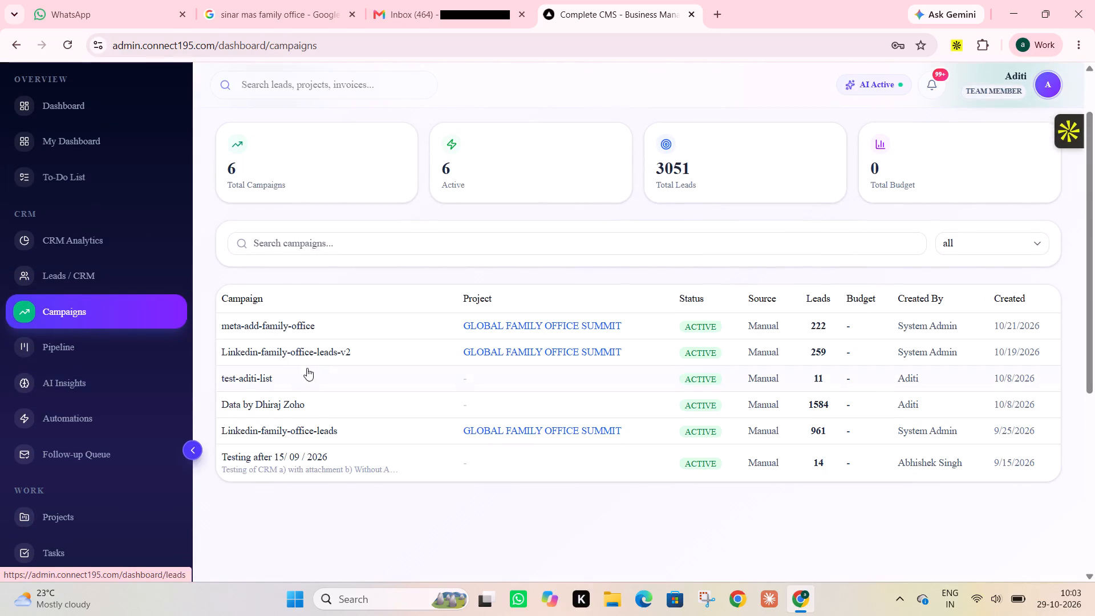
Open the Linkedin-family-office-leads-v2 campaign and filter its leads by the Meeting Scheduled status.
left_click(290, 351)
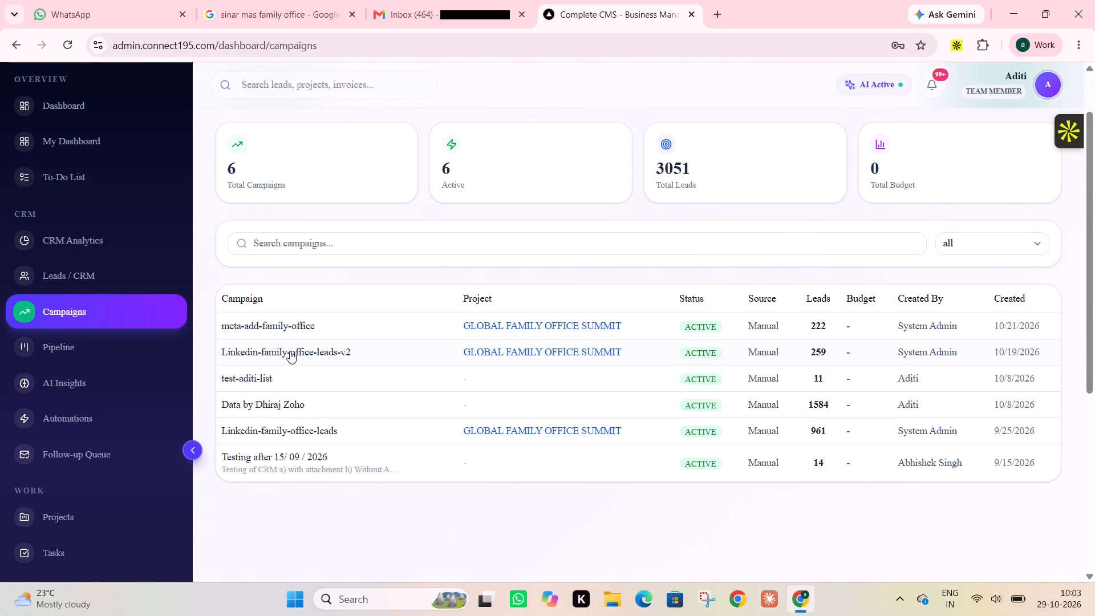
left_click(290, 351)
scroll(290, 351, "down", 3)
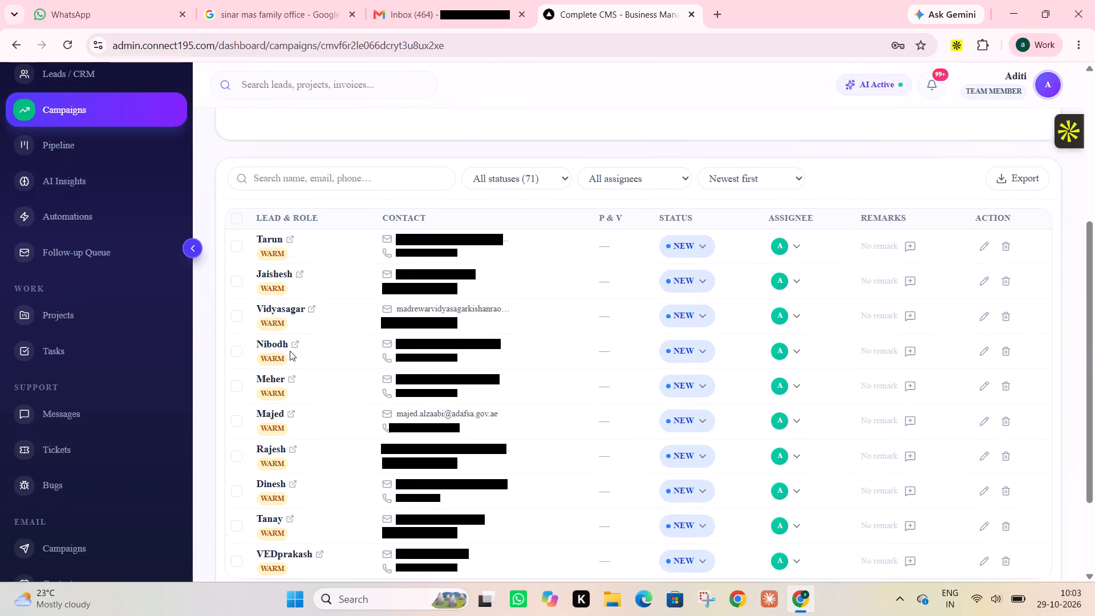
scroll(290, 351, "down", 1)
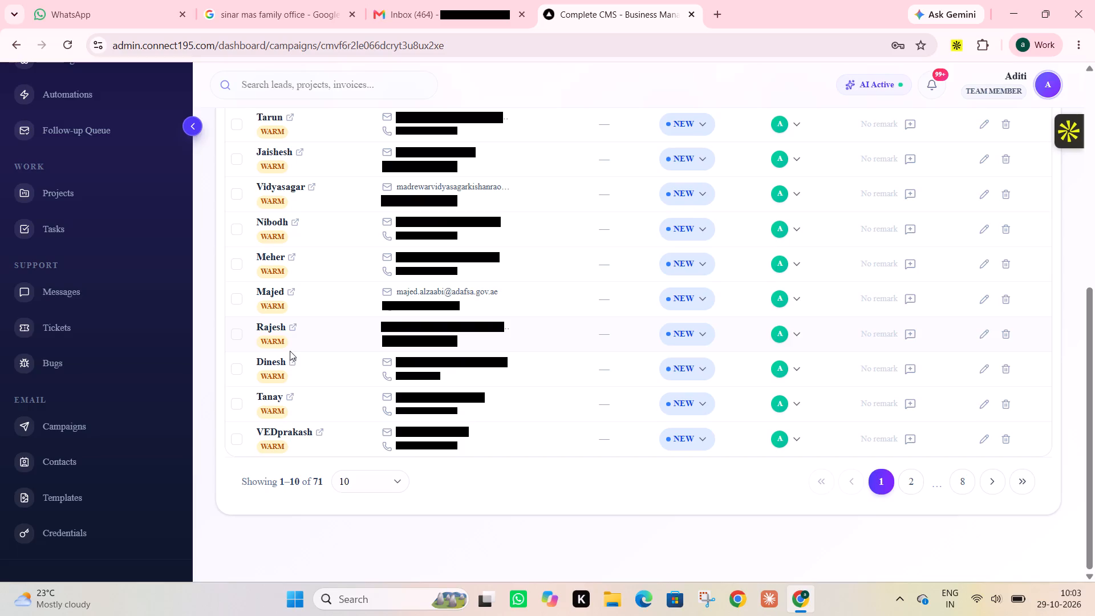
scroll(290, 351, "up", 2)
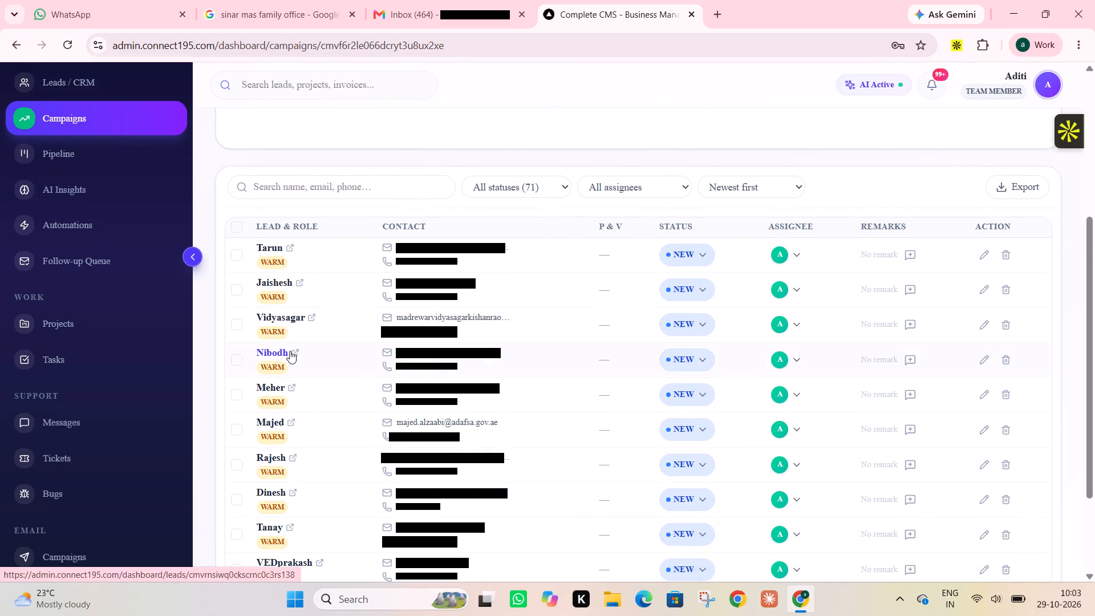
scroll(453, 315, "up", 4)
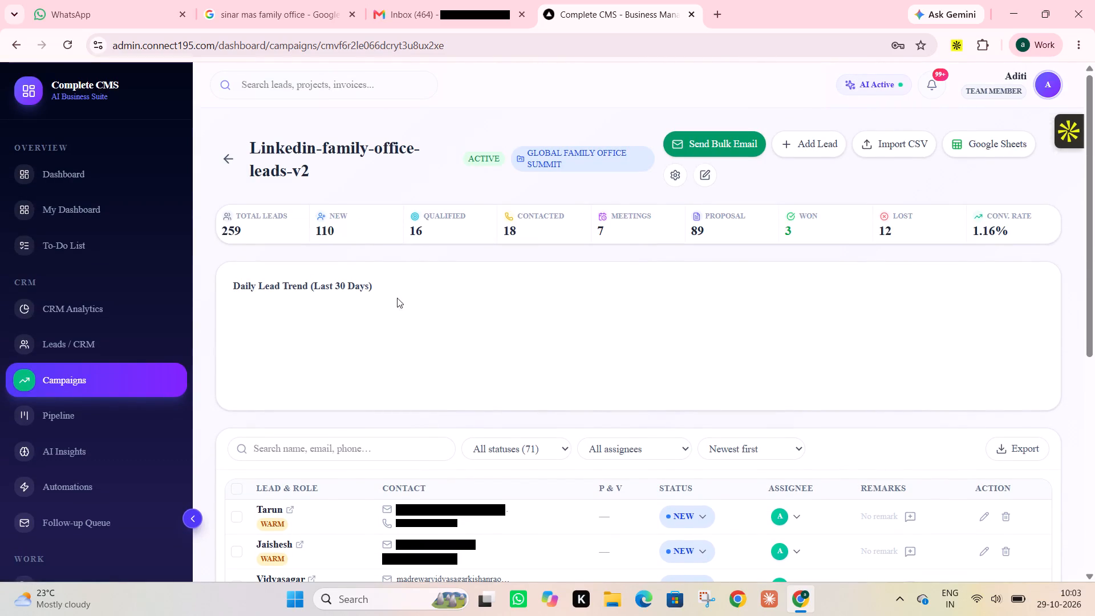
left_click(554, 453)
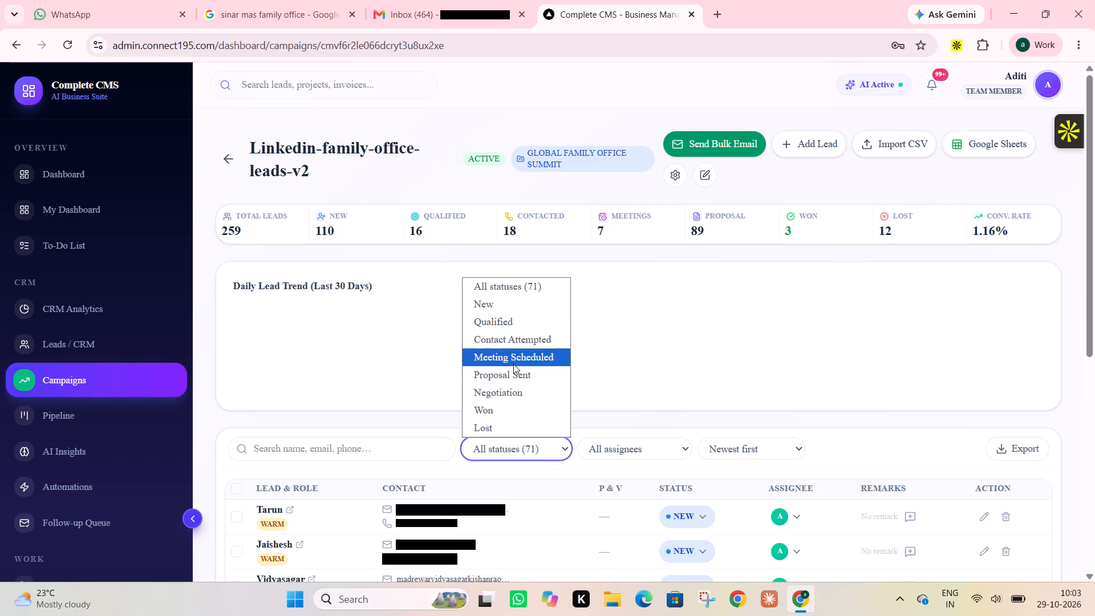
left_click(513, 364)
scroll(599, 392, "down", 1)
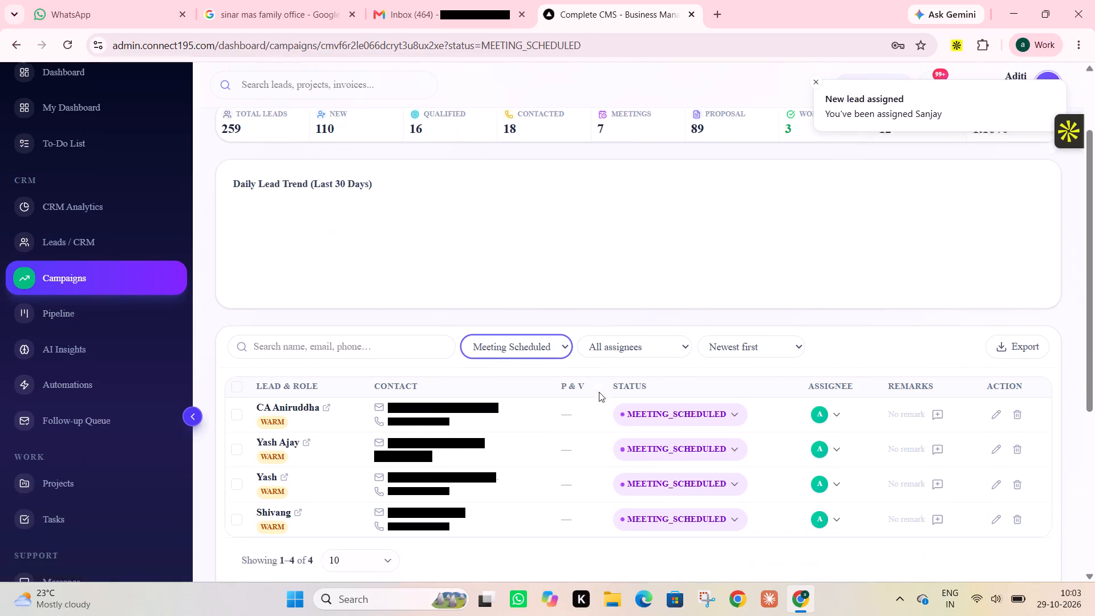
scroll(599, 392, "down", 1)
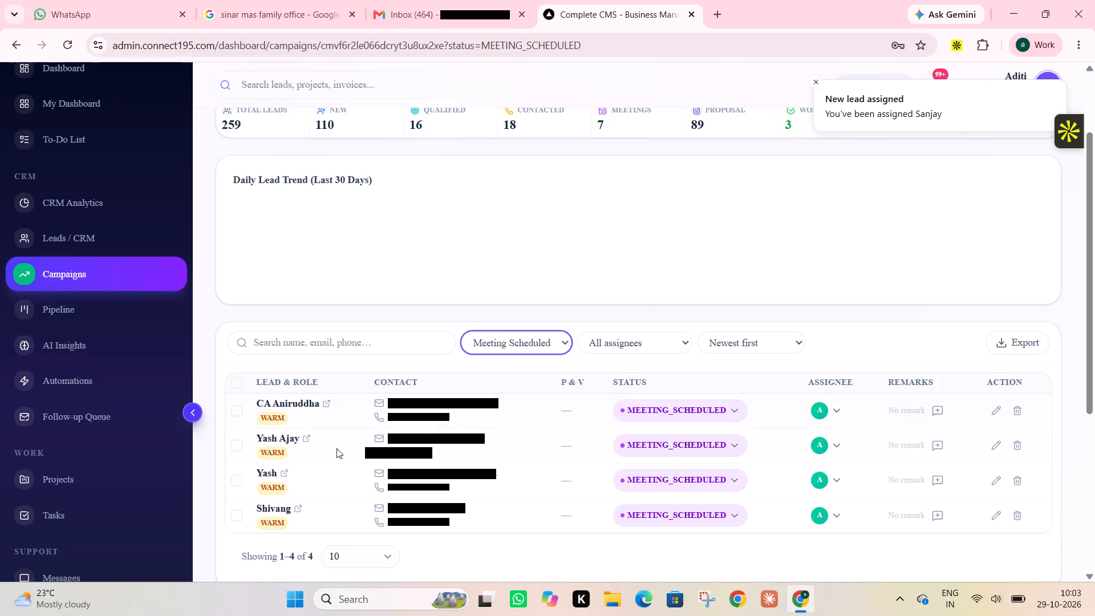
Open the first Meeting Scheduled lead and examine its contact details, activity timeline and discussion.
left_click(301, 408)
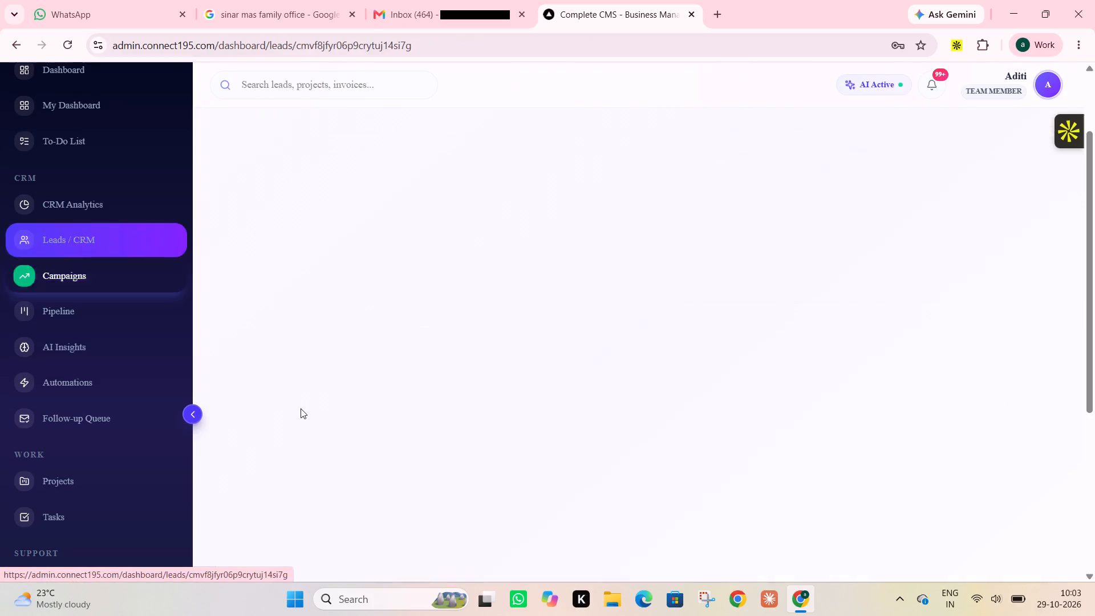
scroll(301, 408, "down", 7)
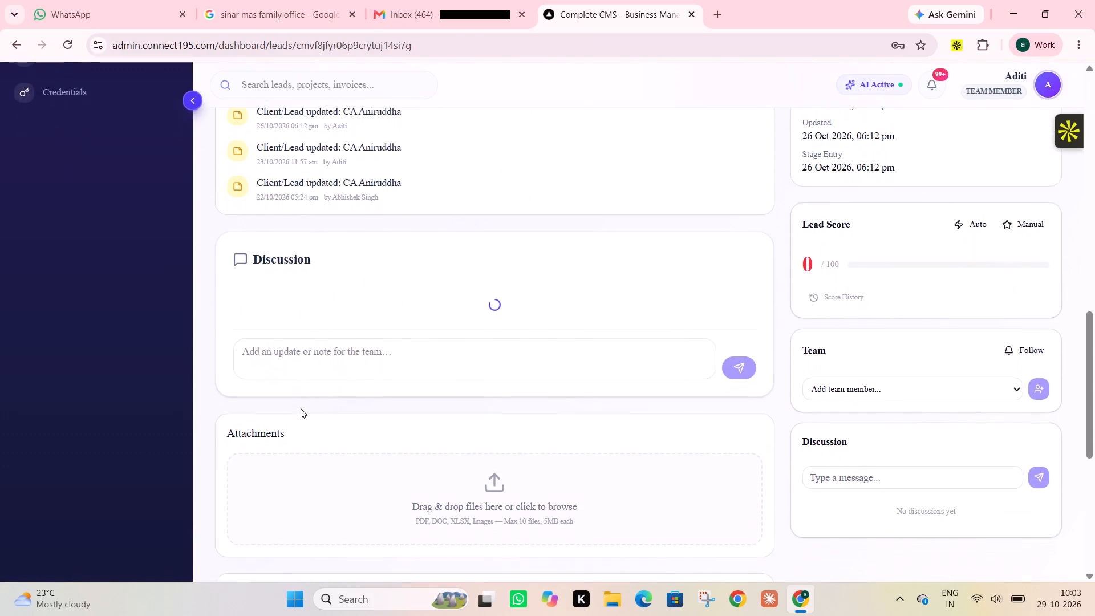
scroll(301, 408, "down", 2)
scroll(301, 408, "up", 1)
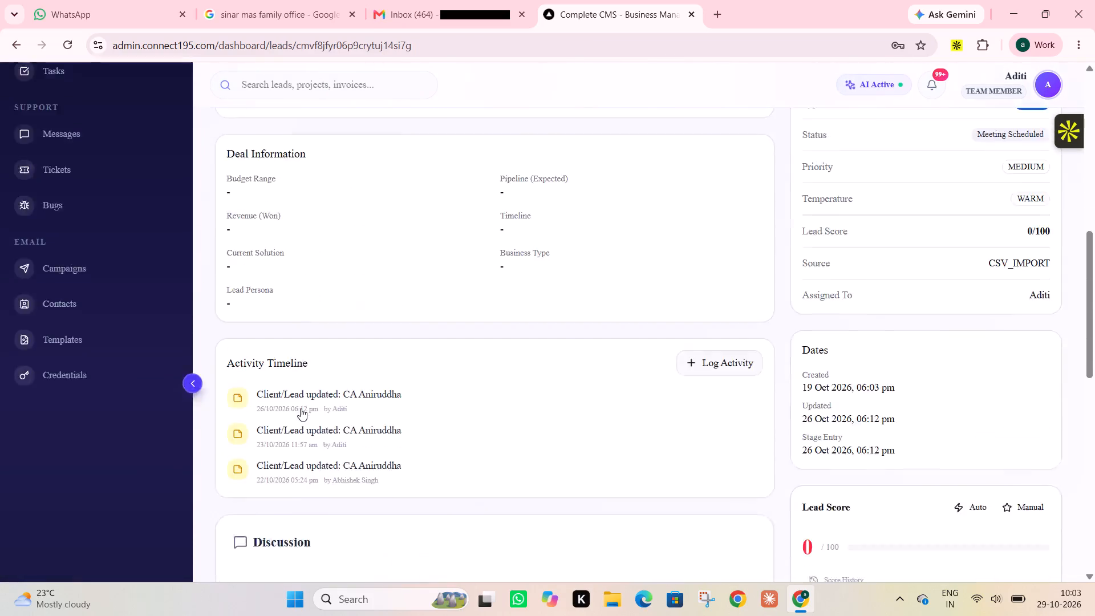
scroll(301, 408, "up", 4)
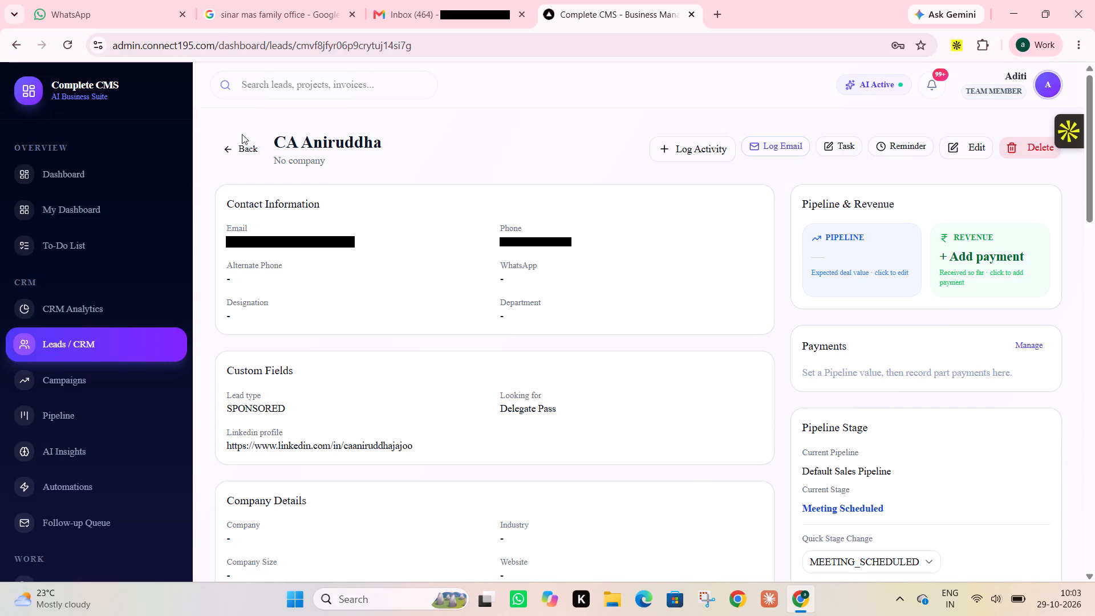
scroll(293, 263, "down", 7)
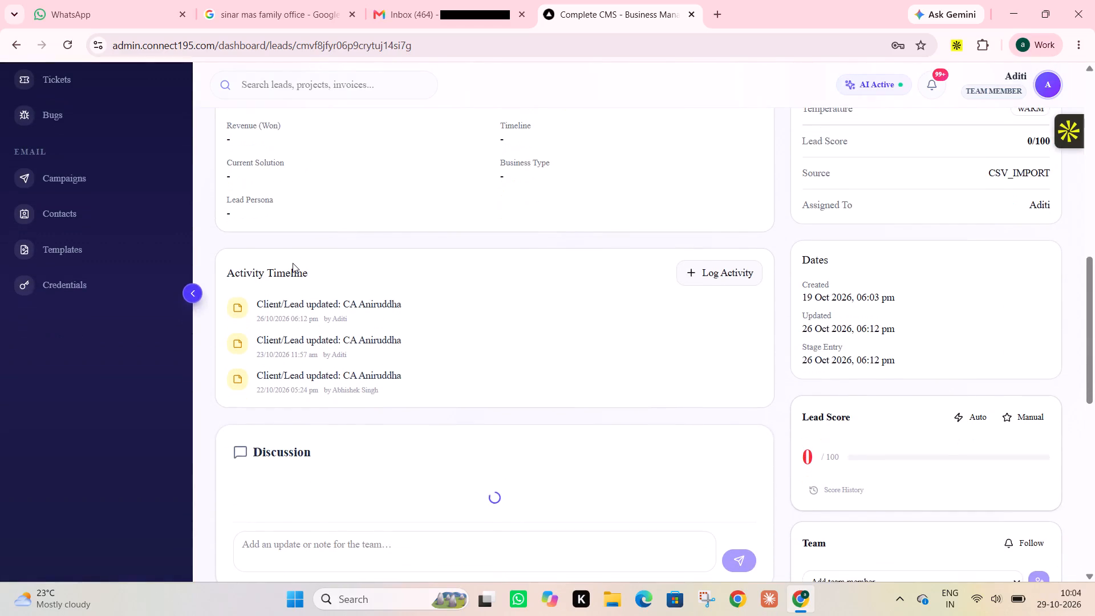
scroll(293, 263, "down", 2)
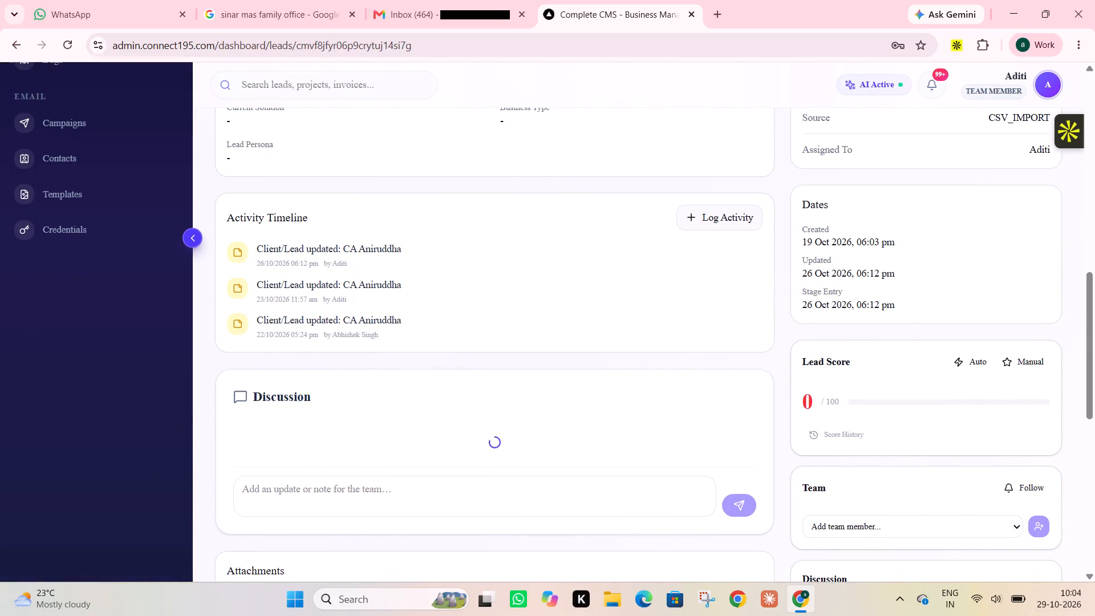
scroll(293, 263, "up", 1)
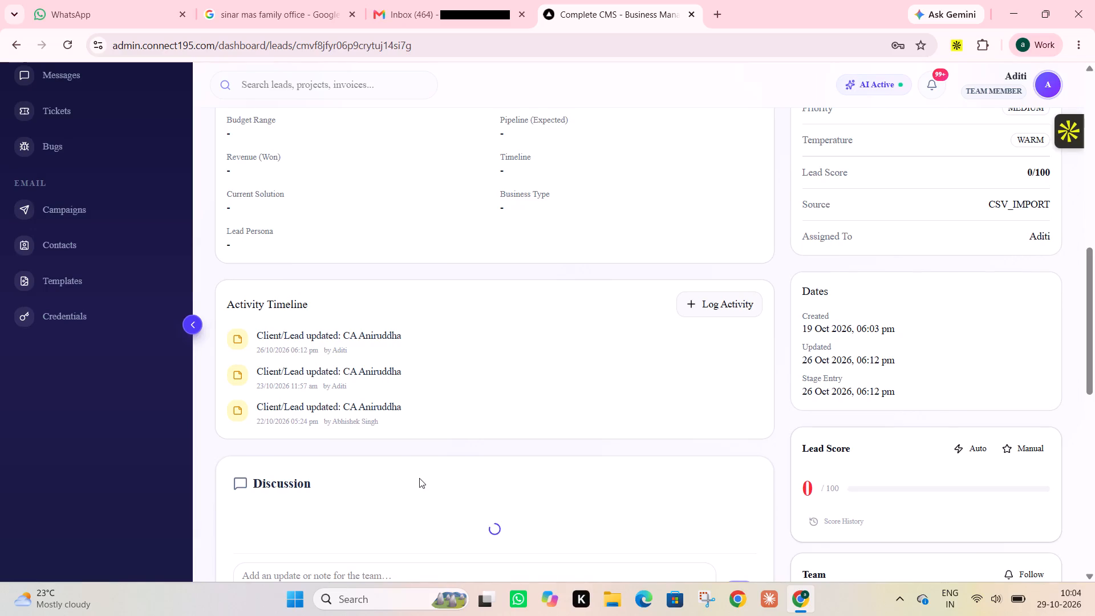
scroll(419, 478, "down", 3)
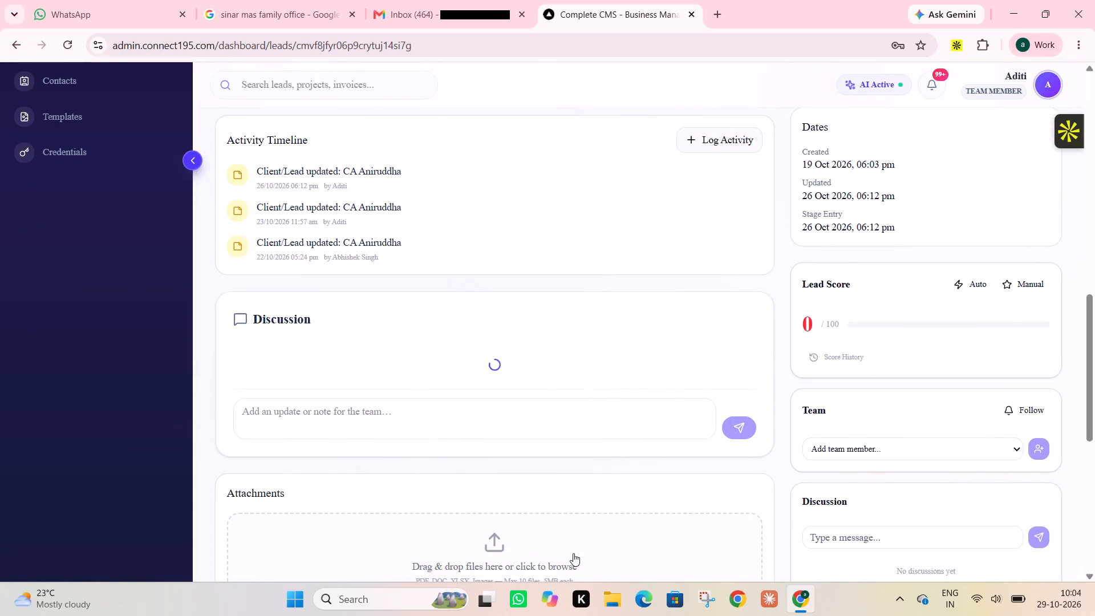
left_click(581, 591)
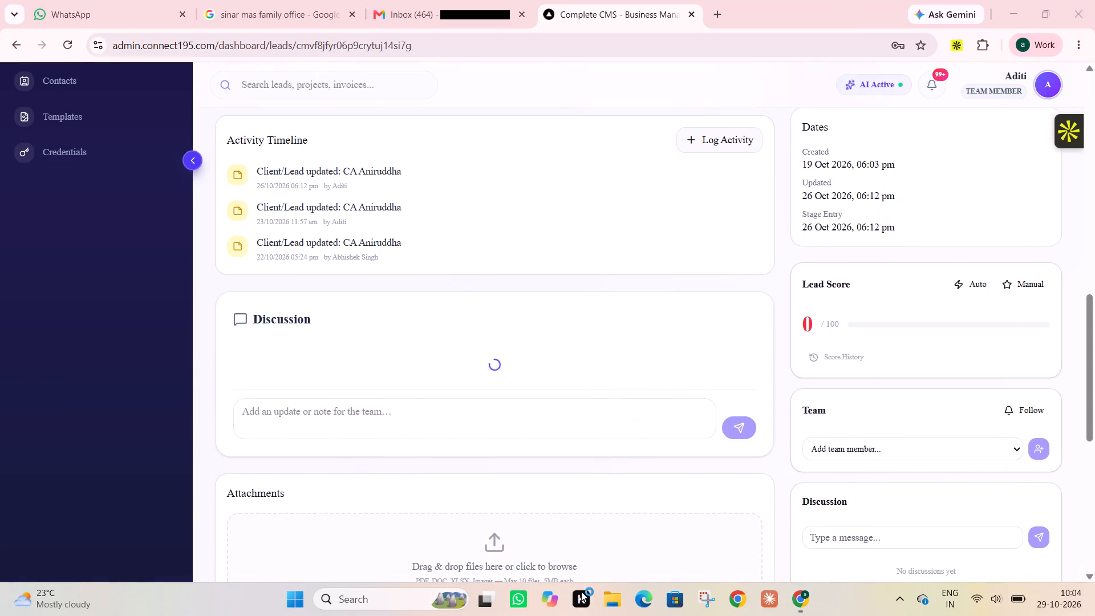
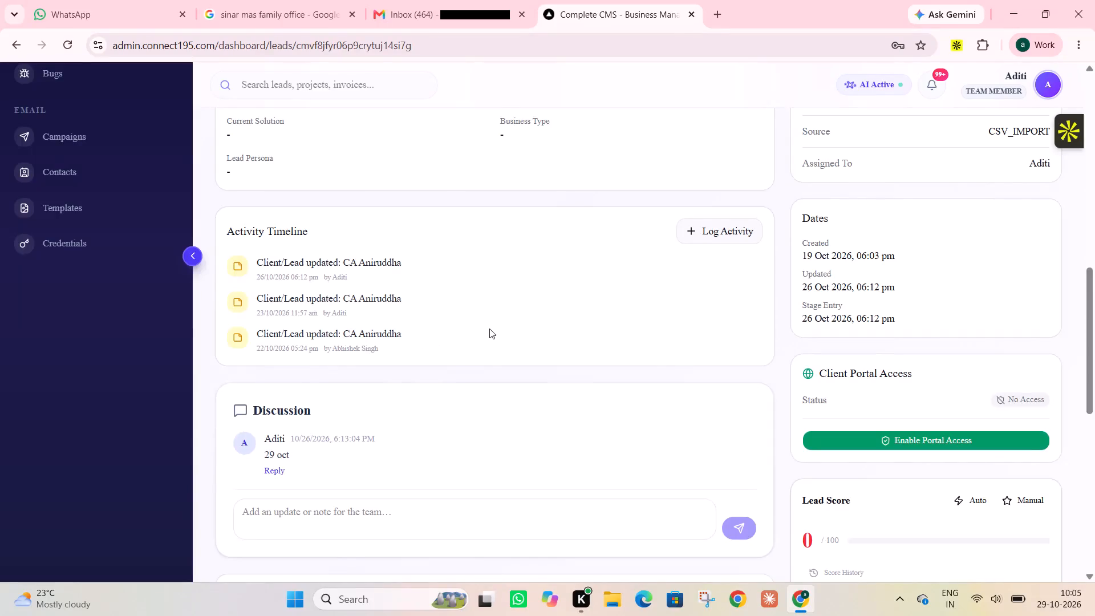
Recheck the first lead's custom fields, activity timeline and discussion, and return to the campaign's Meeting Scheduled leads list.
scroll(489, 329, "up", 6)
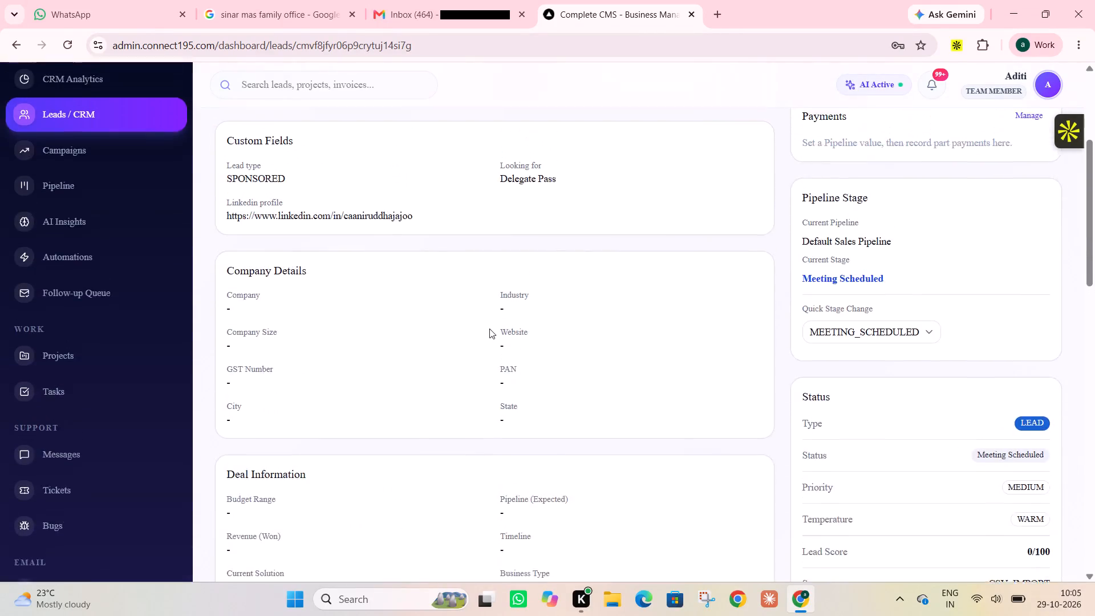
scroll(489, 329, "down", 6)
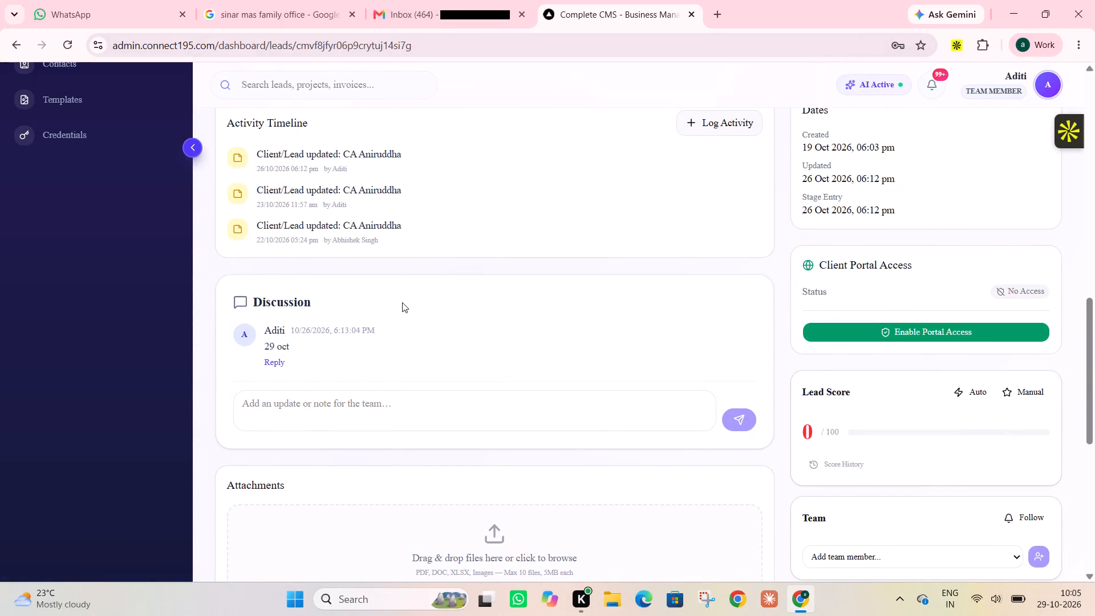
scroll(402, 302, "up", 2)
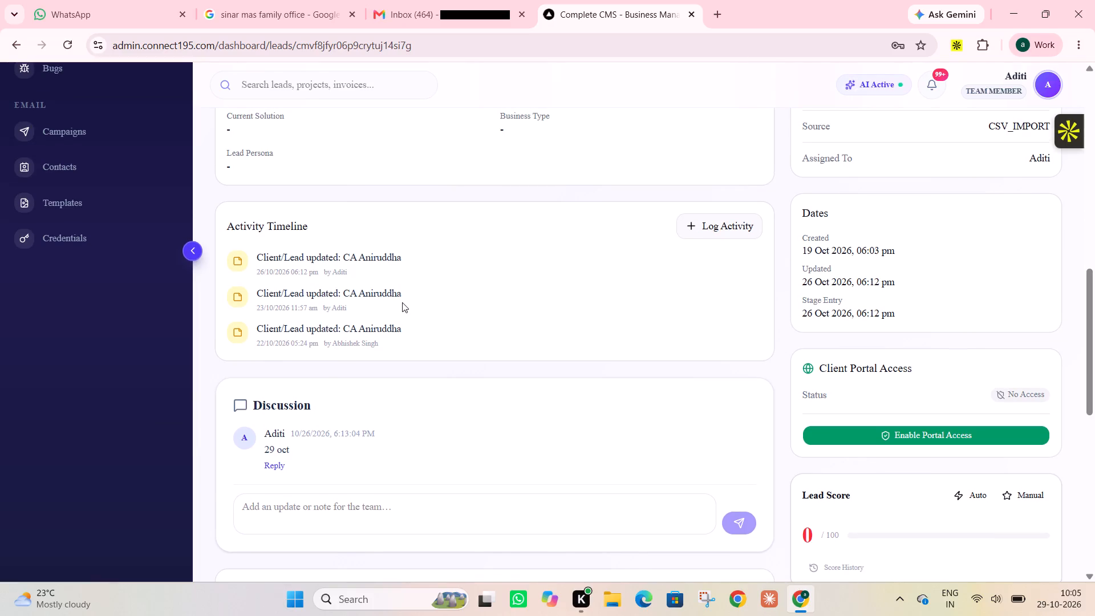
scroll(402, 302, "up", 5)
scroll(311, 221, "up", 4)
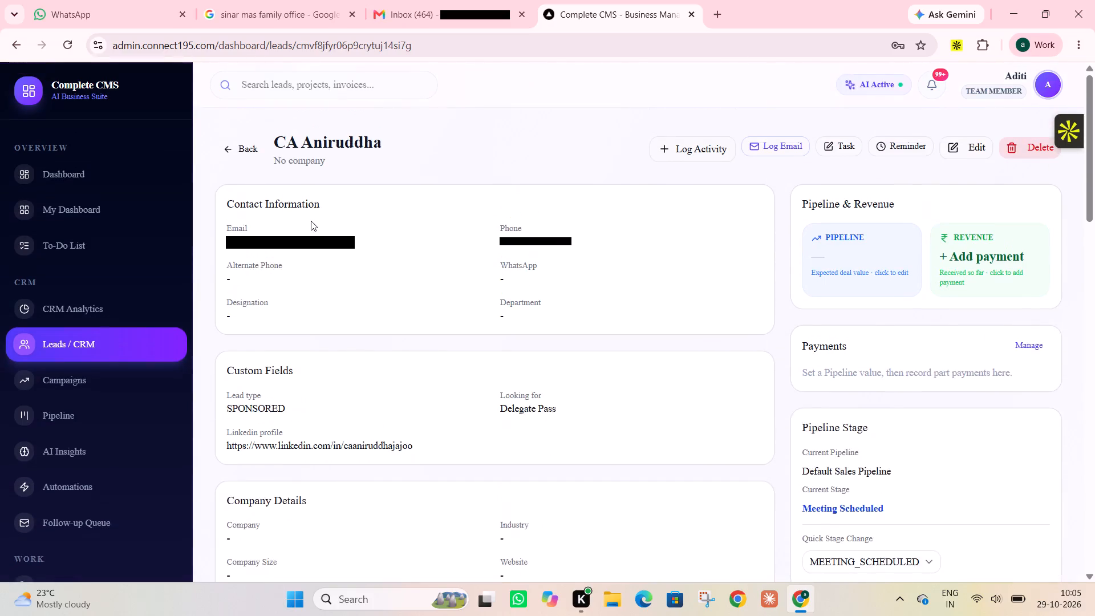
left_click(237, 152)
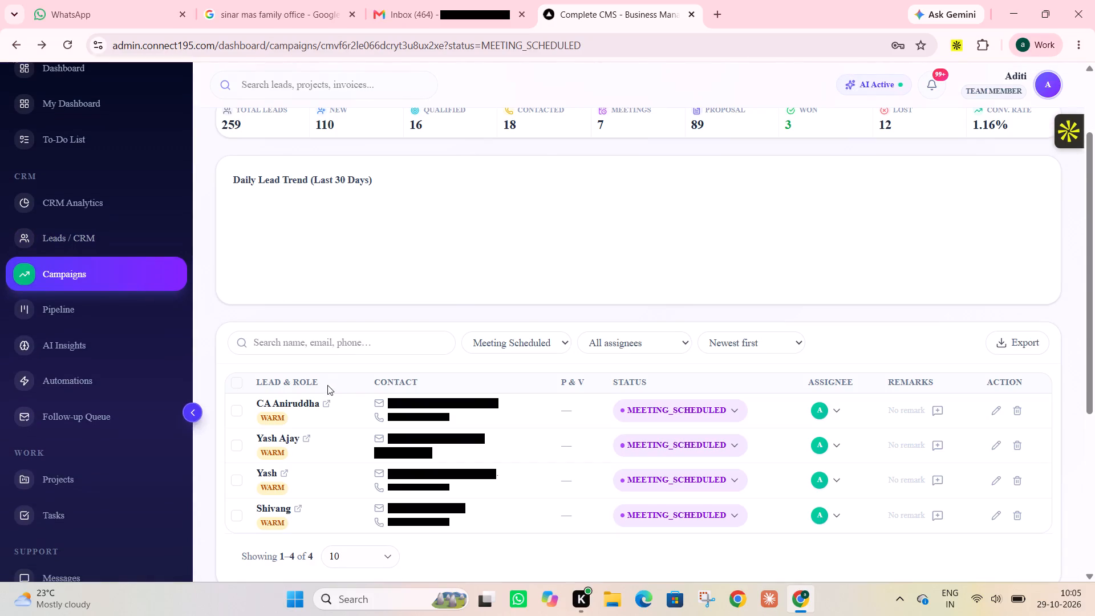
Open the second Meeting Scheduled lead, examine its activity timeline, discussion and custom fields, and return to the campaign's filtered leads list.
left_click(284, 436)
scroll(385, 427, "down", 9)
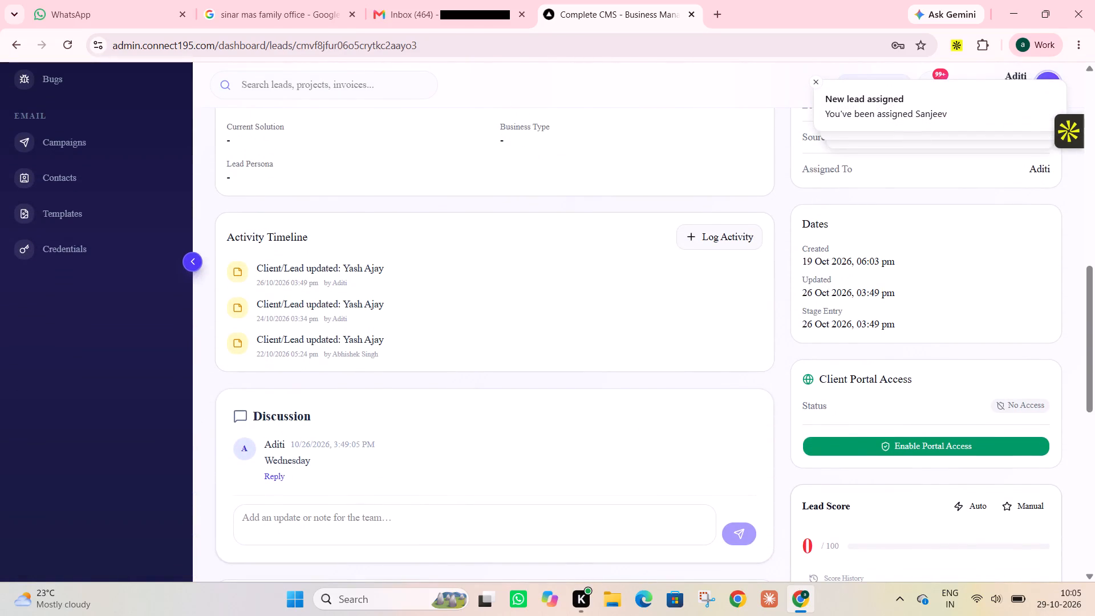
scroll(370, 338, "up", 3)
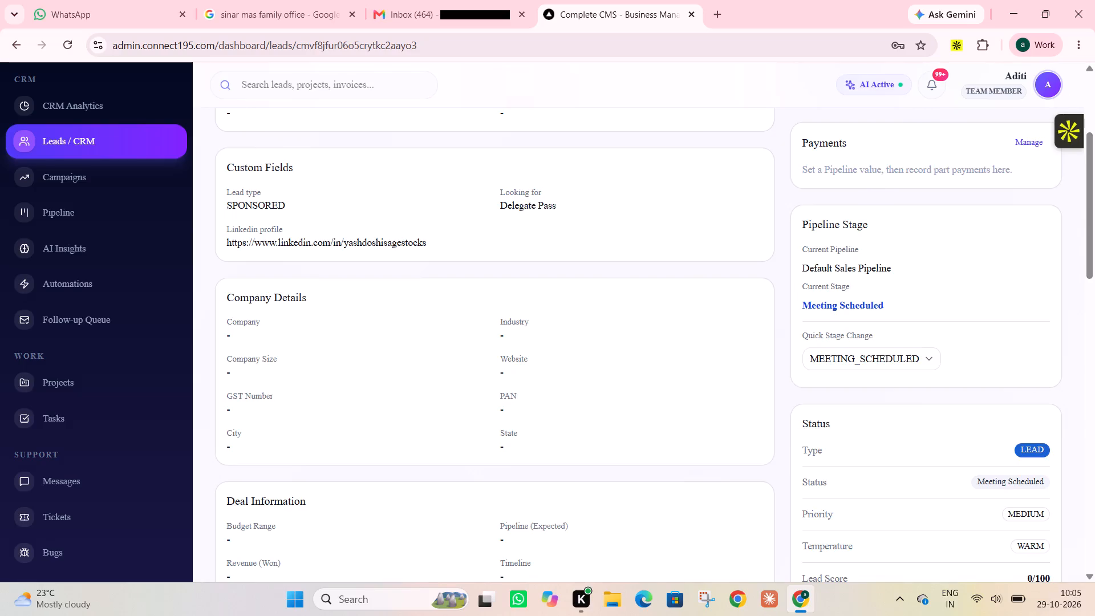
scroll(248, 165, "up", 4)
left_click(229, 152)
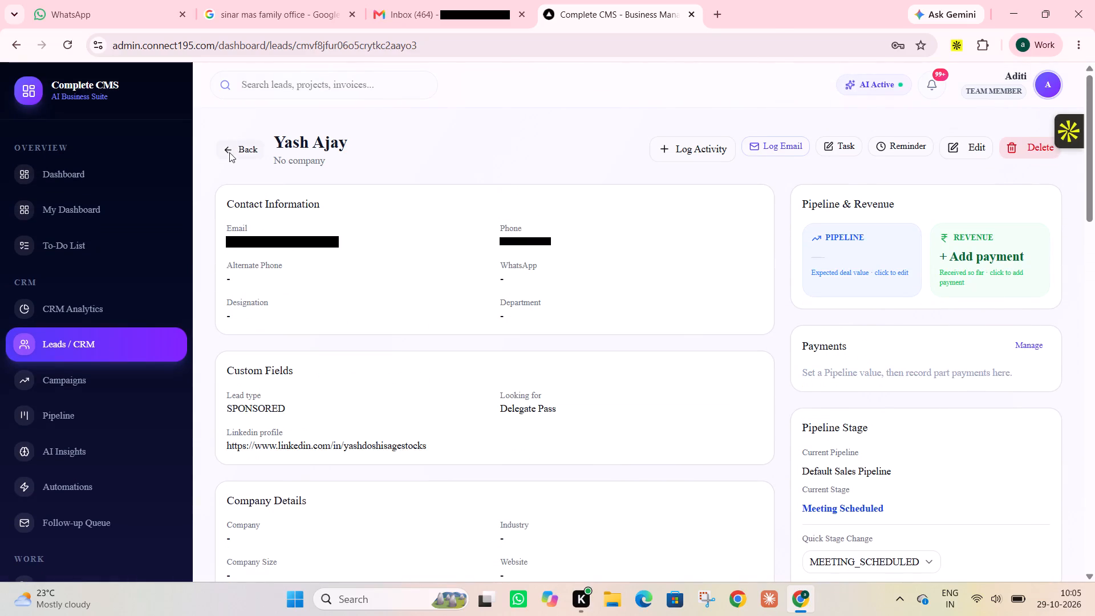
Open the third Meeting Scheduled lead, examine its activity timeline, discussion and attachments, and return to the filtered leads list.
scroll(319, 351, "down", 1)
left_click(269, 409)
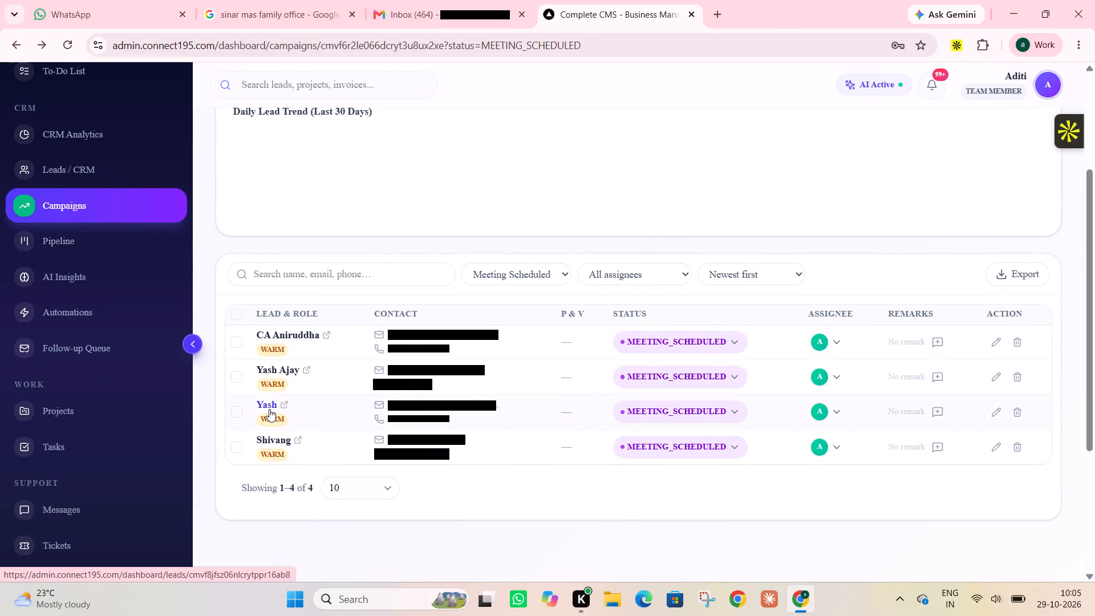
scroll(269, 409, "down", 7)
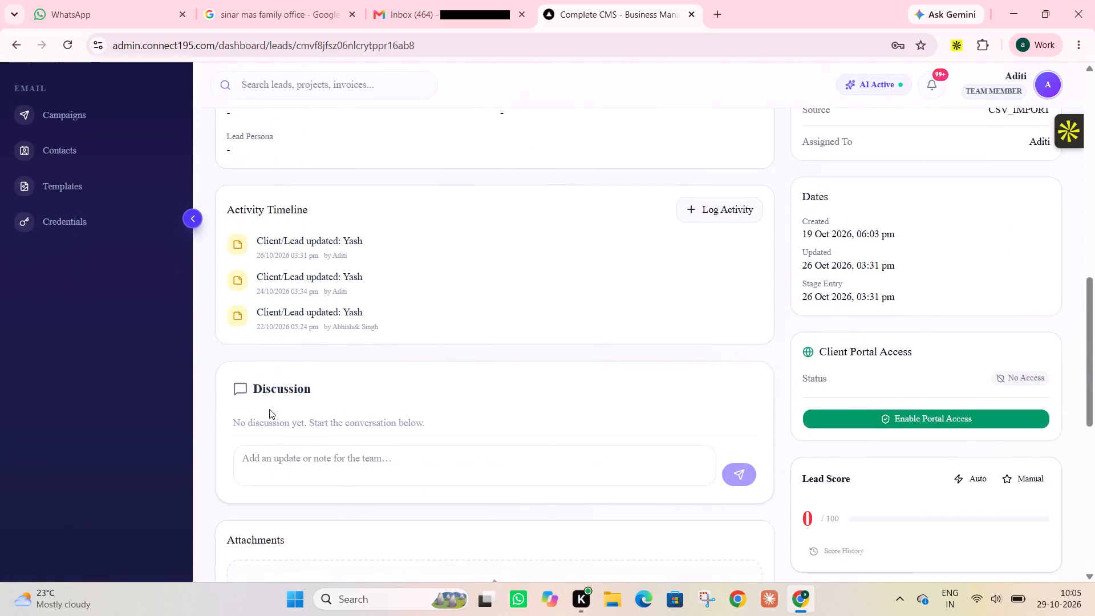
scroll(269, 409, "down", 3)
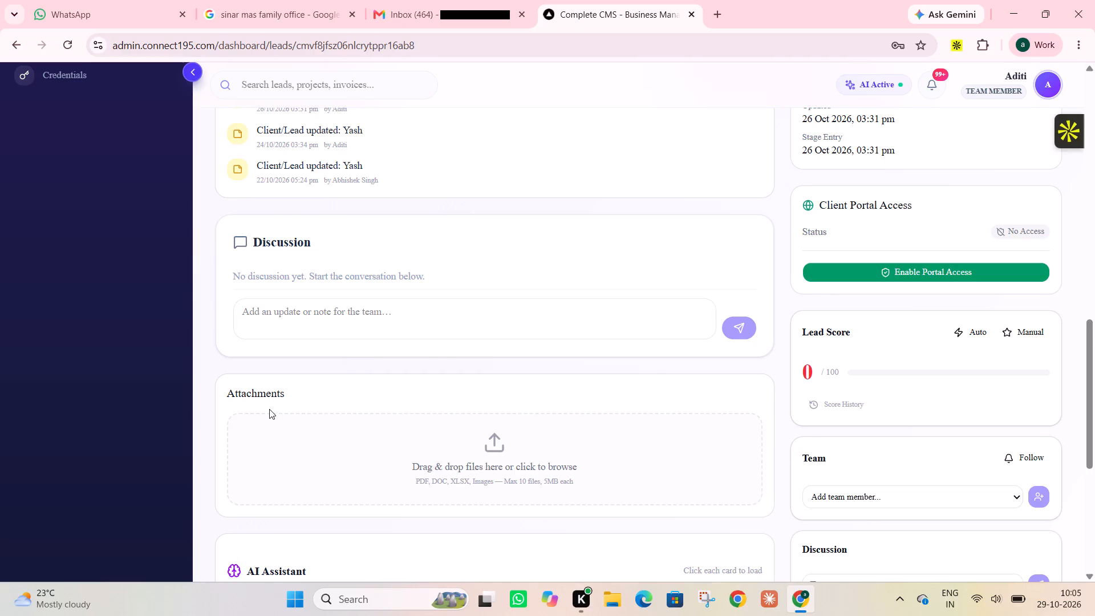
scroll(269, 409, "down", 1)
scroll(269, 409, "up", 10)
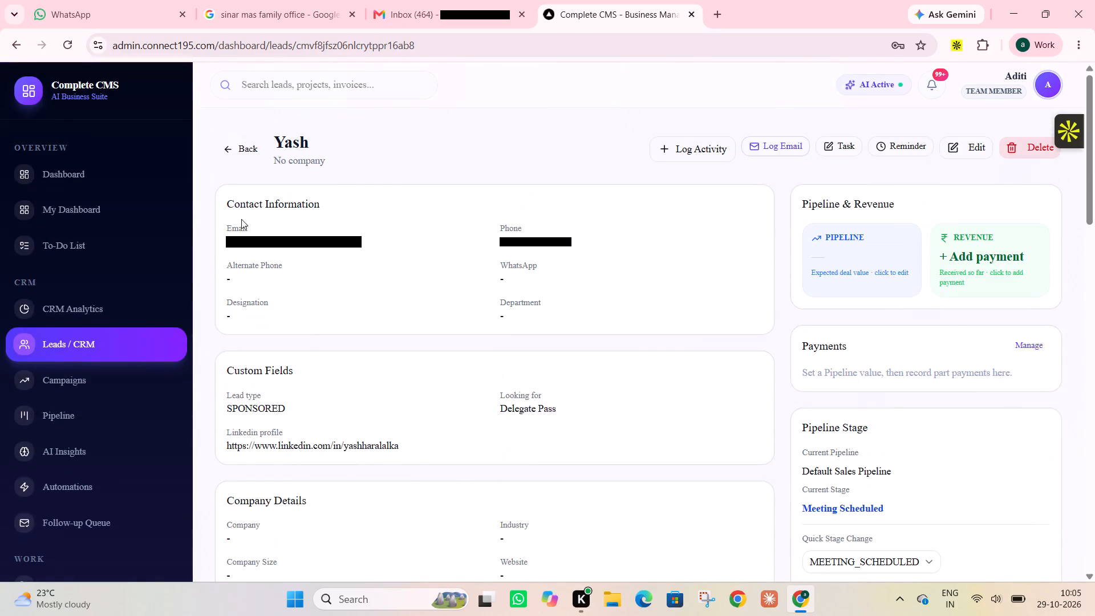
left_click(230, 150)
Open the fourth Meeting Scheduled lead and examine its contact details, custom fields, activity timeline and discussion.
scroll(283, 329, "down", 1)
left_click(262, 389)
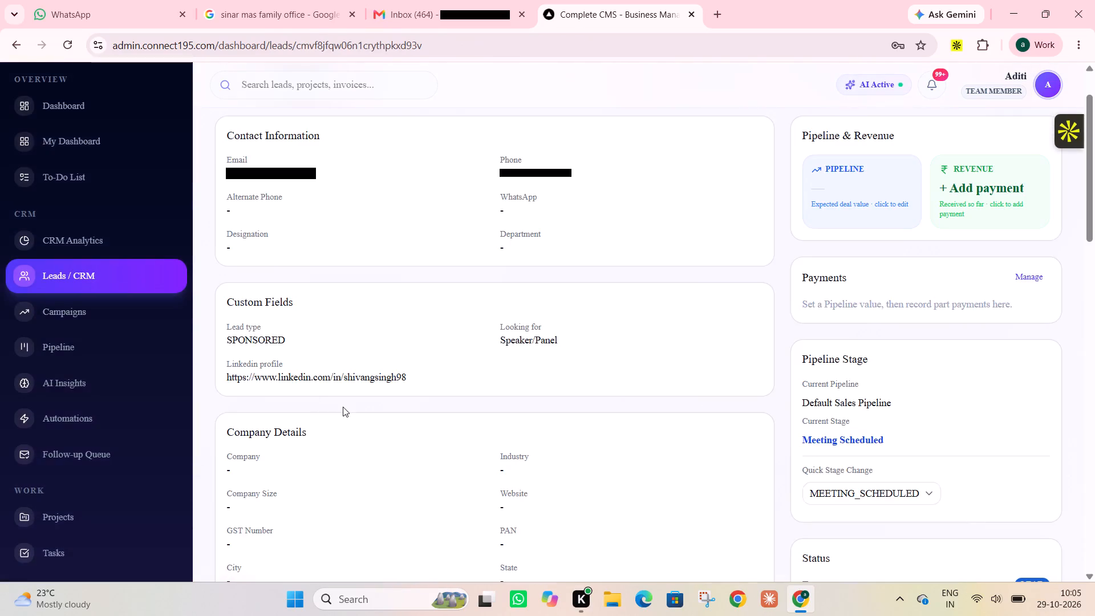
scroll(343, 407, "down", 8)
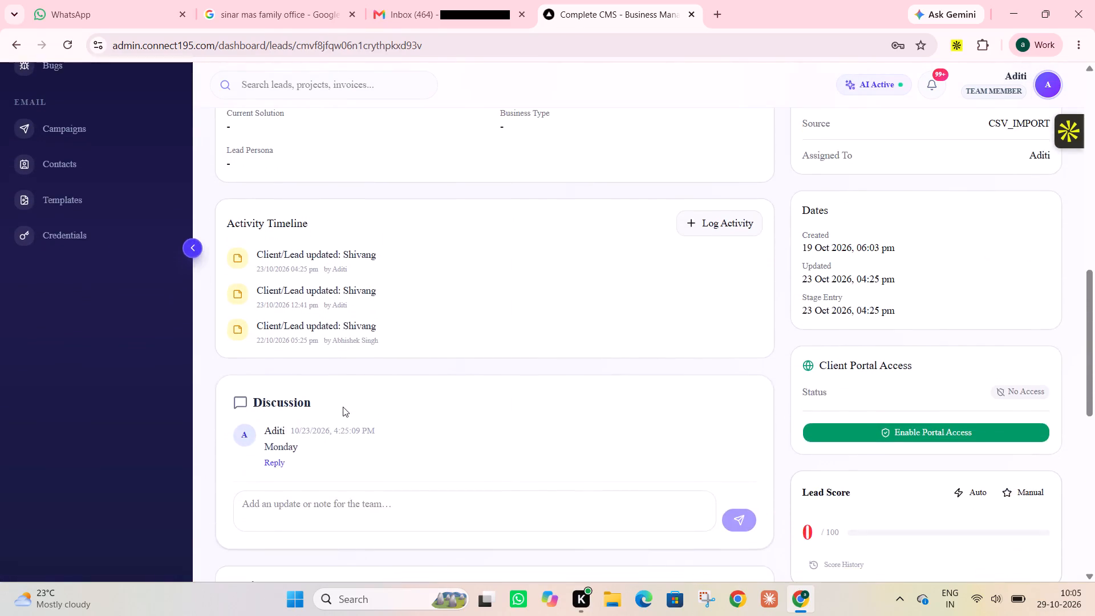
scroll(275, 196, "up", 4)
scroll(233, 106, "up", 6)
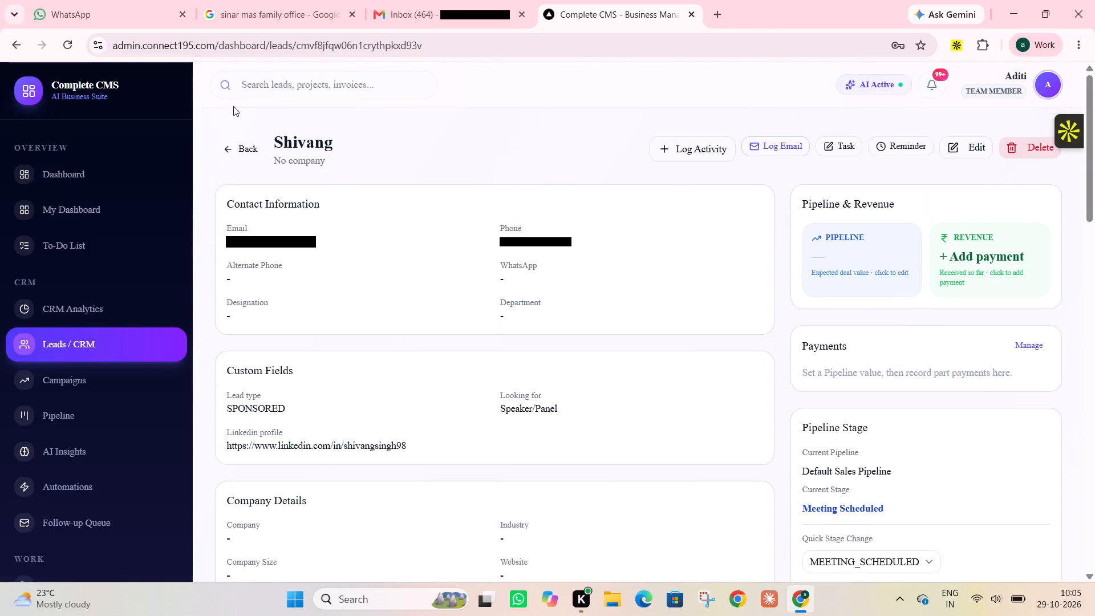
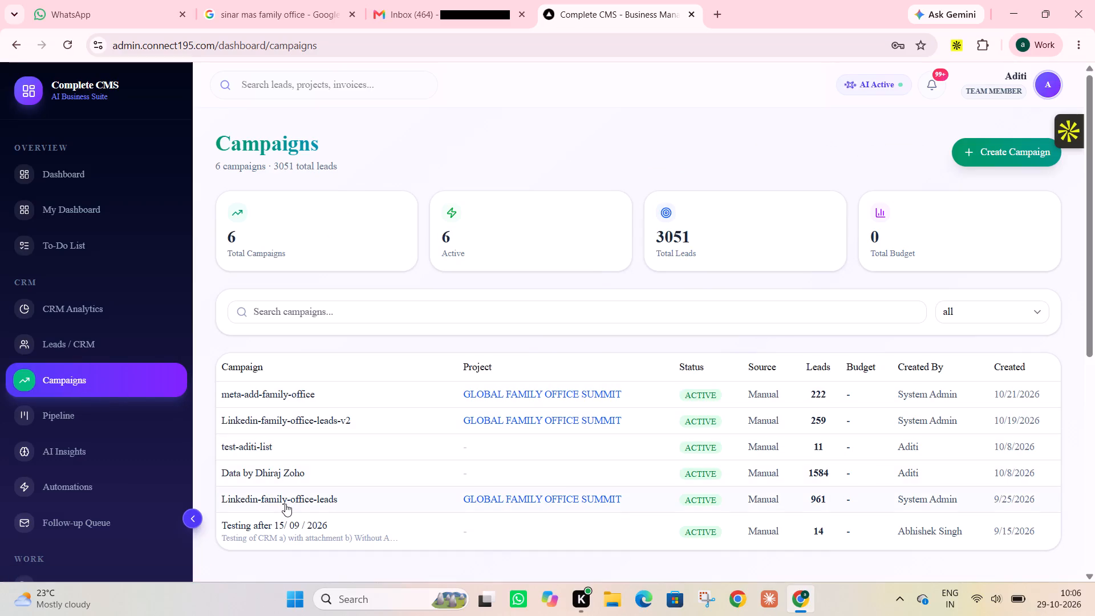
Open the Linkedin-family-office-leads campaign from the campaigns list to view its leads.
left_click(285, 504)
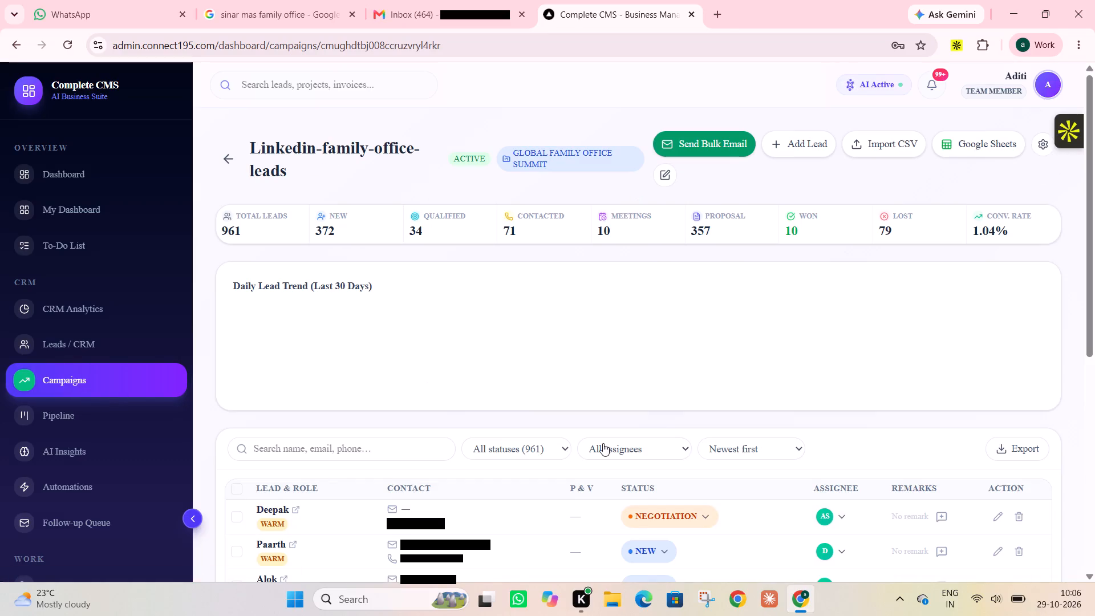
Filter the Linkedin-family-office-leads campaign's leads to Meeting Scheduled status and assignee Aditi.
left_click(546, 439)
left_click(522, 352)
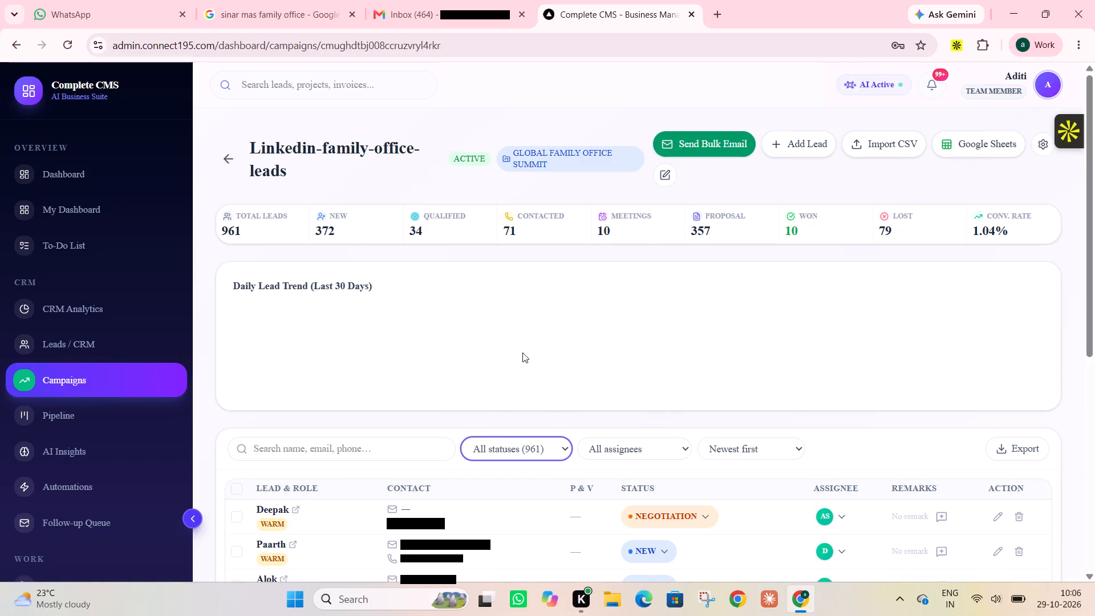
left_click(622, 445)
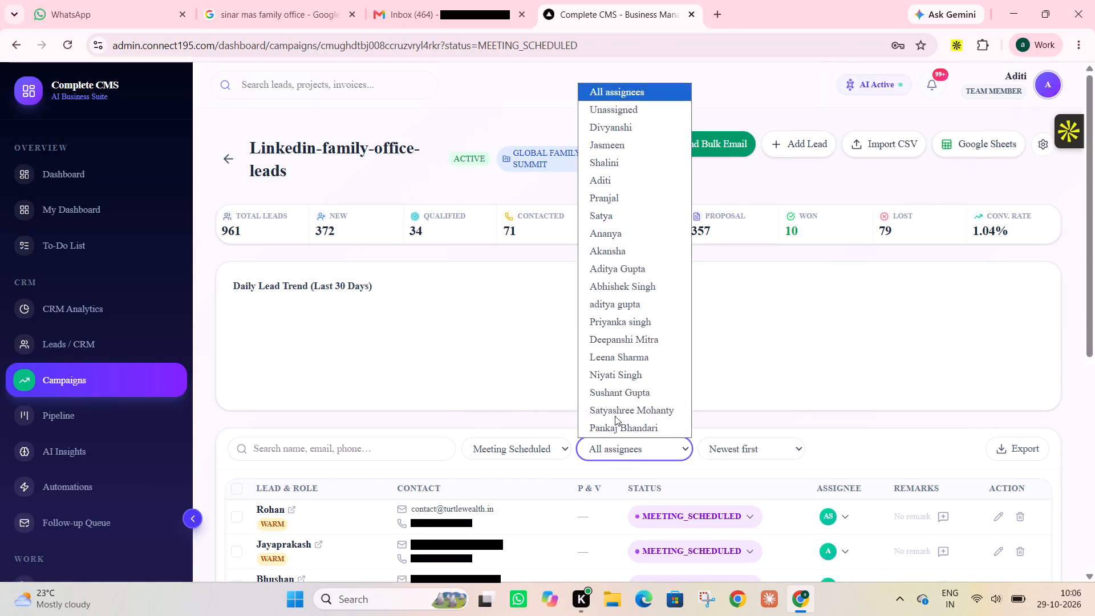
left_click(591, 179)
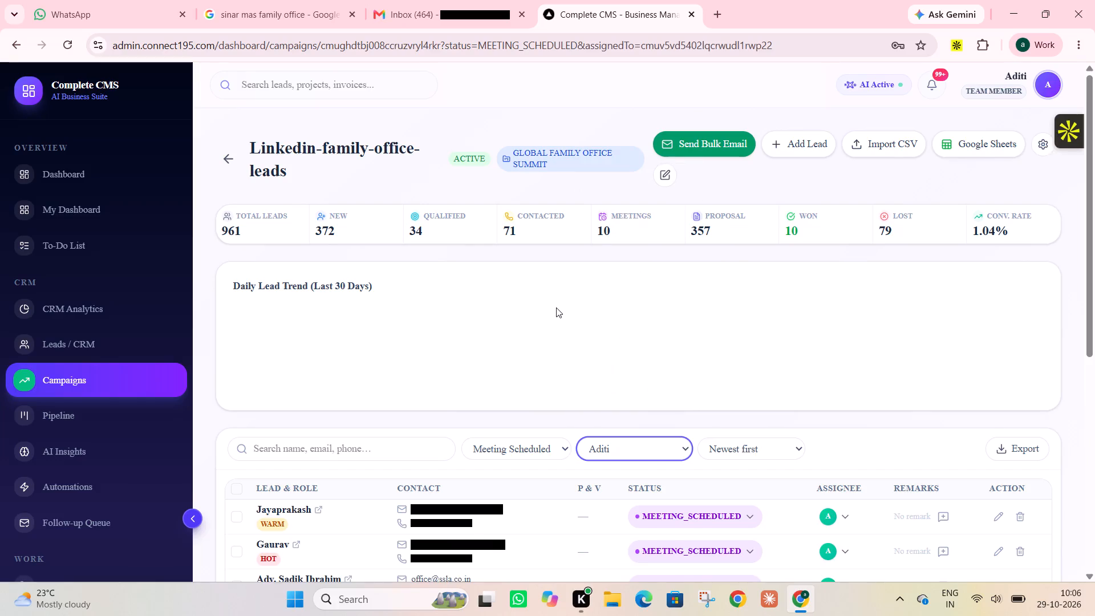
Open the first filtered lead, check its activity timeline and discussion notes, and return to the filtered campaign list.
scroll(556, 307, "down", 2)
left_click(311, 383)
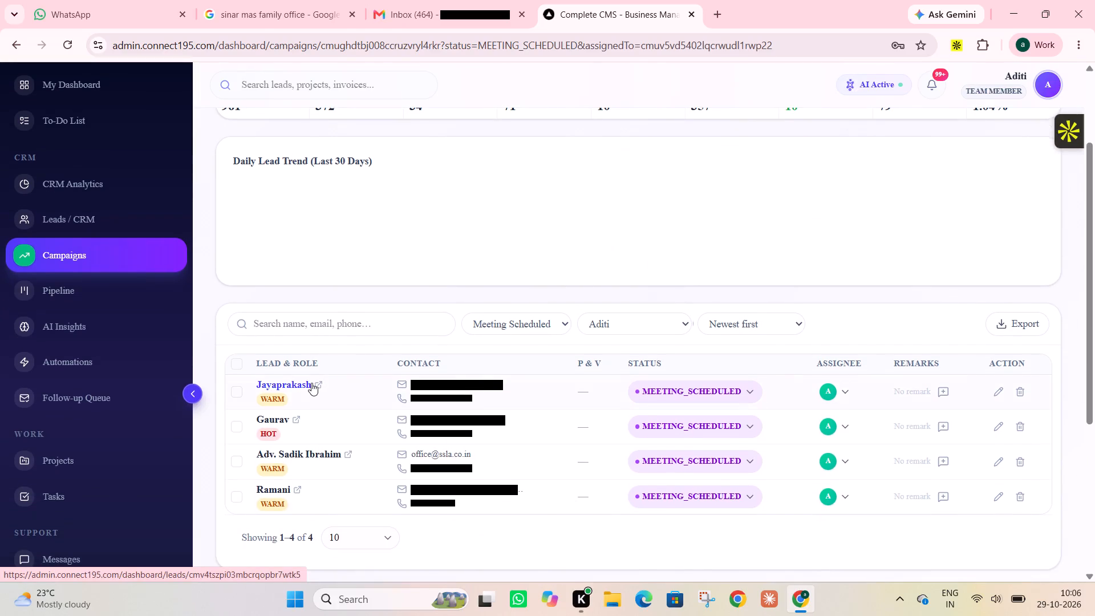
scroll(311, 383, "down", 6)
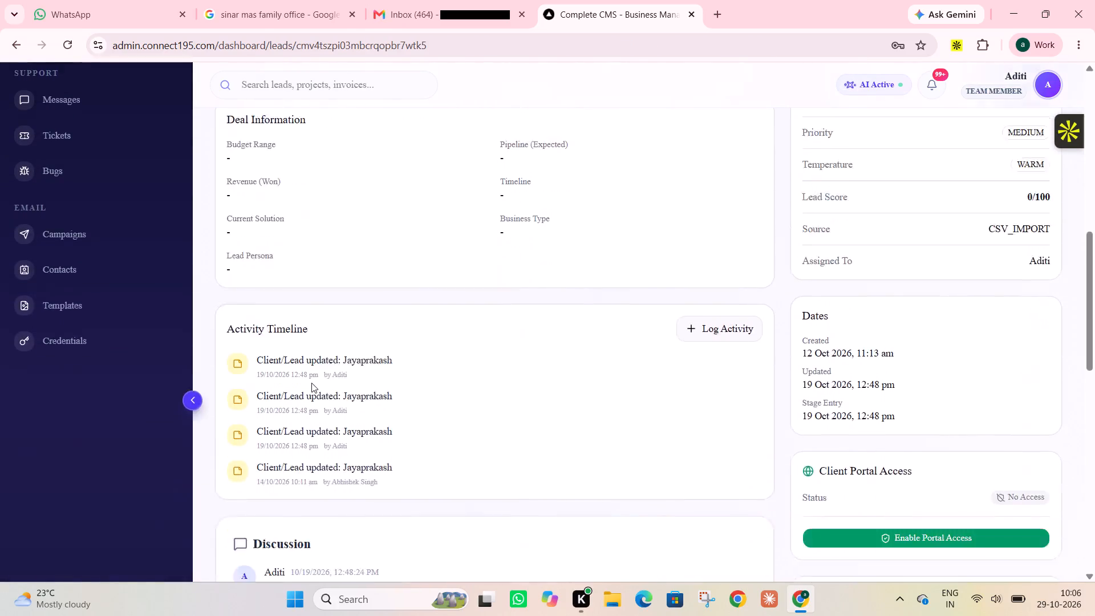
scroll(311, 383, "down", 3)
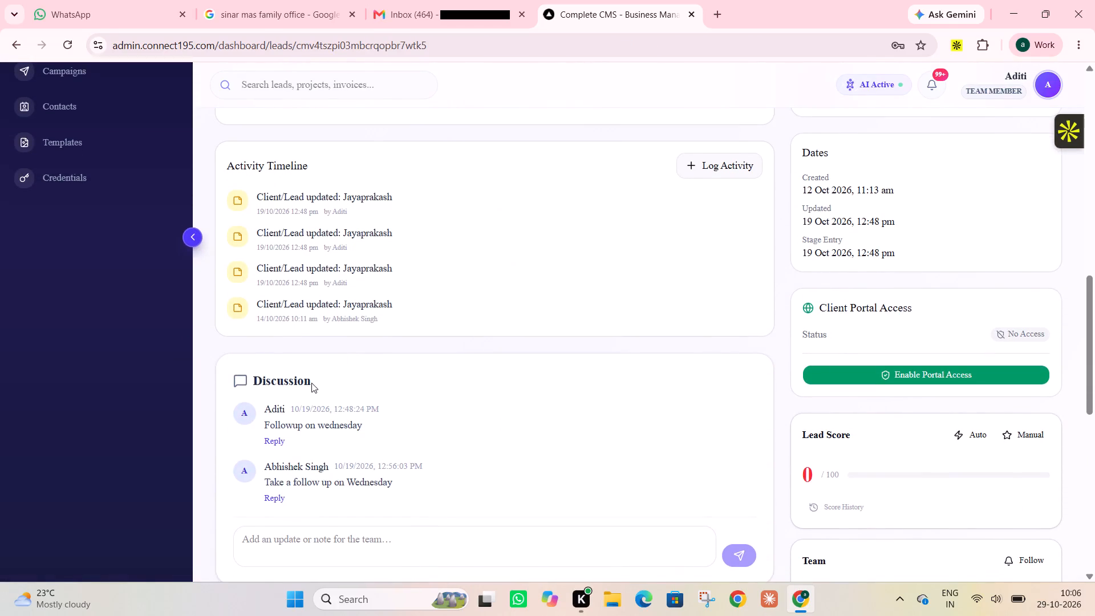
scroll(311, 383, "up", 3)
scroll(245, 268, "up", 2)
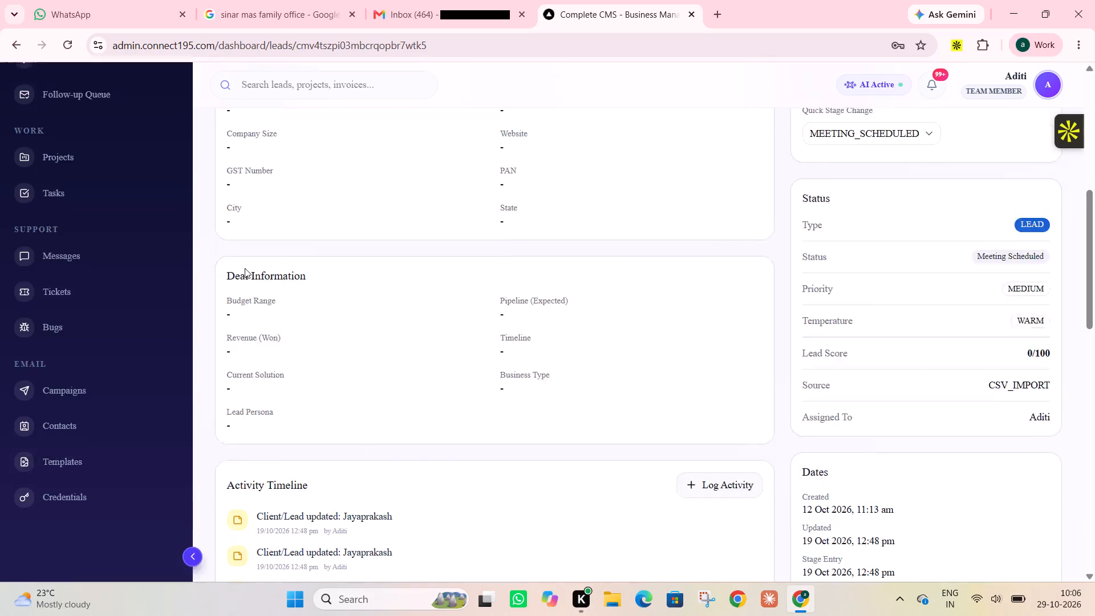
scroll(245, 268, "up", 3)
left_click(229, 145)
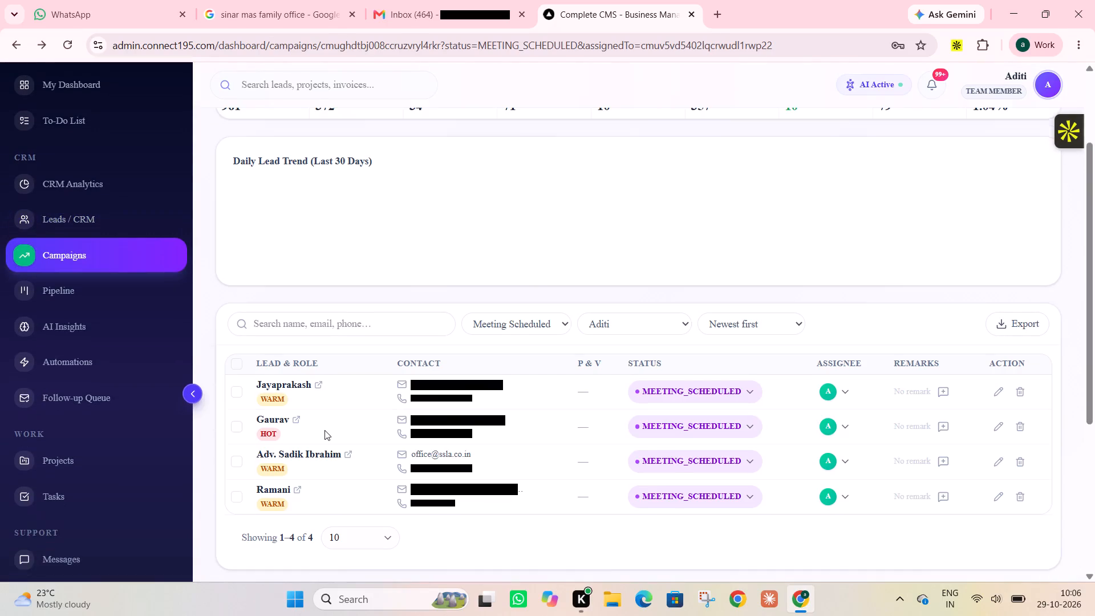
Open the third filtered lead, the WARM one with the ssla.co.in contact, and examine its custom fields, activity timeline and discussion.
scroll(325, 430, "down", 1)
left_click(282, 435)
scroll(282, 435, "down", 3)
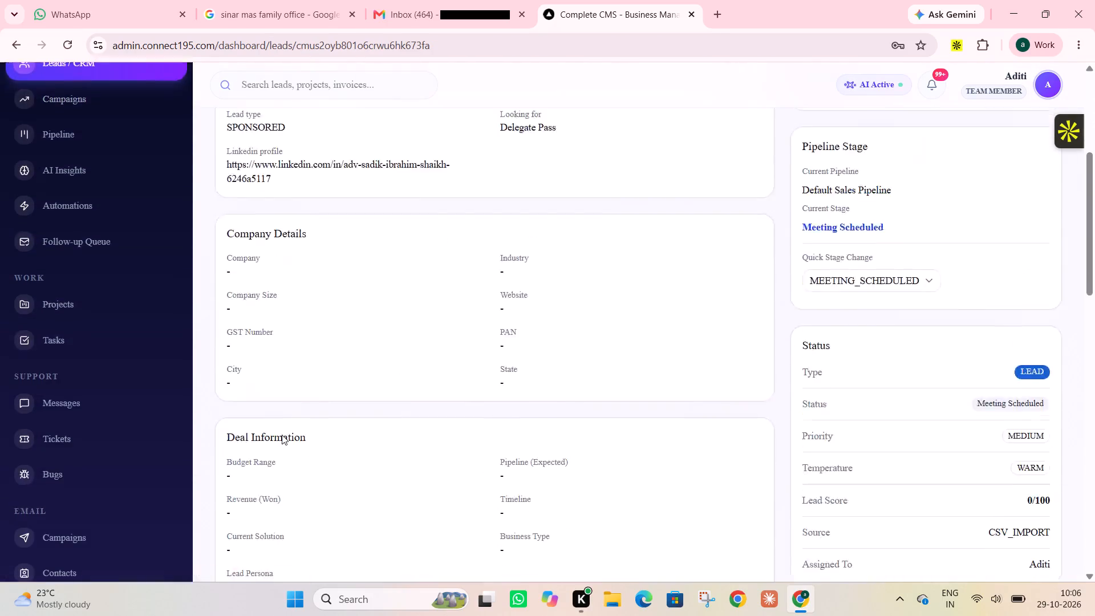
scroll(282, 435, "down", 4)
scroll(282, 435, "up", 6)
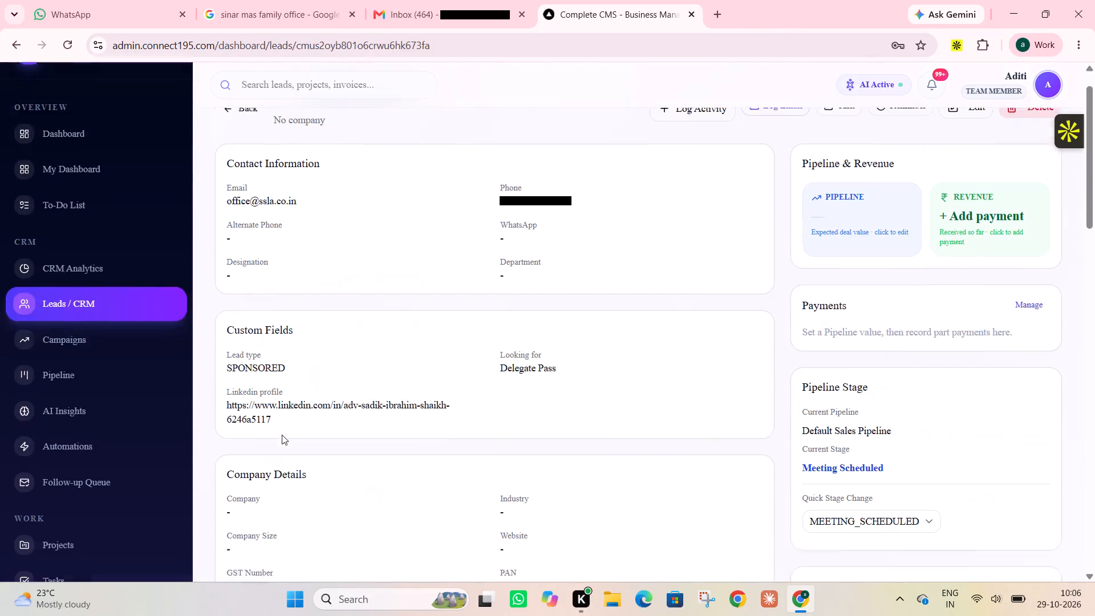
scroll(282, 435, "down", 7)
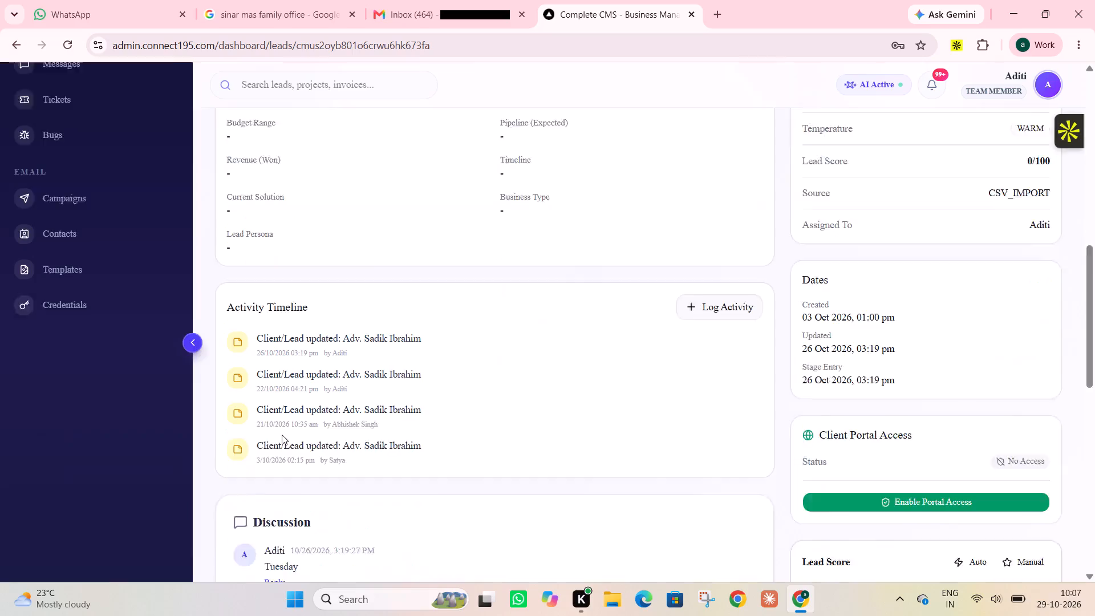
scroll(282, 435, "down", 1)
scroll(282, 435, "up", 7)
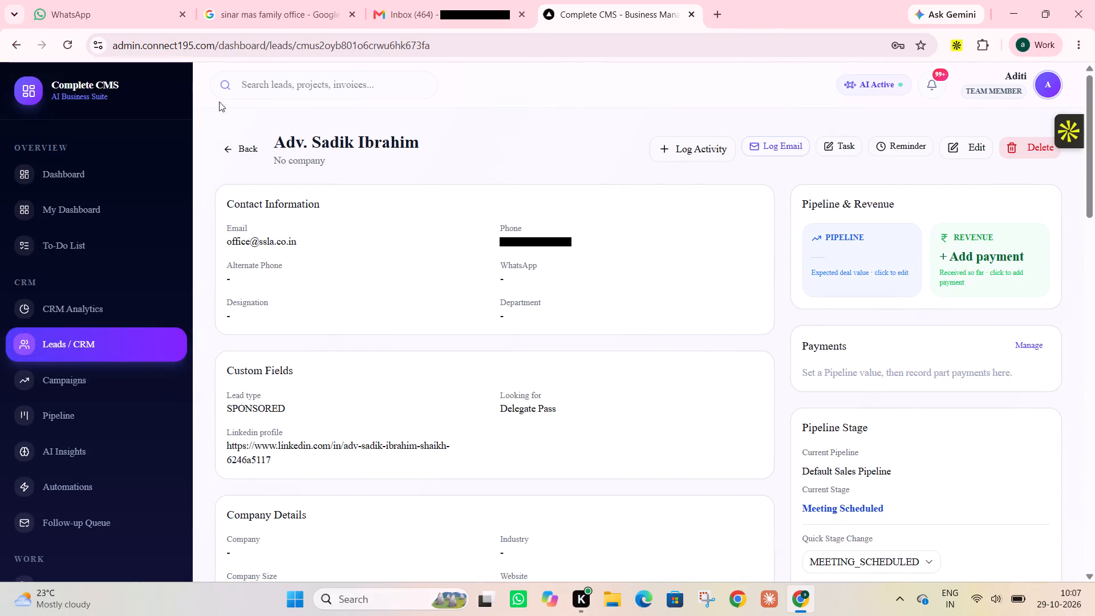
Open the fourth lead in the filtered campaign list, check its details, activity timeline and discussion notes, and return to the list.
left_click(228, 151)
scroll(332, 441, "down", 1)
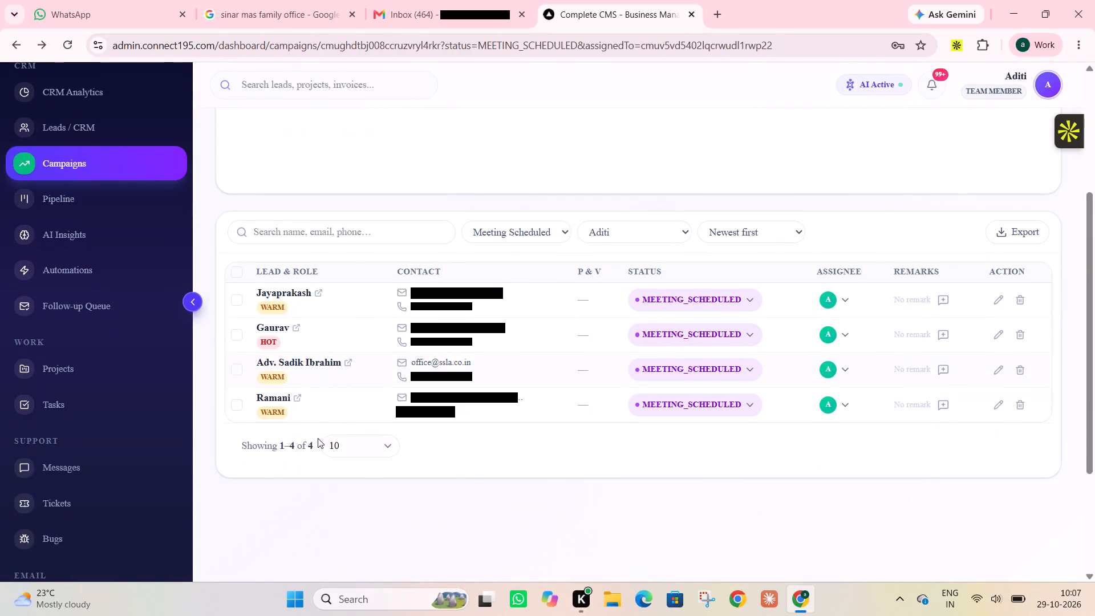
left_click(274, 399)
scroll(421, 428, "down", 3)
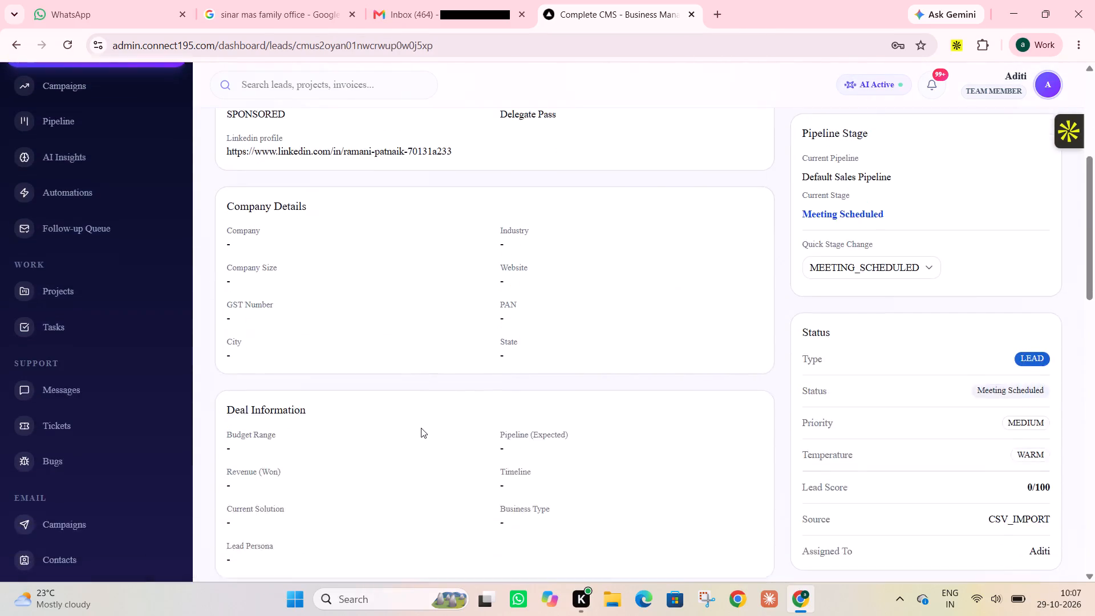
scroll(421, 428, "down", 6)
scroll(421, 428, "up", 2)
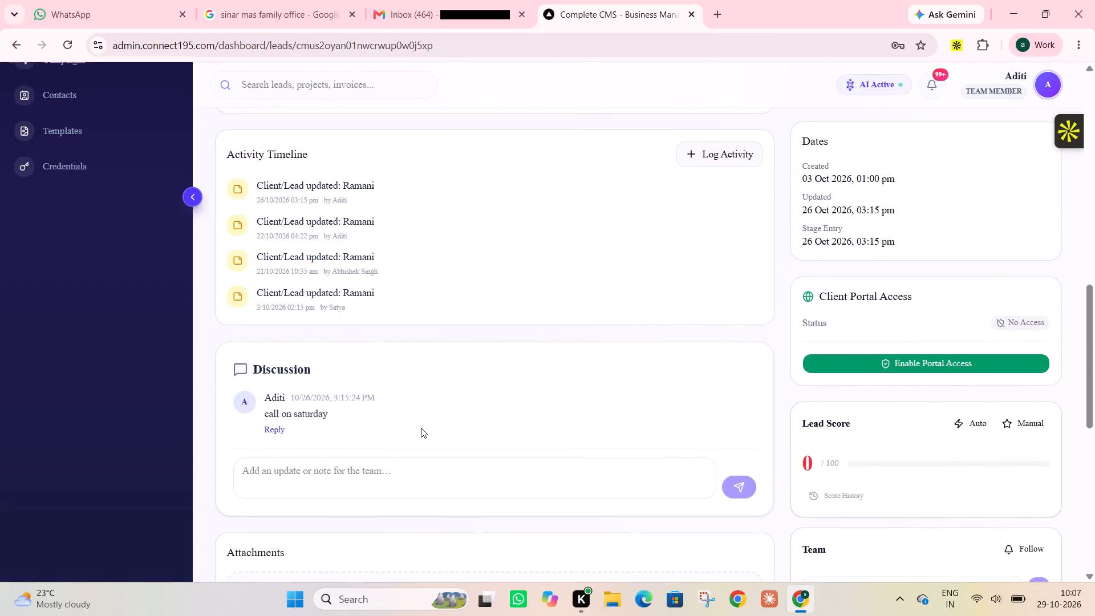
scroll(421, 428, "up", 6)
left_click(230, 143)
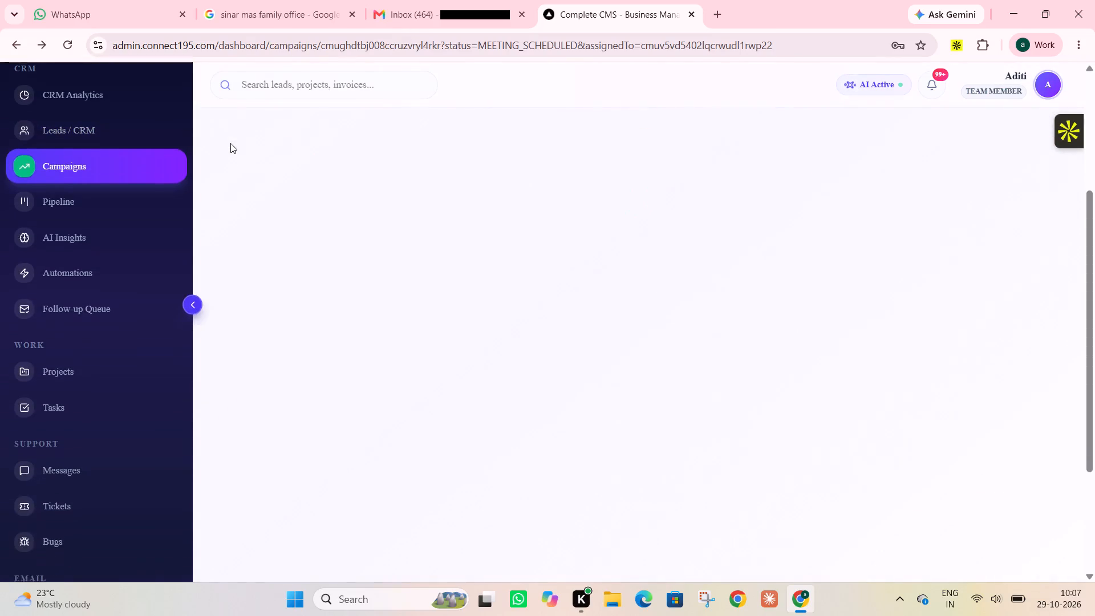
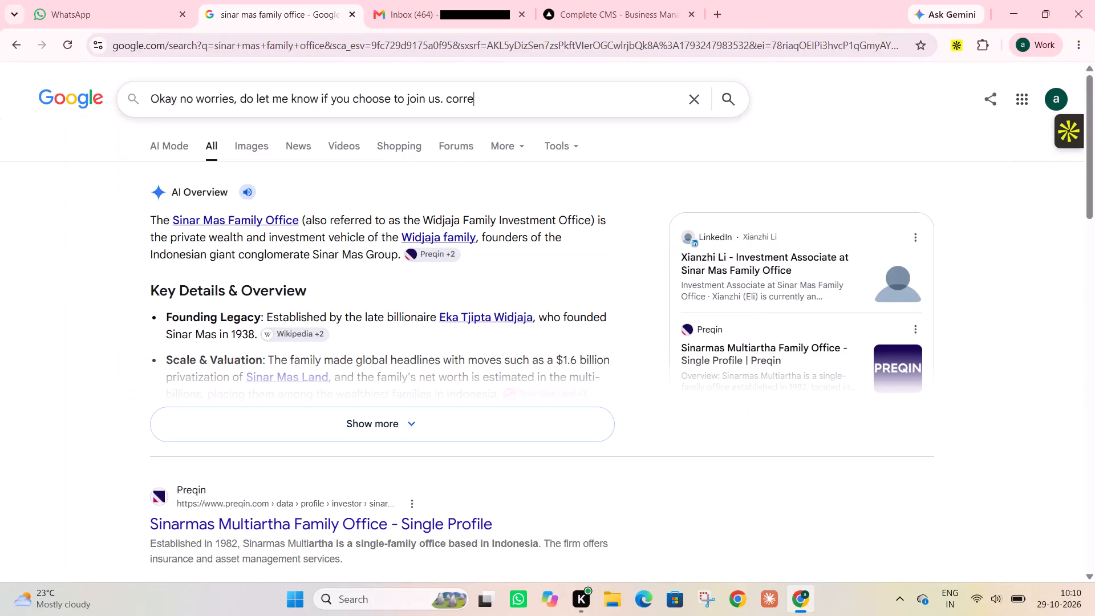
Continue the search query "Okay no worries, do let me know if you choose to join us." so that it ends with "correct se".
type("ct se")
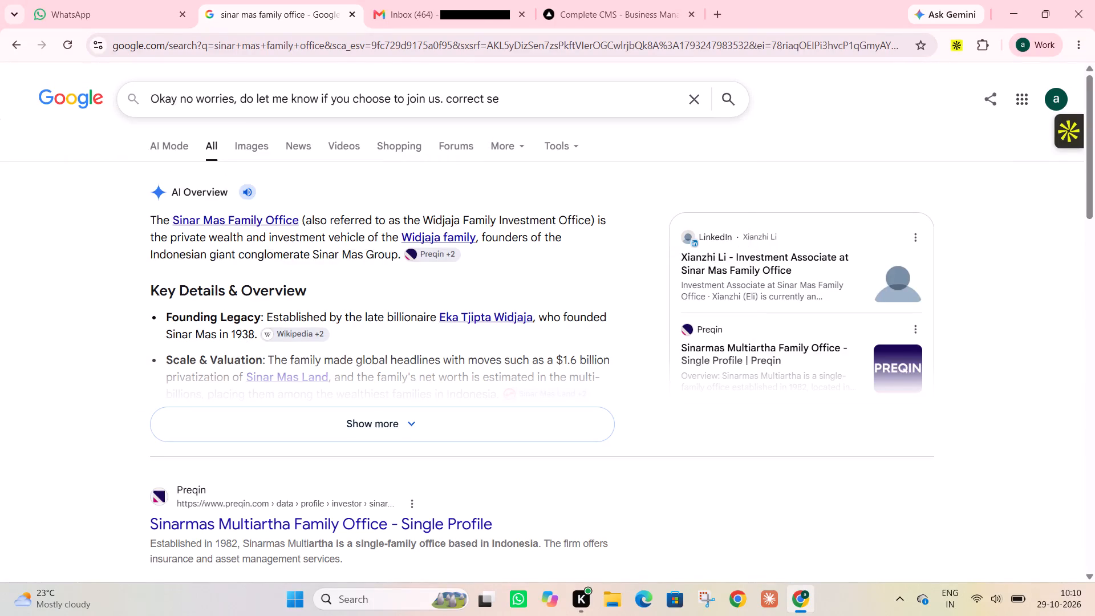
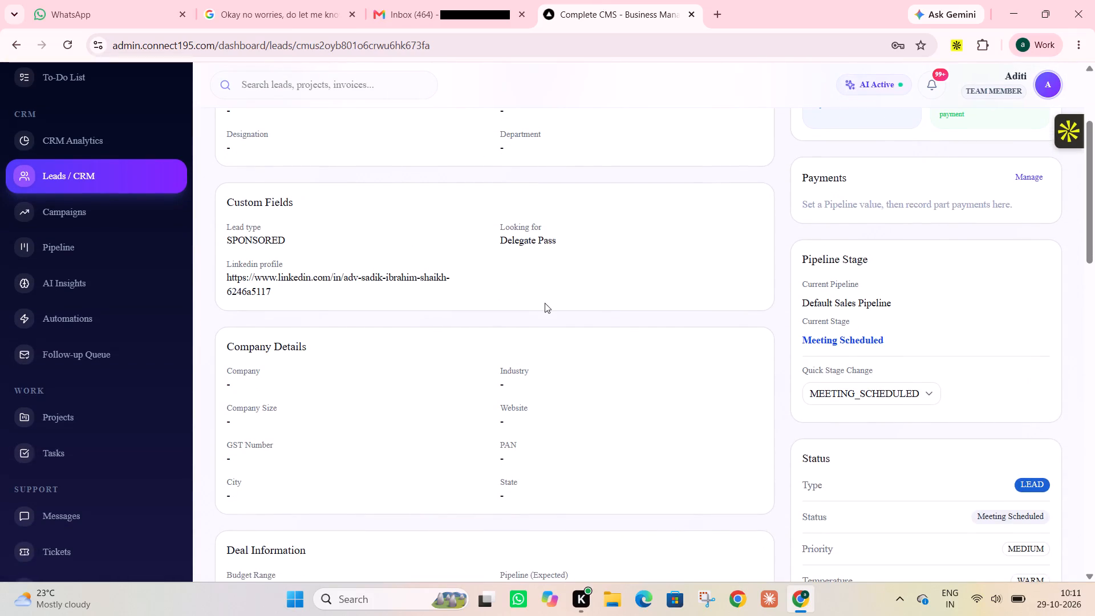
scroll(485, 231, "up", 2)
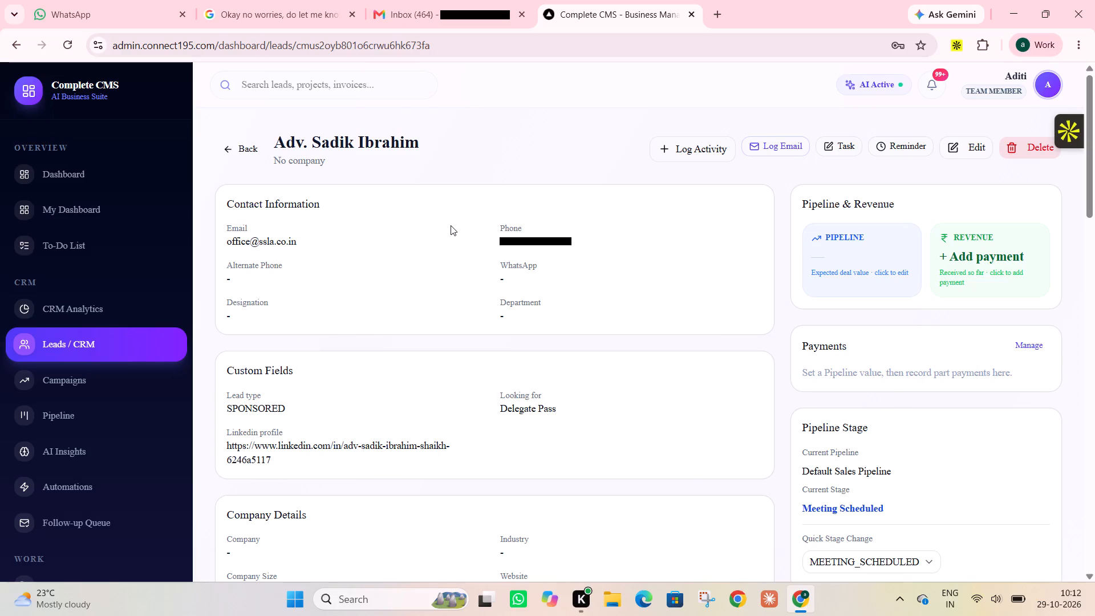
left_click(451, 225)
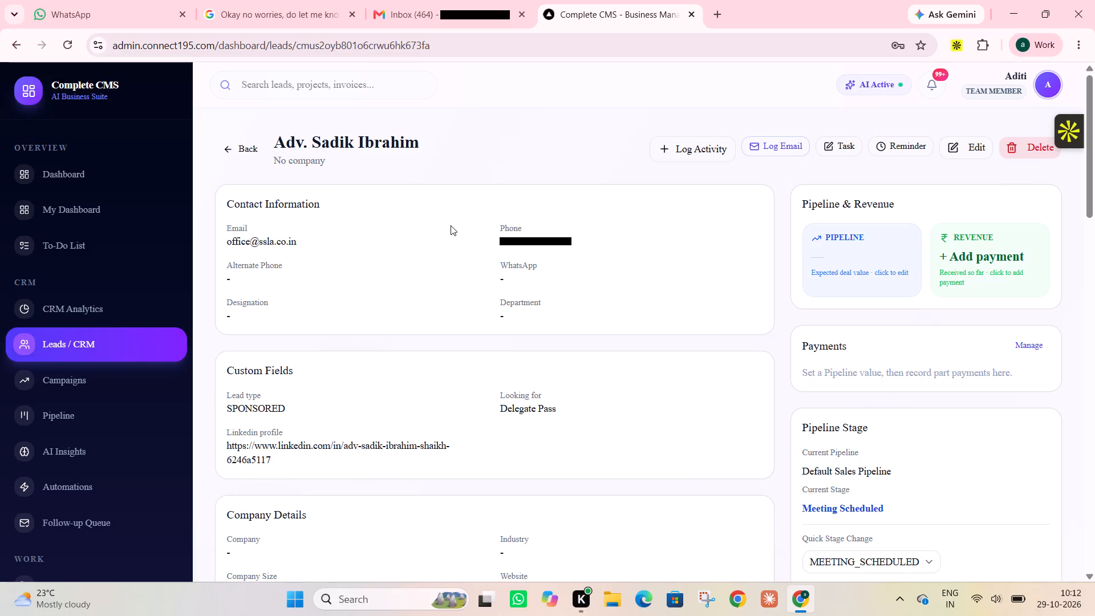
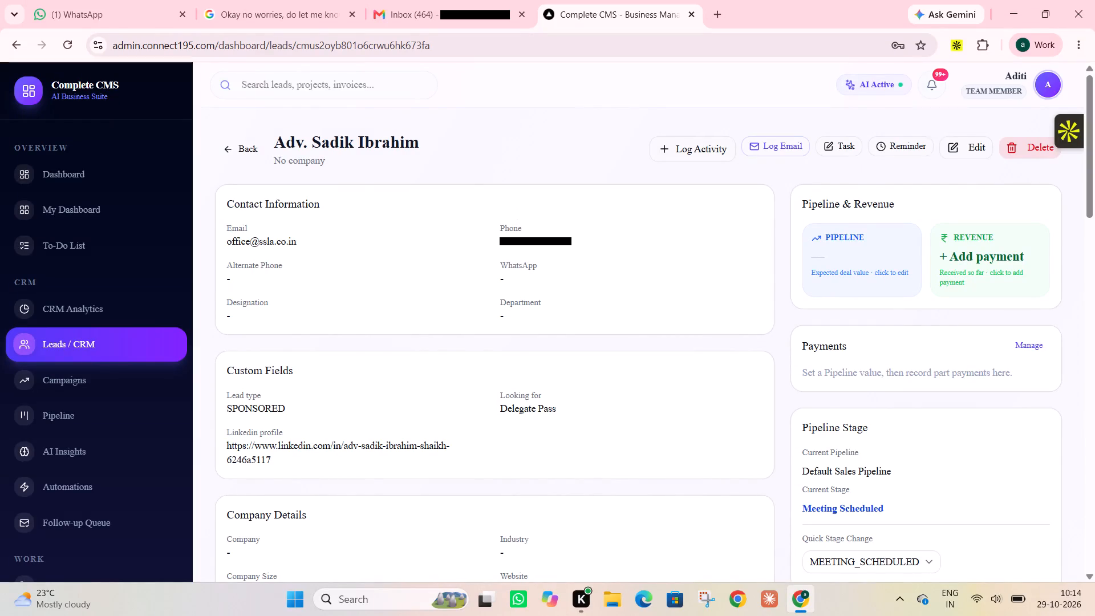
Copy the lead's phone number, without the country code, from the Contact Information section.
left_click_drag(520, 235, 574, 238)
key("ctrl+c")
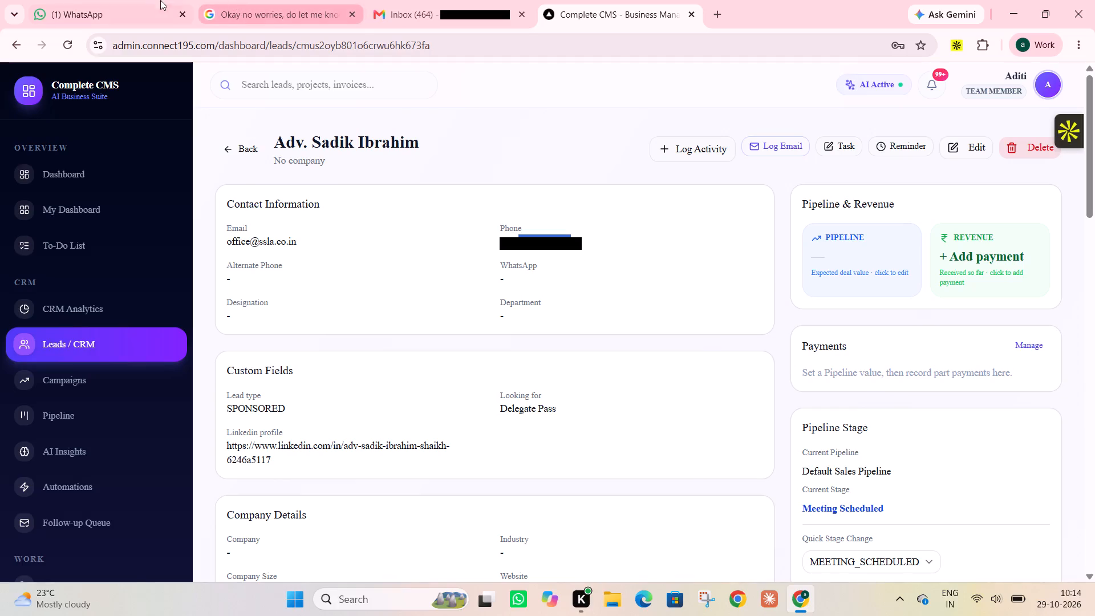
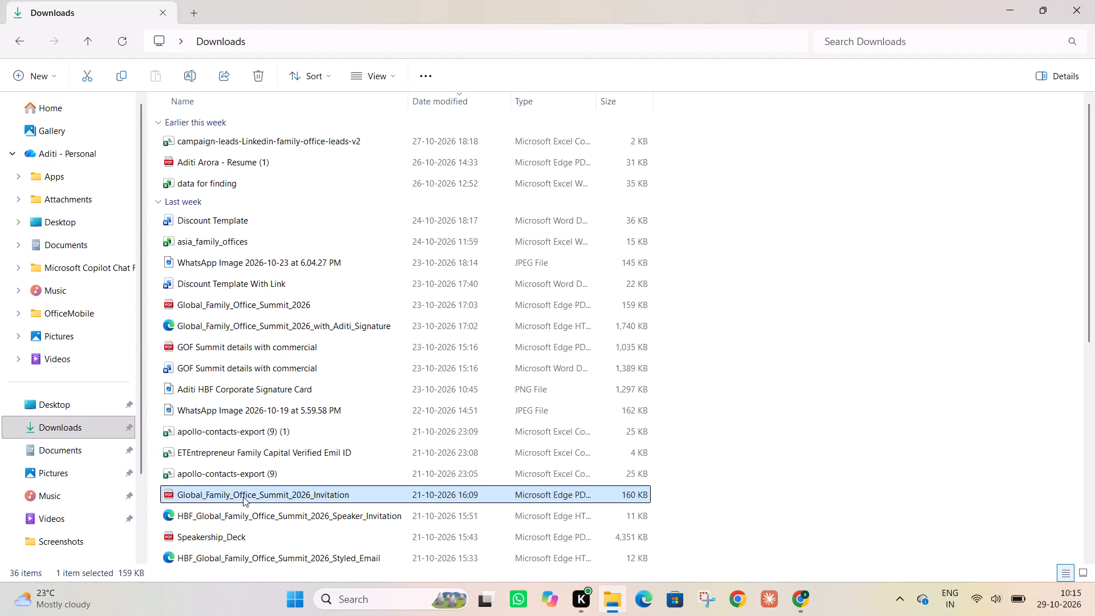
Open the Global_Family_Office_Summit_2026_Invitation PDF from Downloads and check its closing section.
left_click(243, 497)
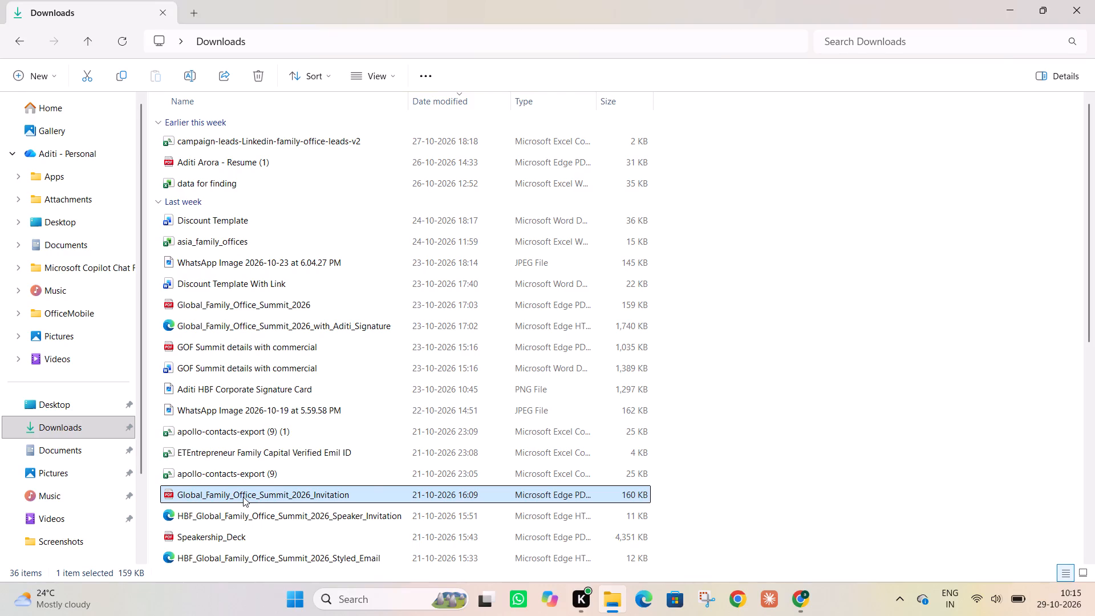
double_click(414, 491)
scroll(501, 313, "down", 2)
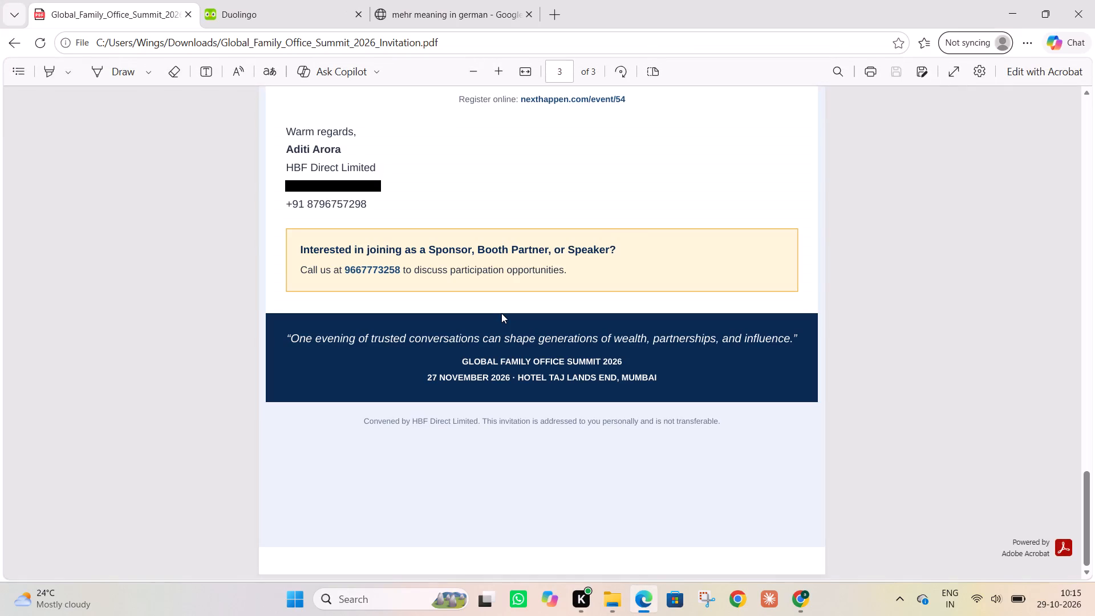
scroll(501, 313, "down", 1)
Open the full agenda linked under Explore the Summit in the invitation to look through it.
scroll(501, 313, "up", 4)
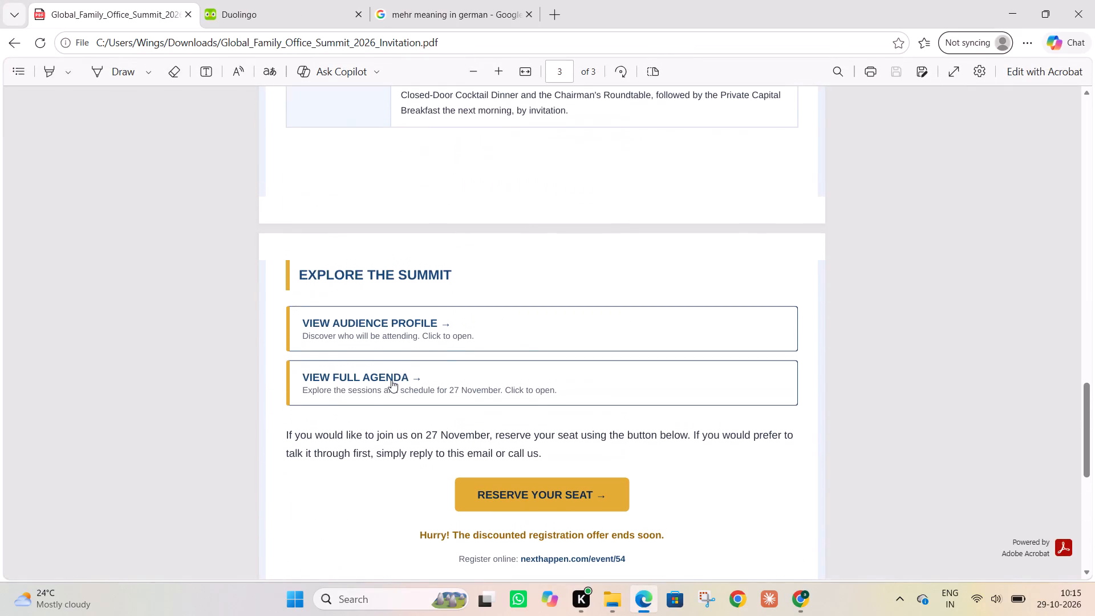
left_click(367, 375)
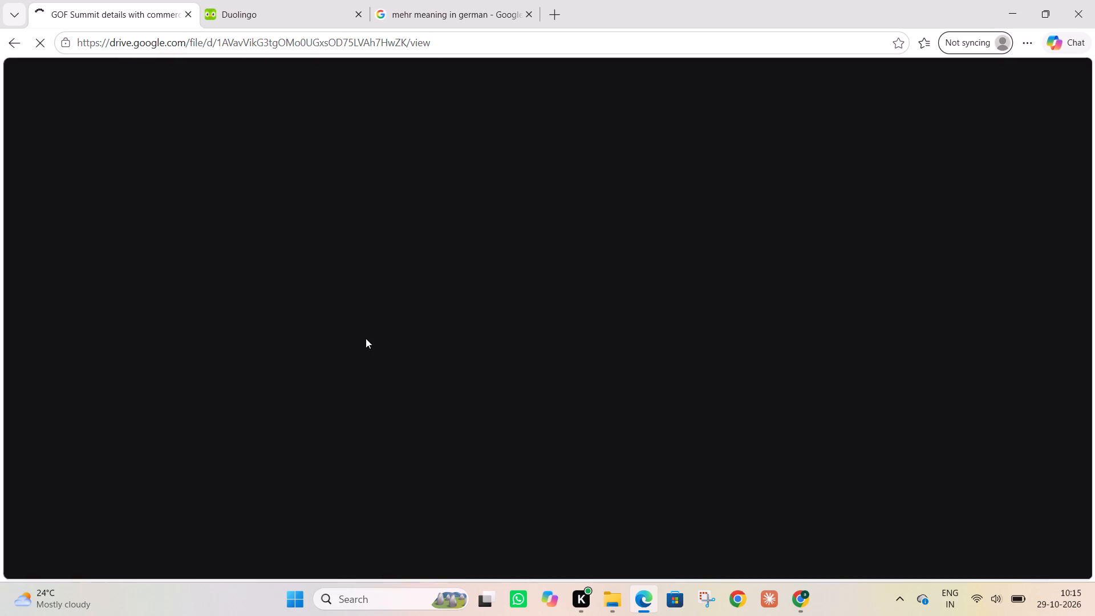
scroll(431, 272, "down", 7)
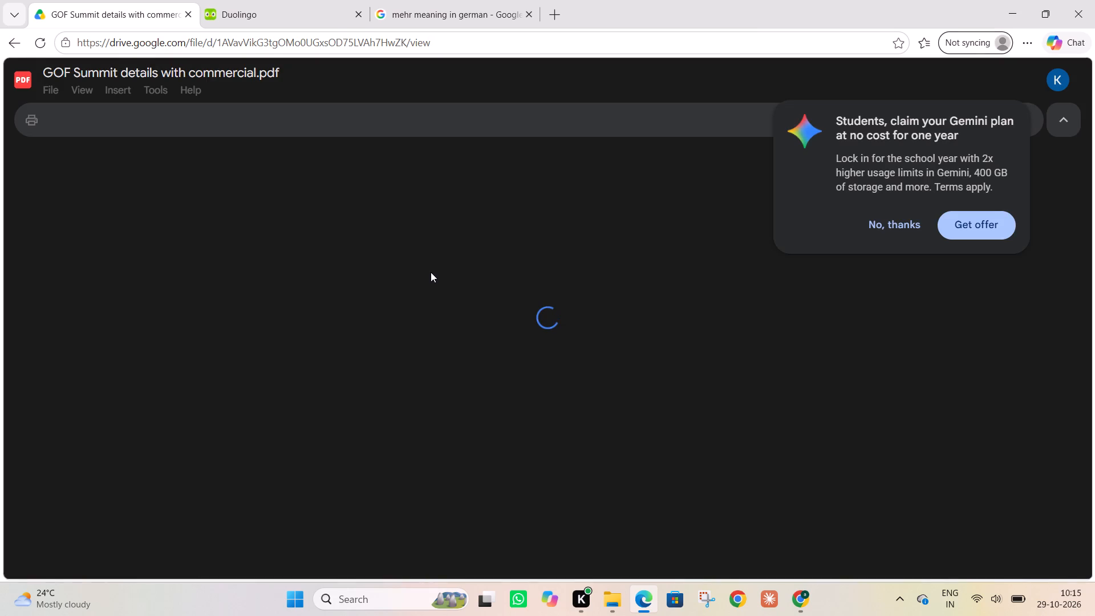
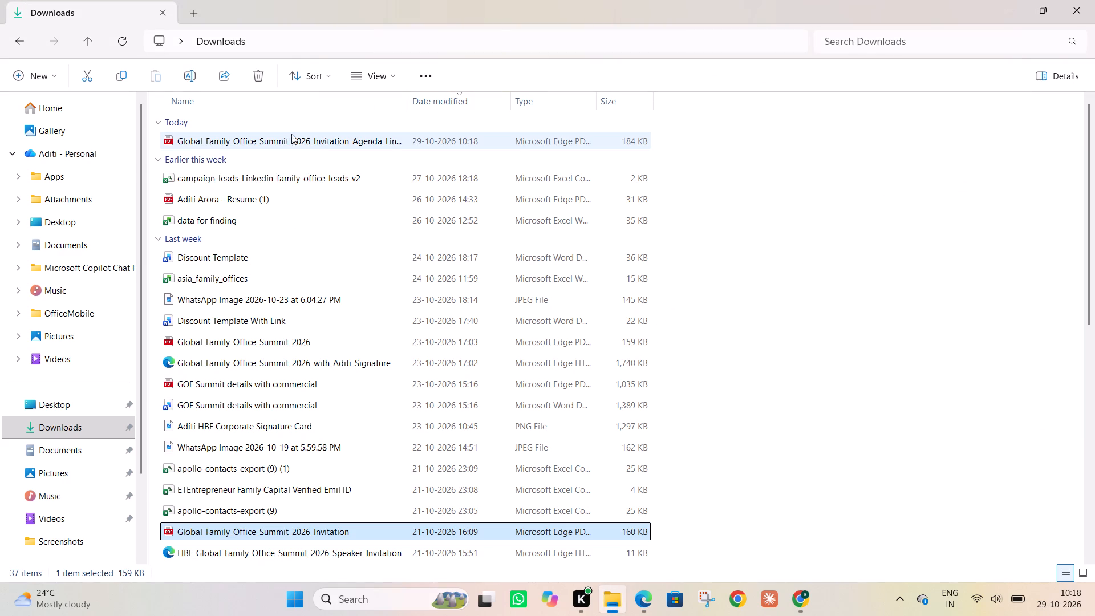
double_click(287, 137)
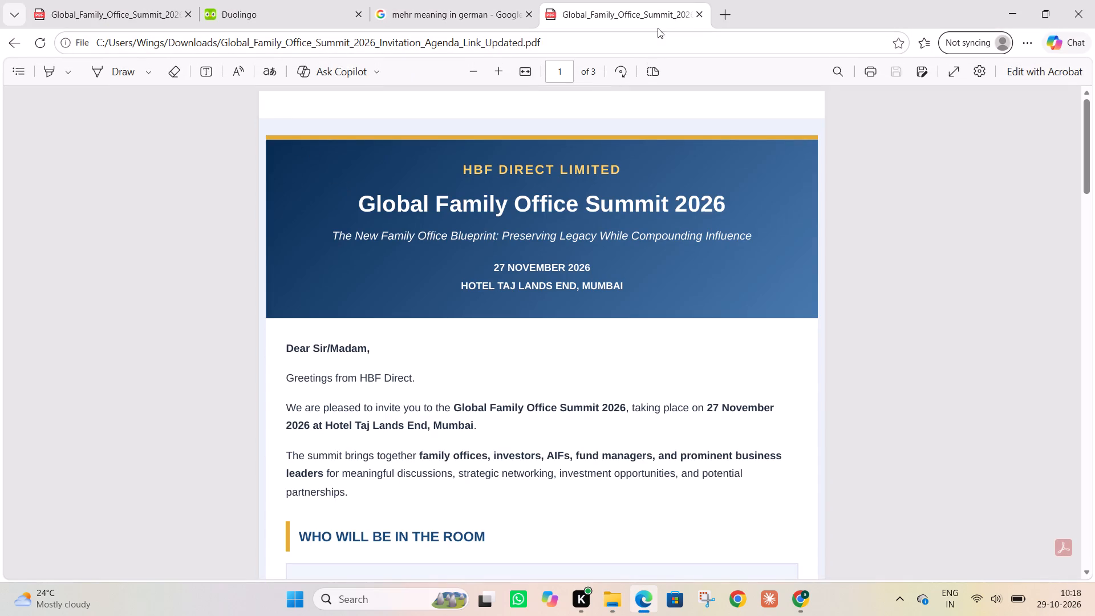
left_click(697, 14)
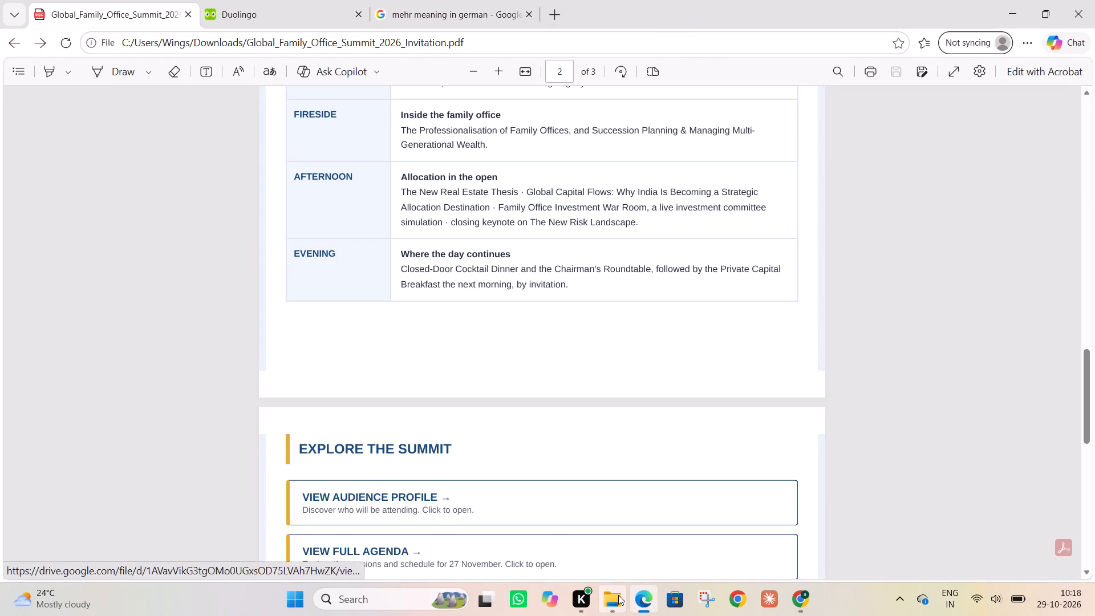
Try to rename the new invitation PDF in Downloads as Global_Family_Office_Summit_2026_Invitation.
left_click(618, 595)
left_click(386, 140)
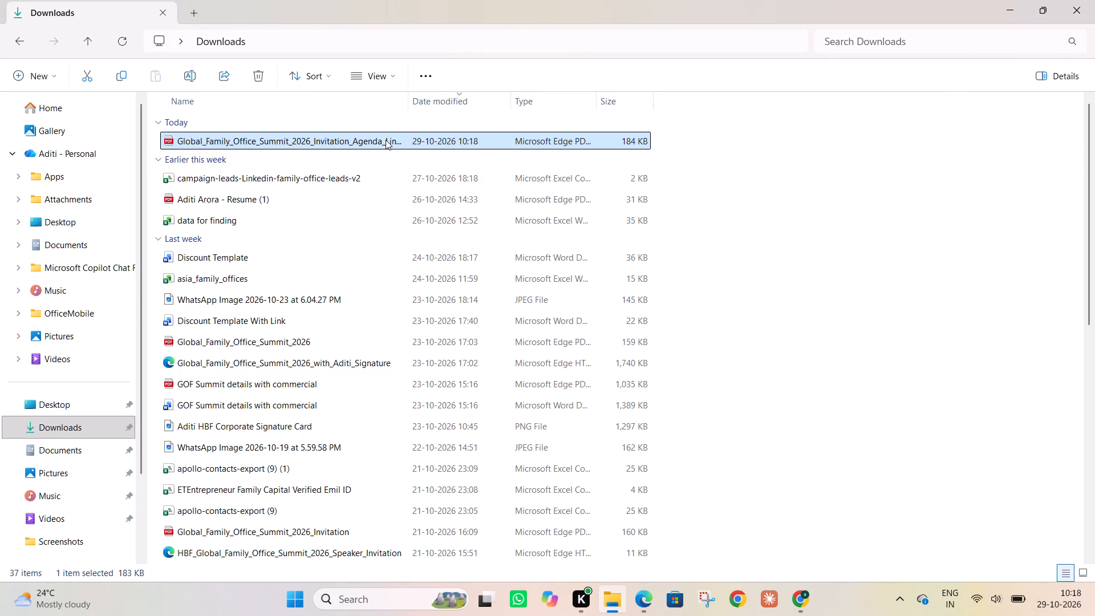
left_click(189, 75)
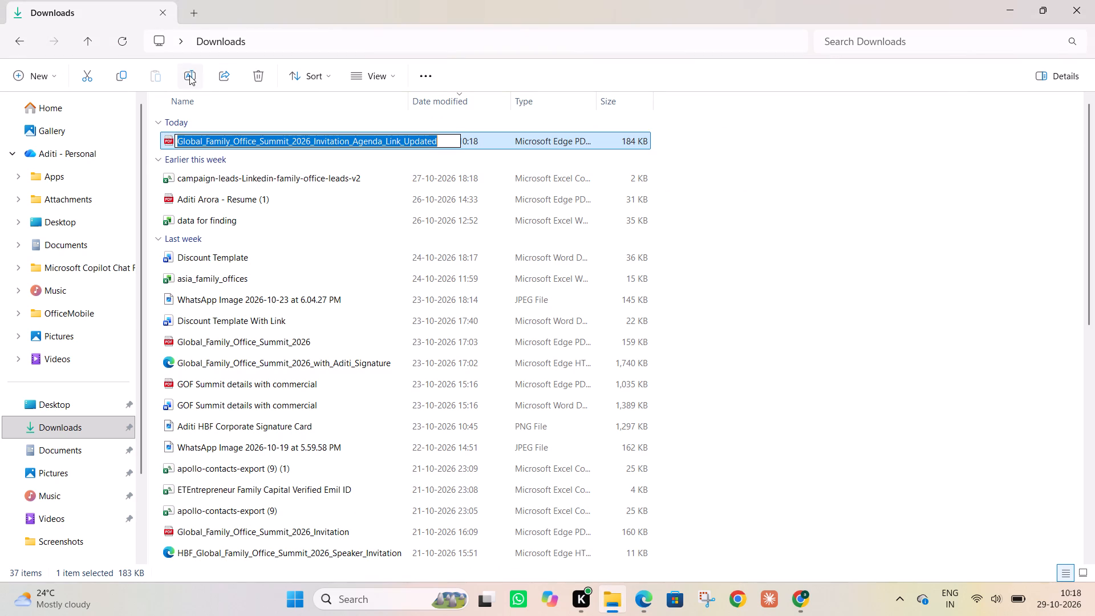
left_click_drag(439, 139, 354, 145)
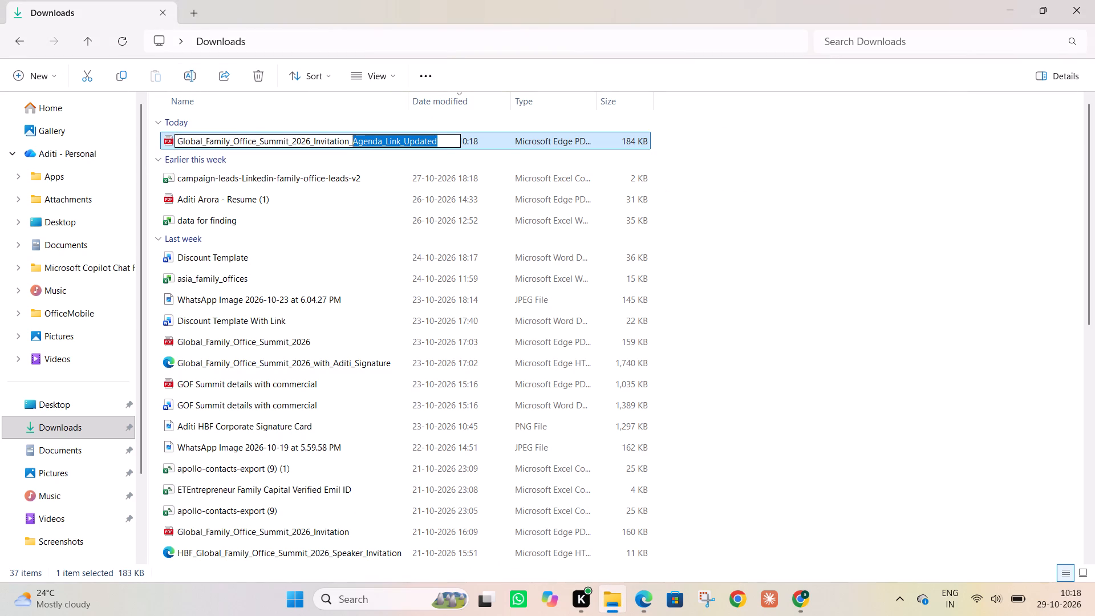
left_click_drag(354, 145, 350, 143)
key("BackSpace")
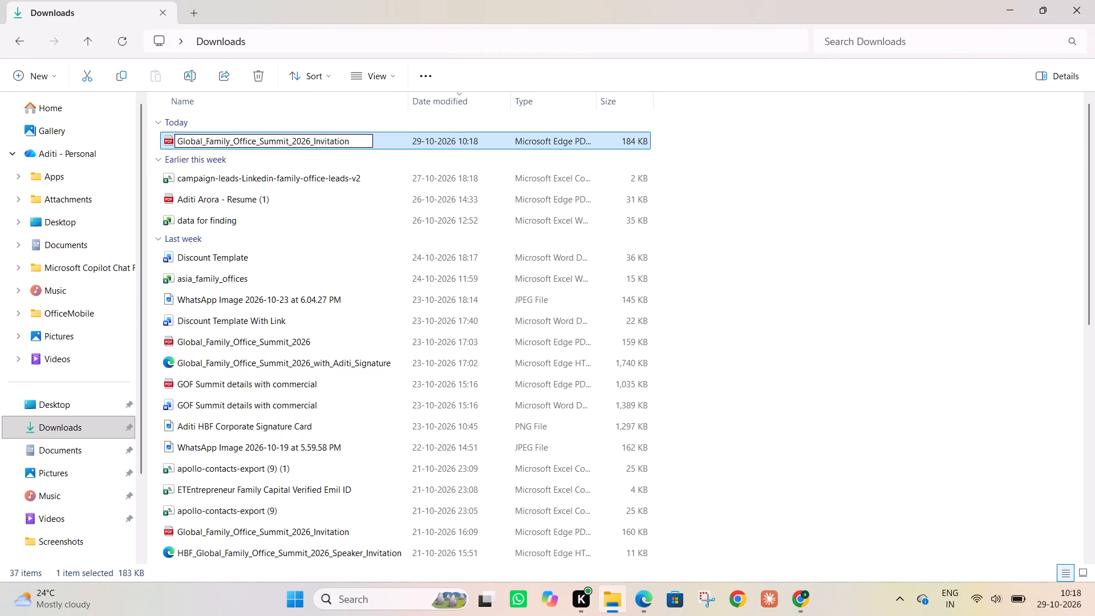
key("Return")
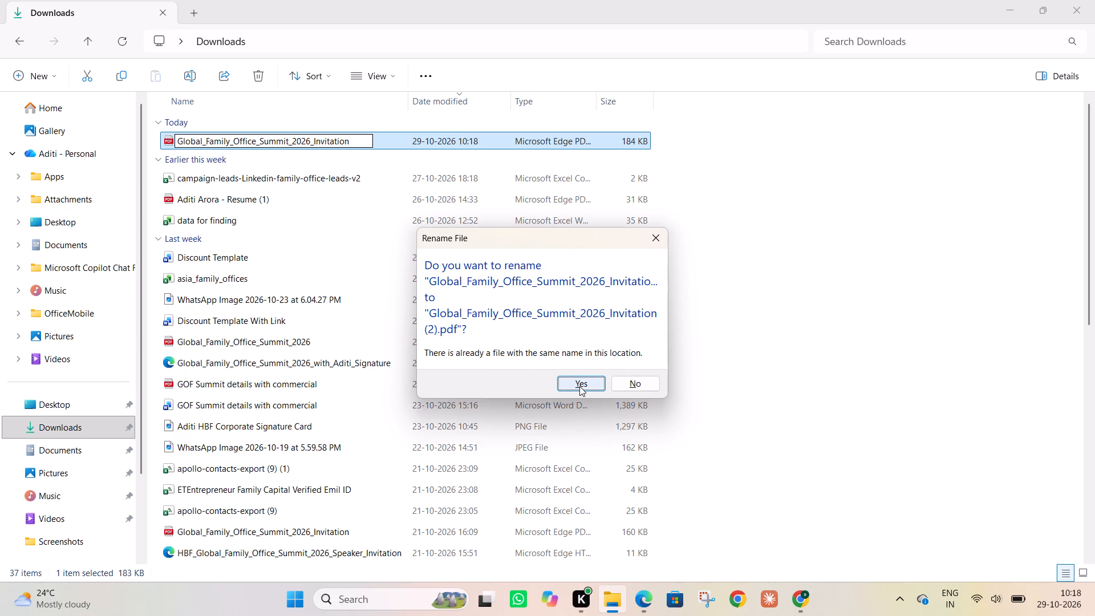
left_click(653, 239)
Delete the older Global_Family_Office_Summit_2026_Invitation PDF dated 21-10-2026 from Downloads.
left_click(378, 529)
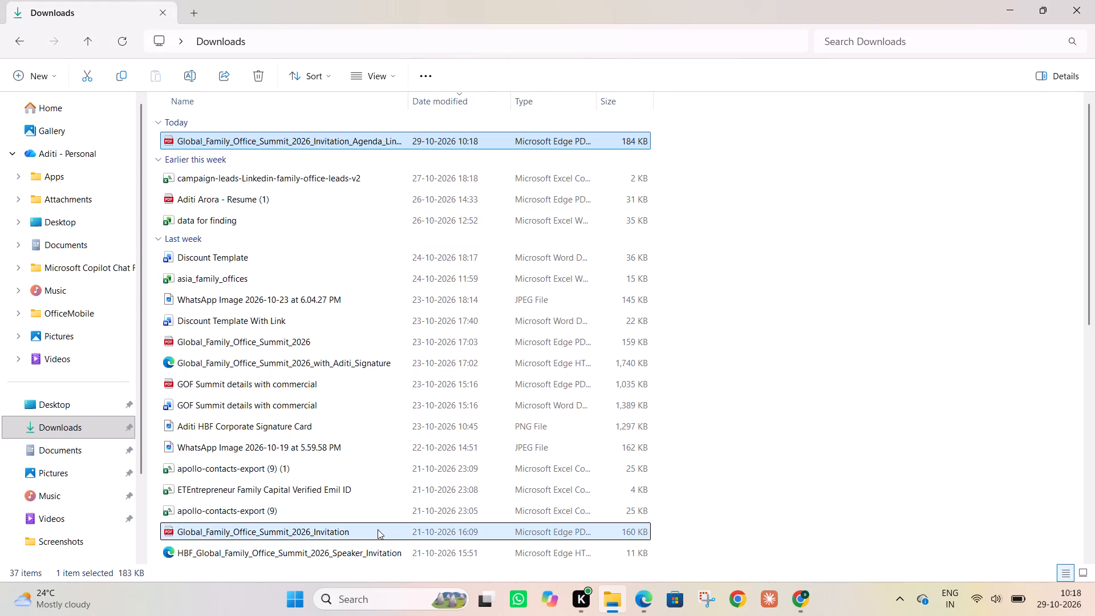
left_click(255, 82)
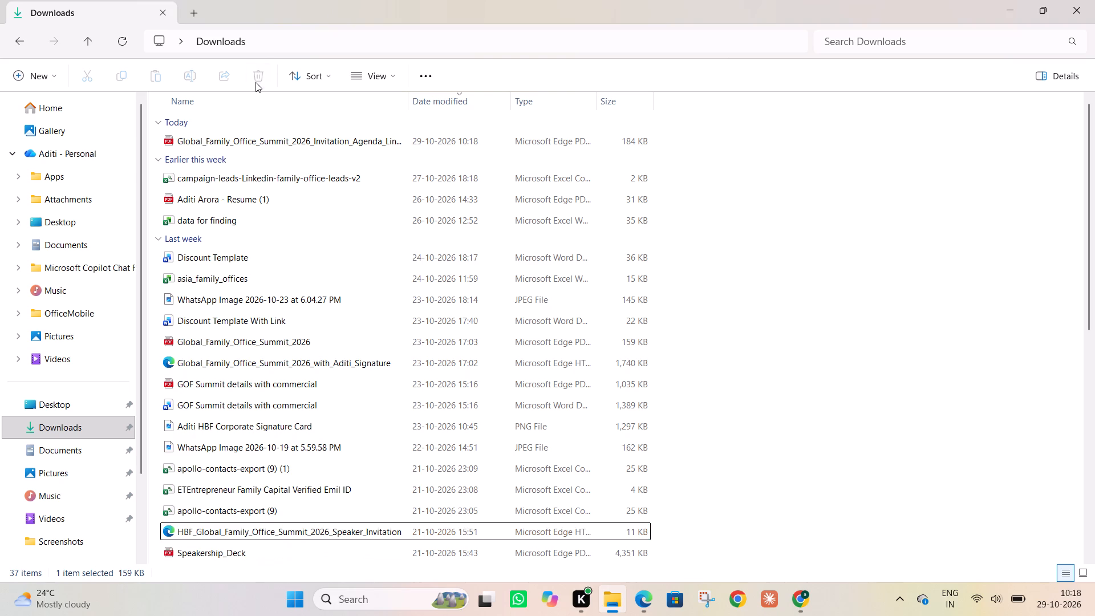
Rename the new invitation PDF in Downloads as Global_Family_Office_Summit_2026_Invitation, removing the "_Agenda_Link_Updated" suffix.
left_click(244, 136)
left_click(194, 76)
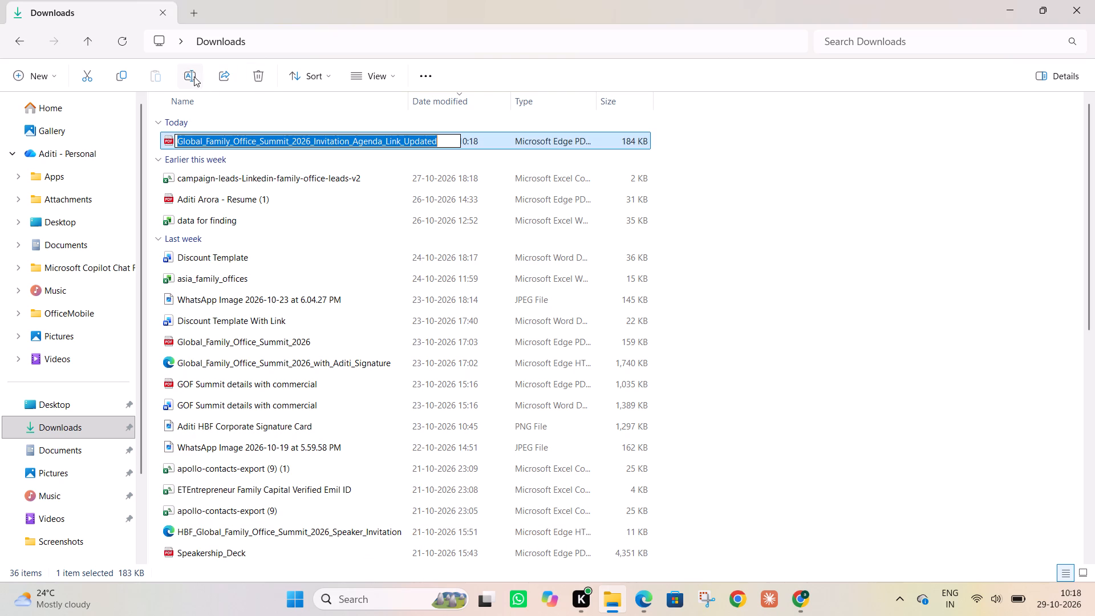
left_click_drag(348, 140, 430, 140)
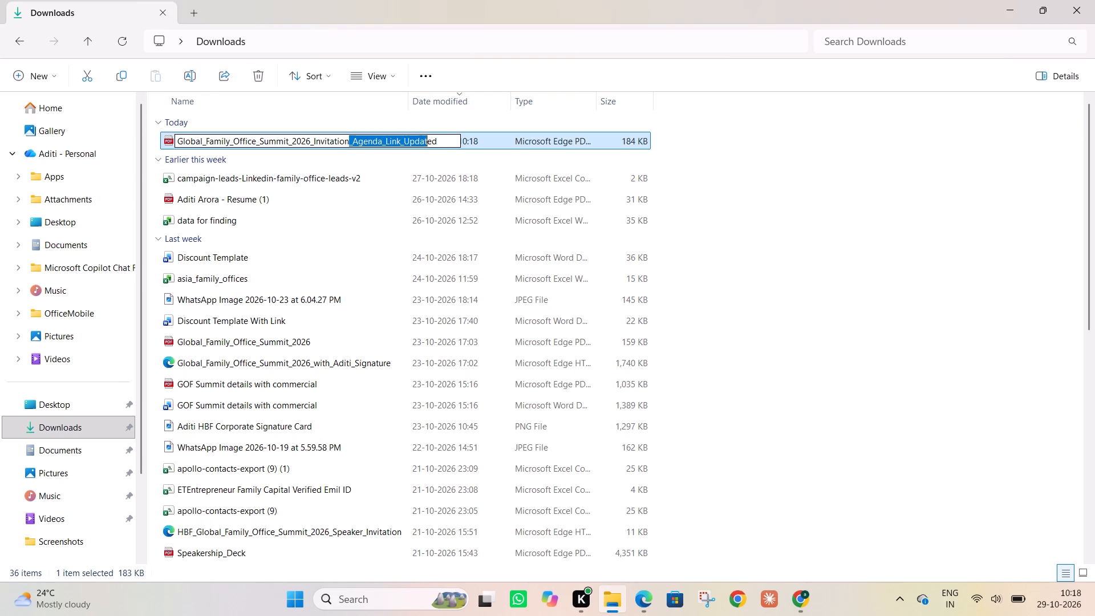
left_click_drag(430, 140, 439, 142)
key("BackSpace")
key("Return")
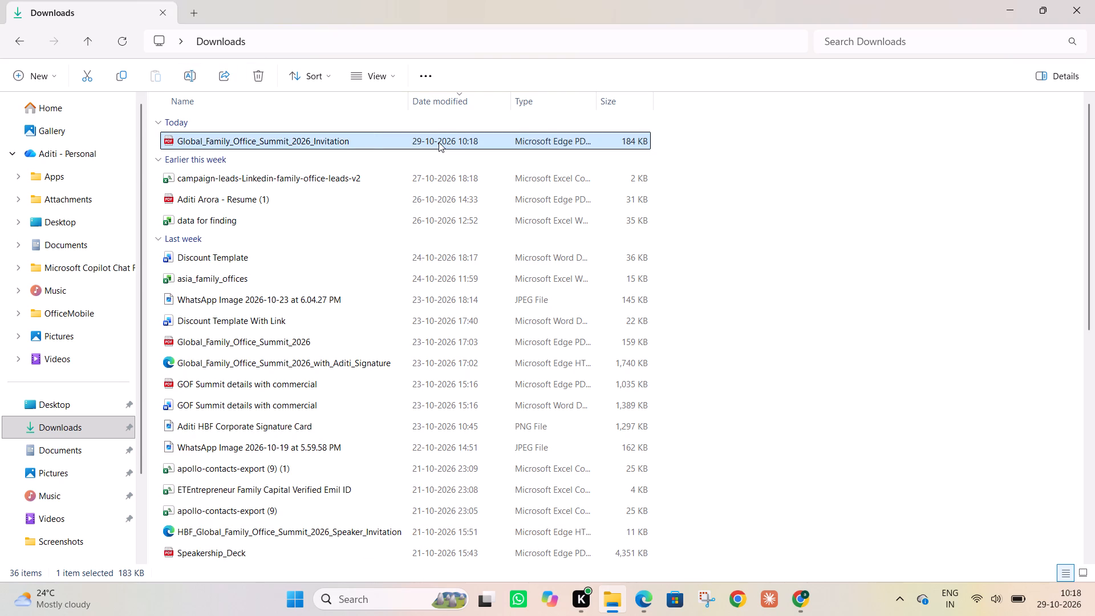
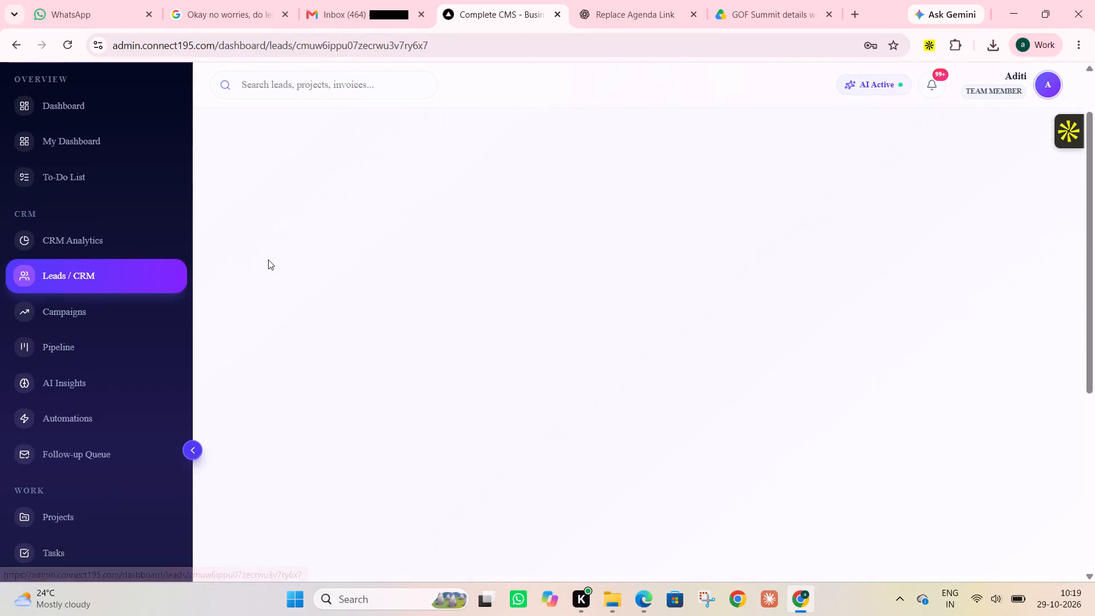
scroll(266, 268, "down", 5)
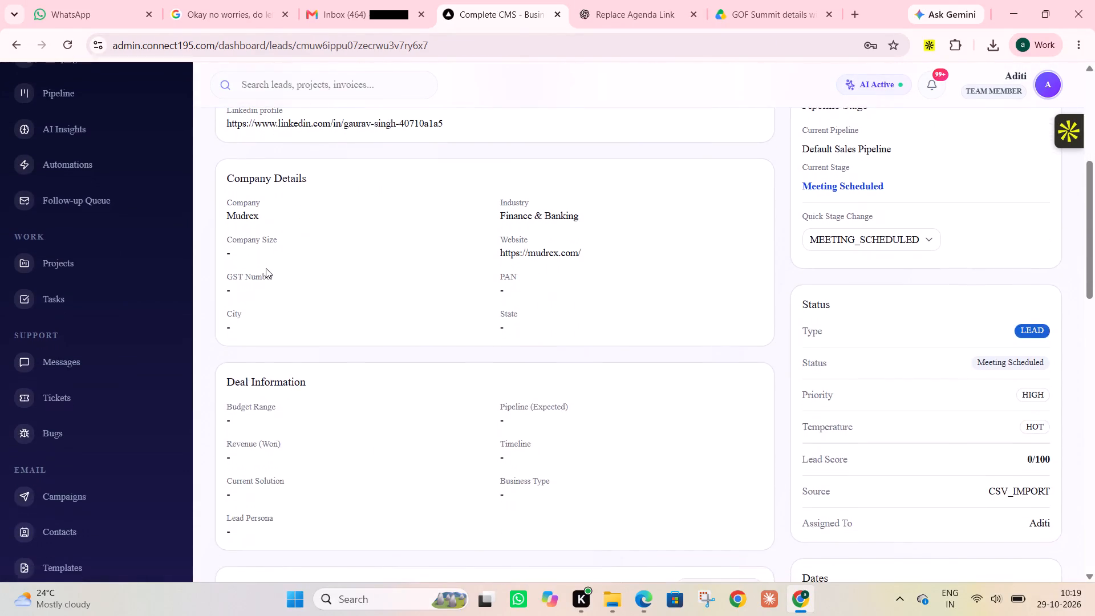
scroll(266, 268, "down", 5)
scroll(266, 268, "up", 5)
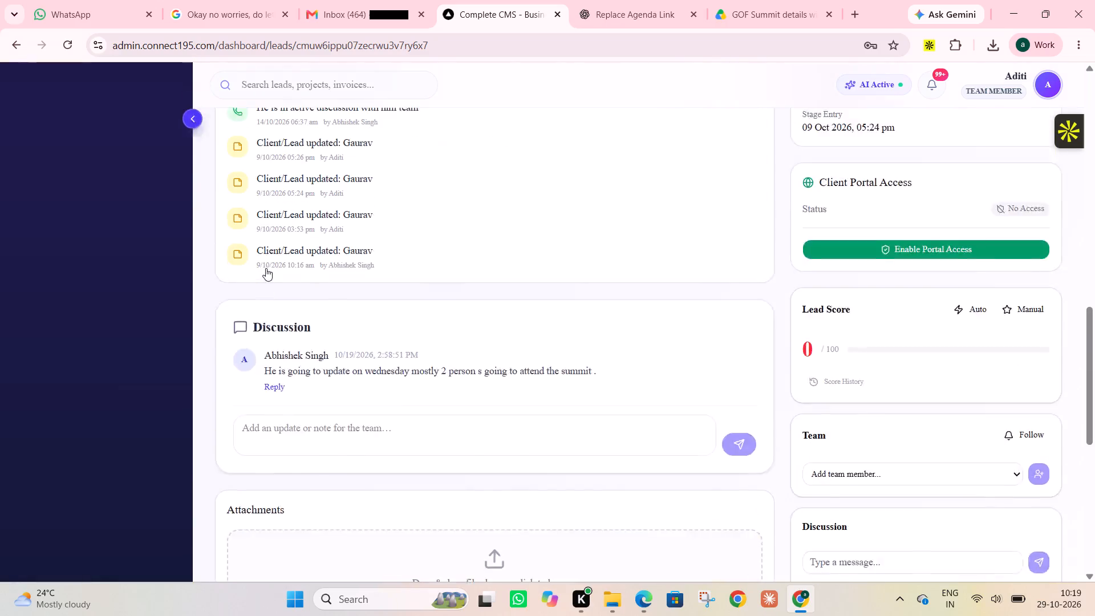
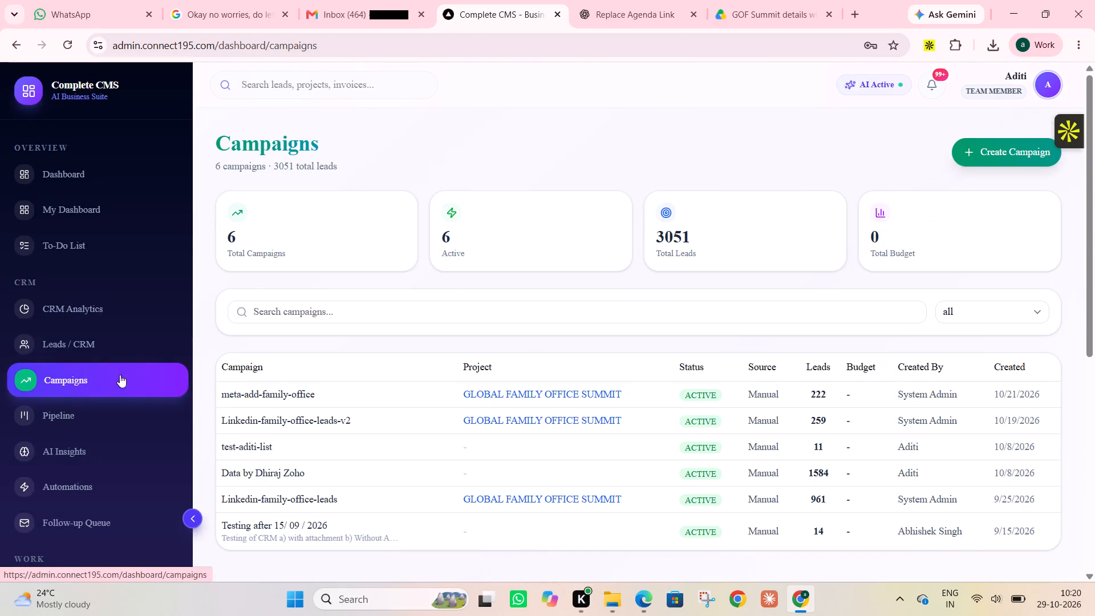
Open the Linkedin-family-office-leads-v2 campaign from the campaigns list to access its leads.
left_click(267, 418)
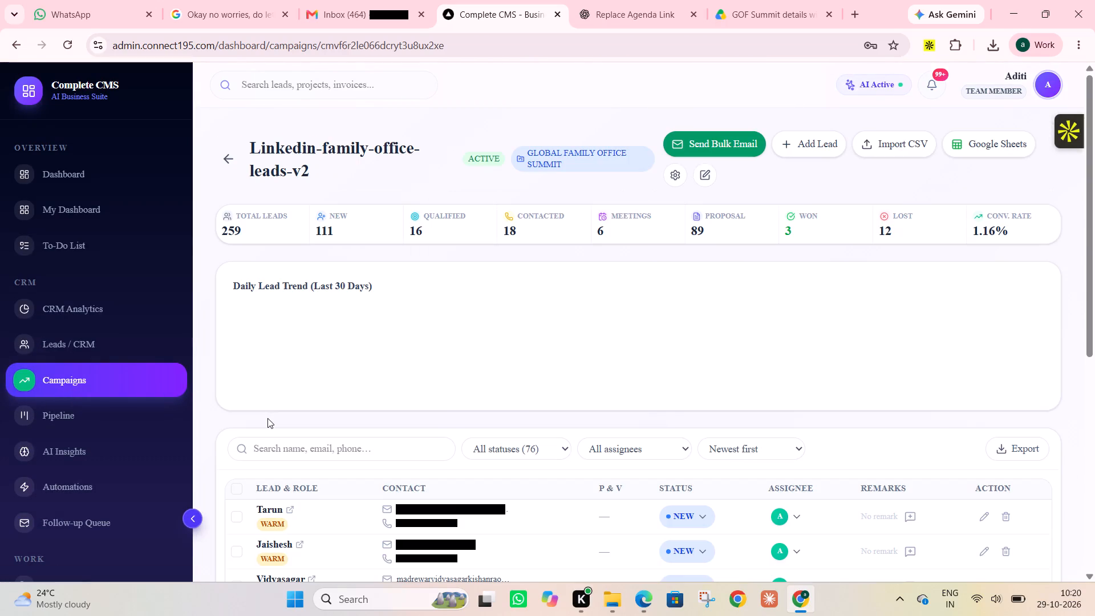
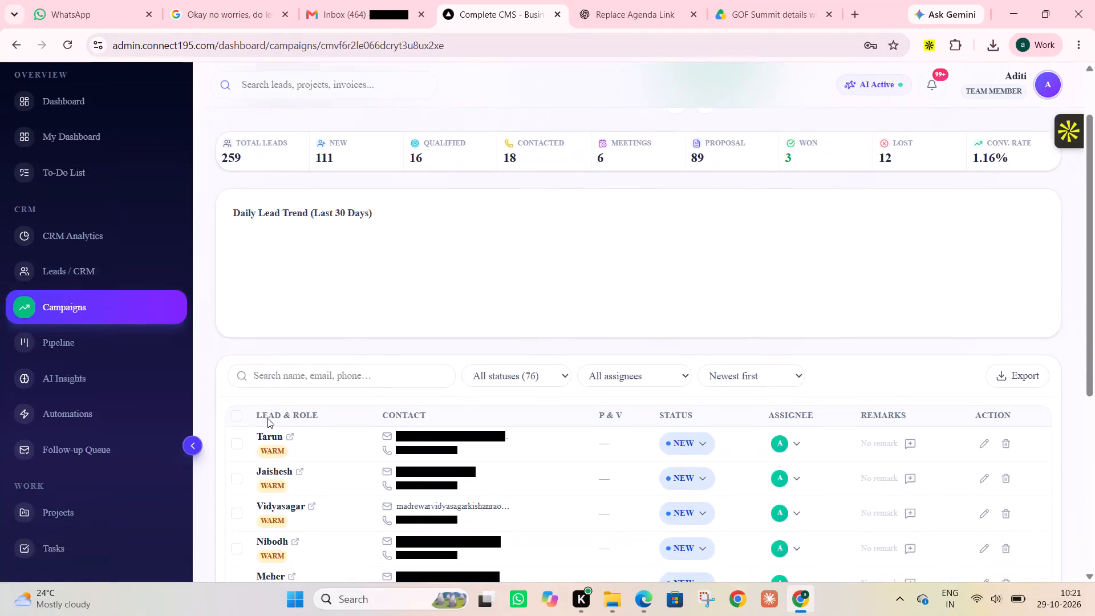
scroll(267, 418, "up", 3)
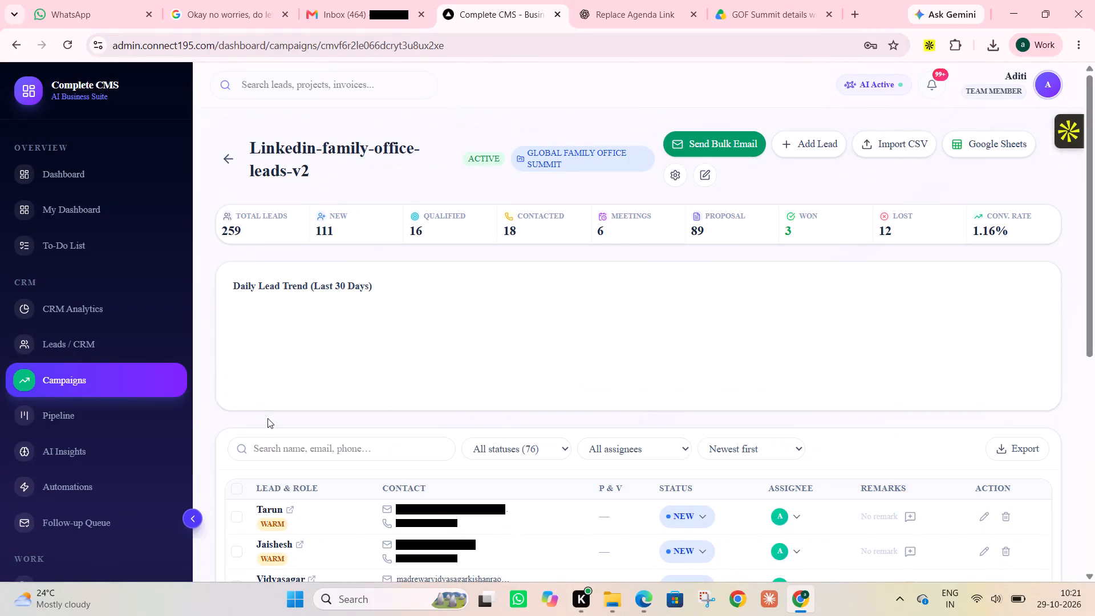
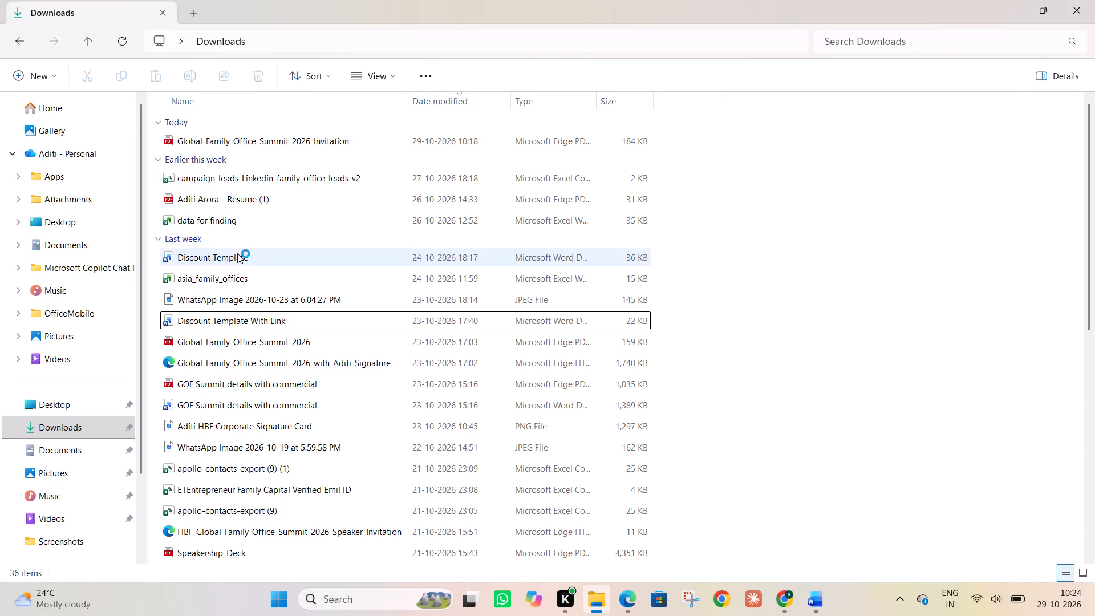
In the final Premium Pass heading of Discount Template, insert "& Prime" after "Standard" so it reads "All Standard & Prime Pass Inclusions, Plus".
scroll(529, 339, "down", 16)
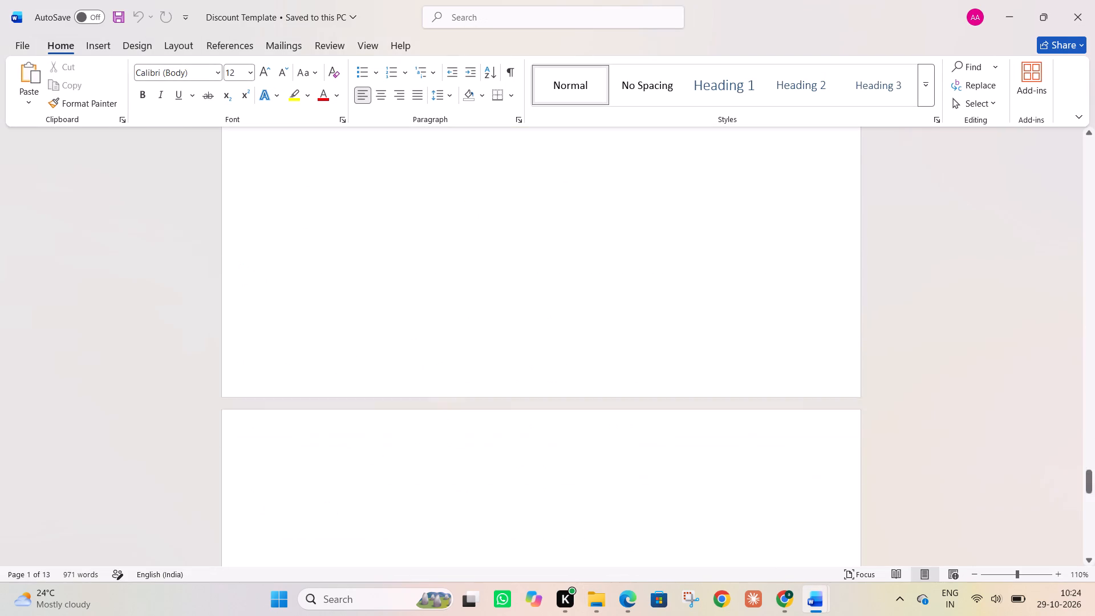
scroll(520, 225, "down", 8)
scroll(520, 225, "up", 1)
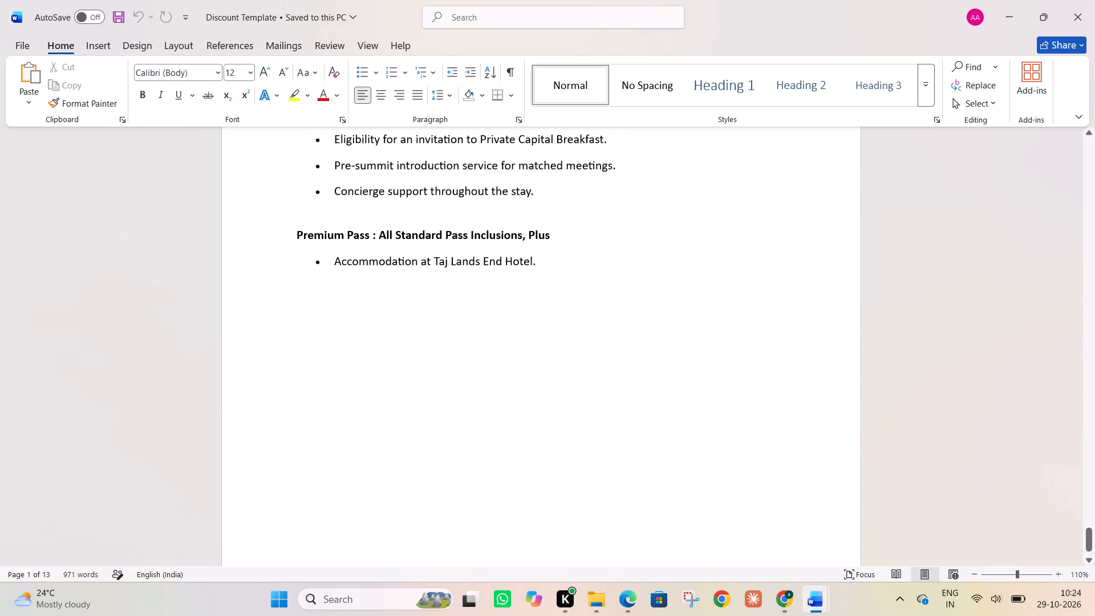
left_click(442, 235)
key("space")
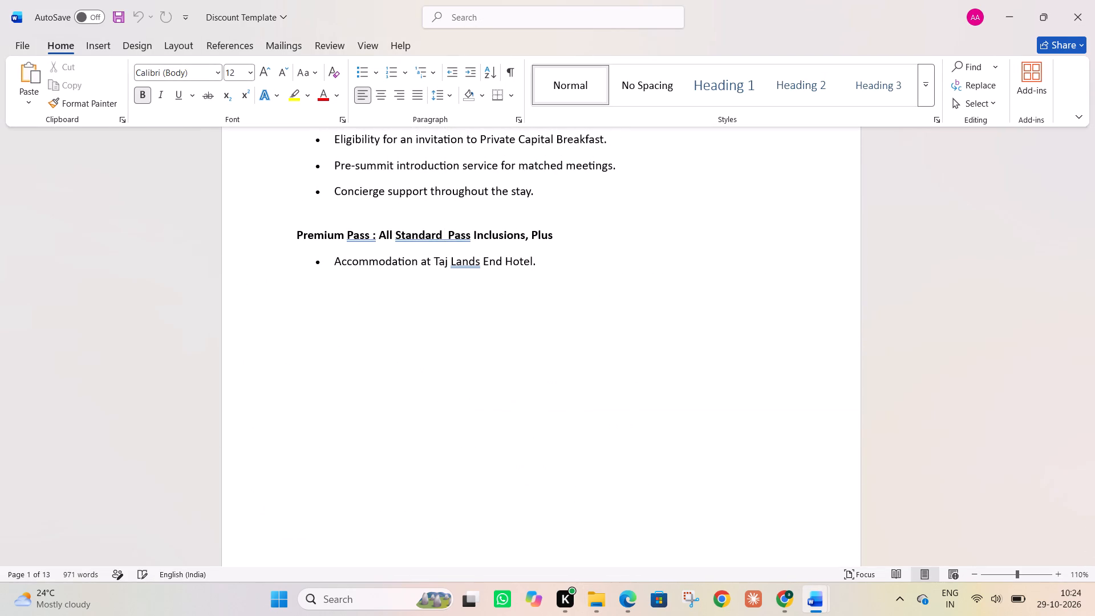
key("shift+ampersand")
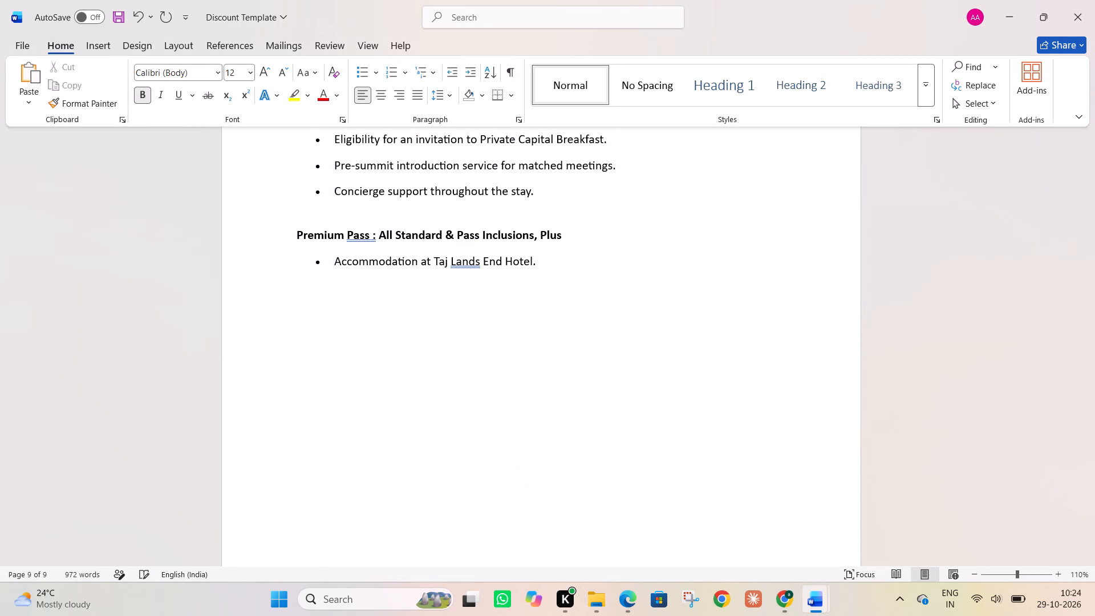
key("space")
type("Prime")
left_click(505, 321)
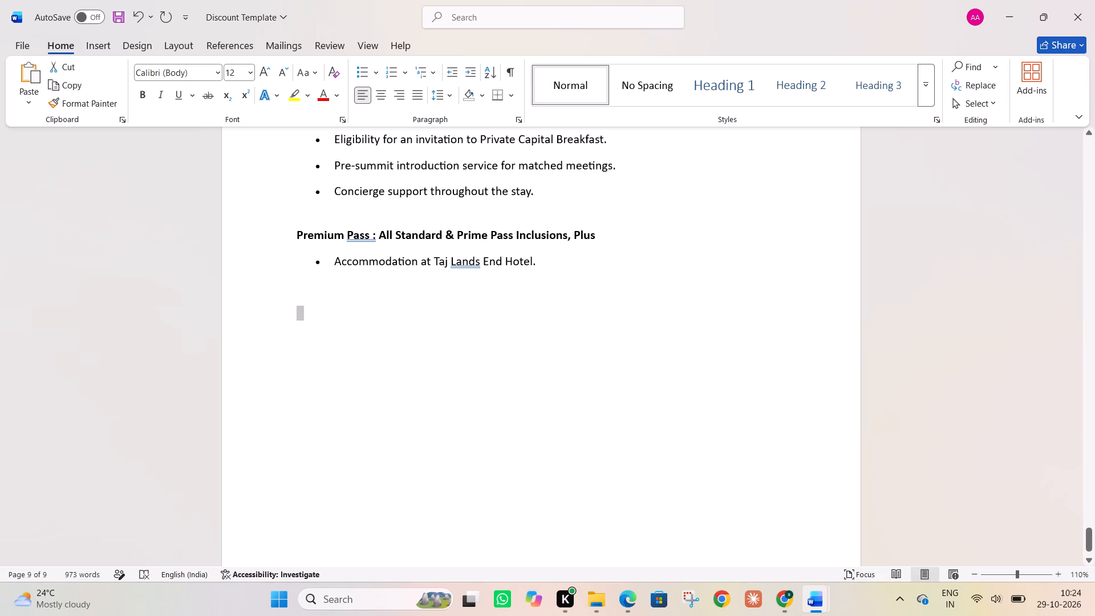
Save the Discount Template document and close it.
key("ctrl+s")
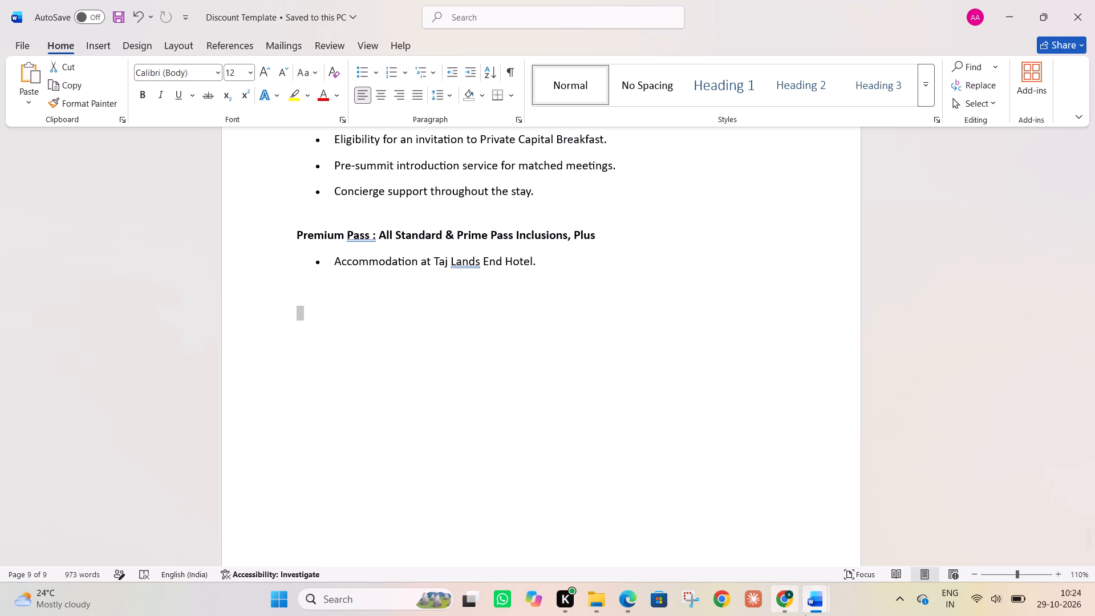
left_click(1067, 3)
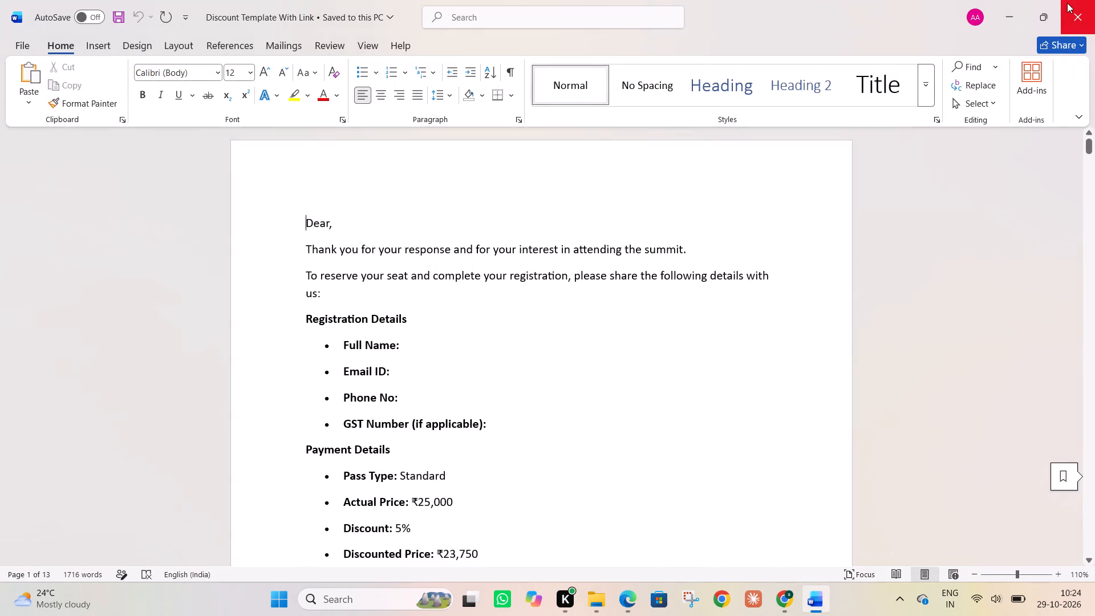
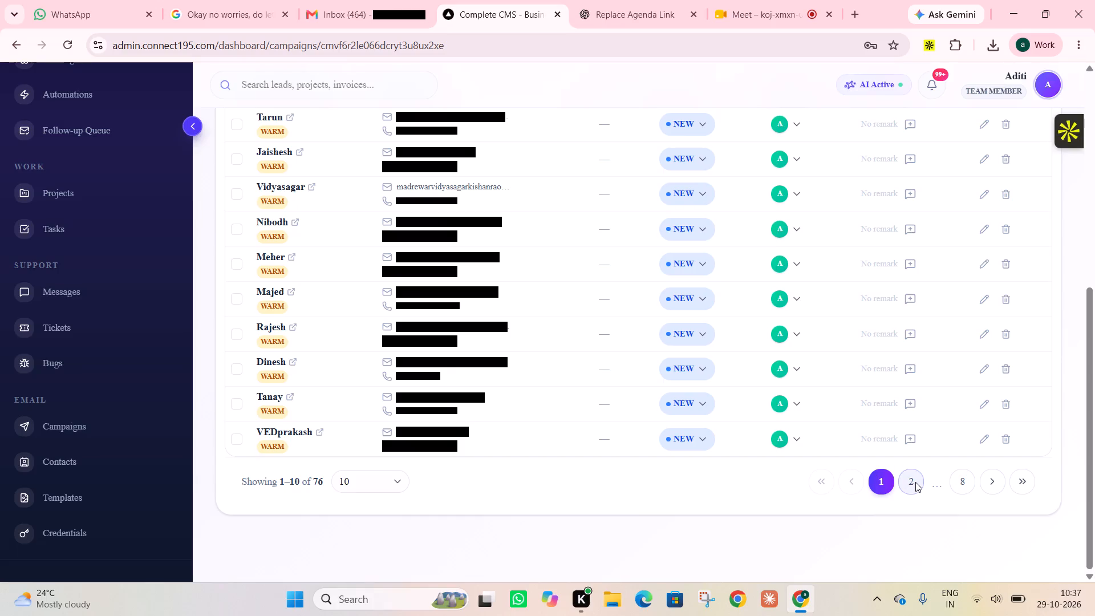
Filter the campaign's lead list to leads with status New that are assigned to Aditi.
scroll(791, 390, "up", 4)
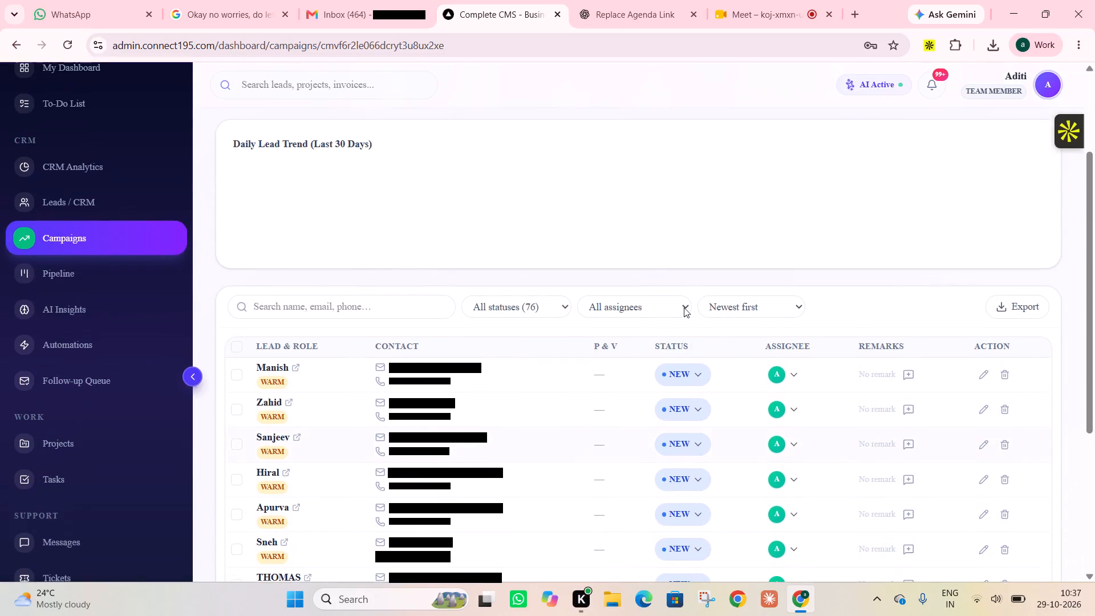
left_click(538, 301)
left_click(534, 341)
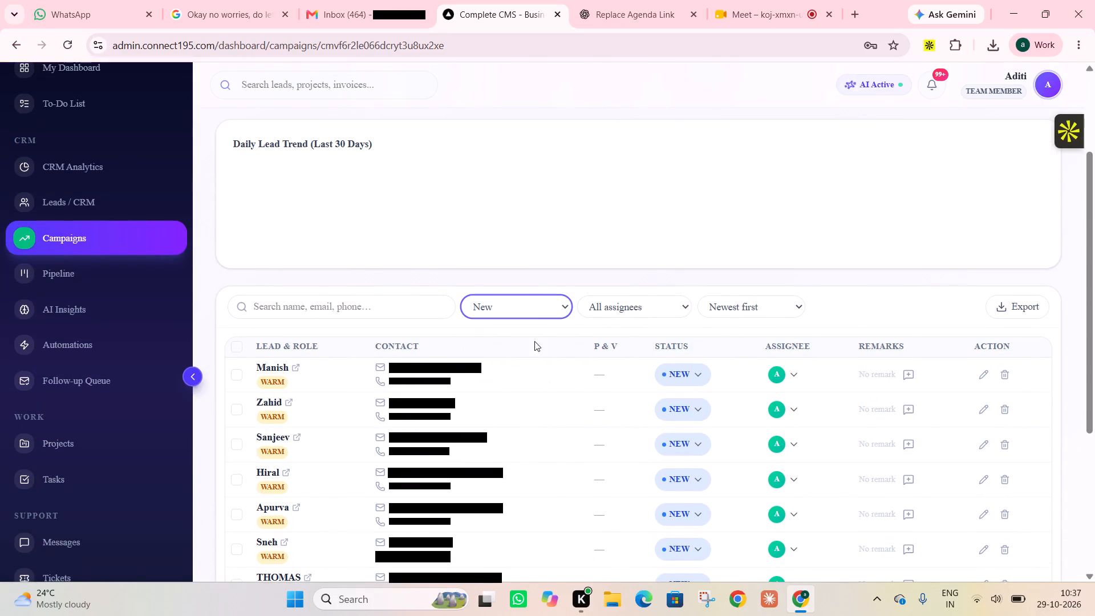
left_click(606, 306)
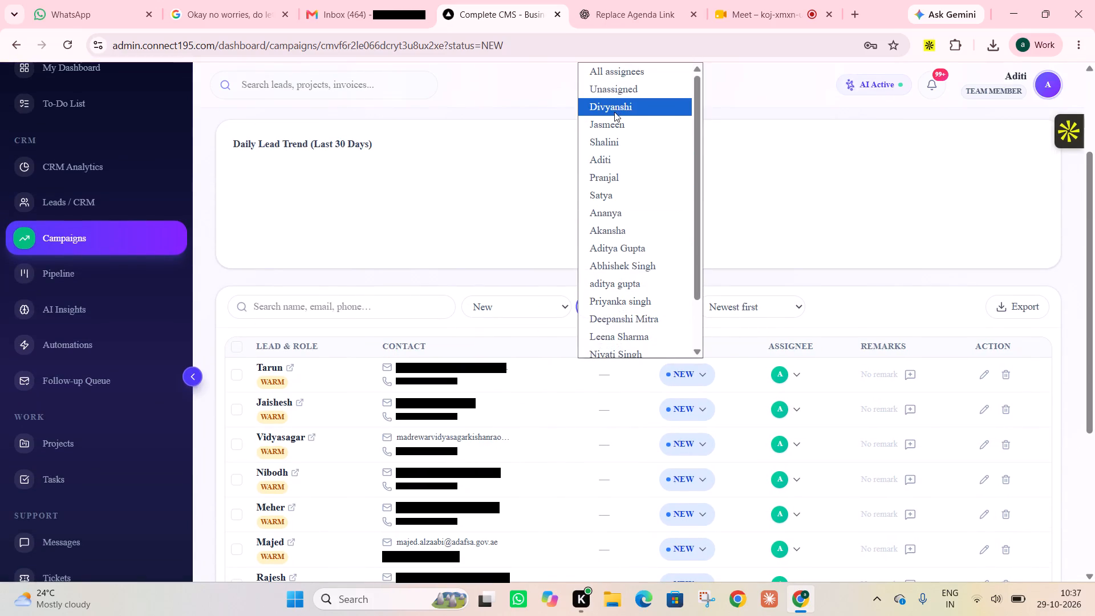
scroll(614, 112, "up", 2)
left_click(614, 155)
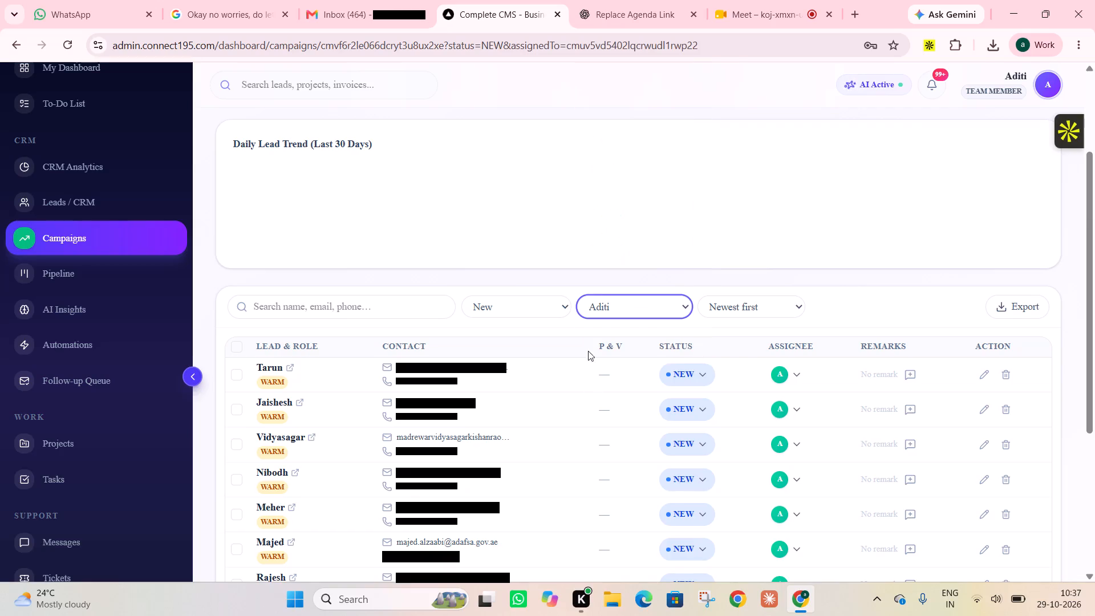
scroll(602, 460, "down", 3)
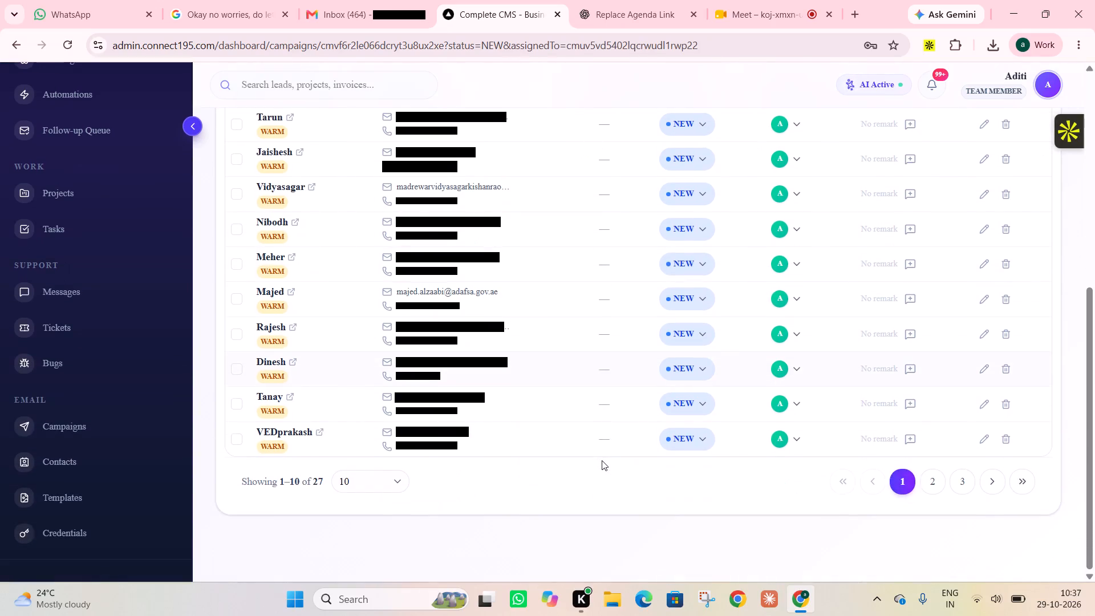
left_click(960, 485)
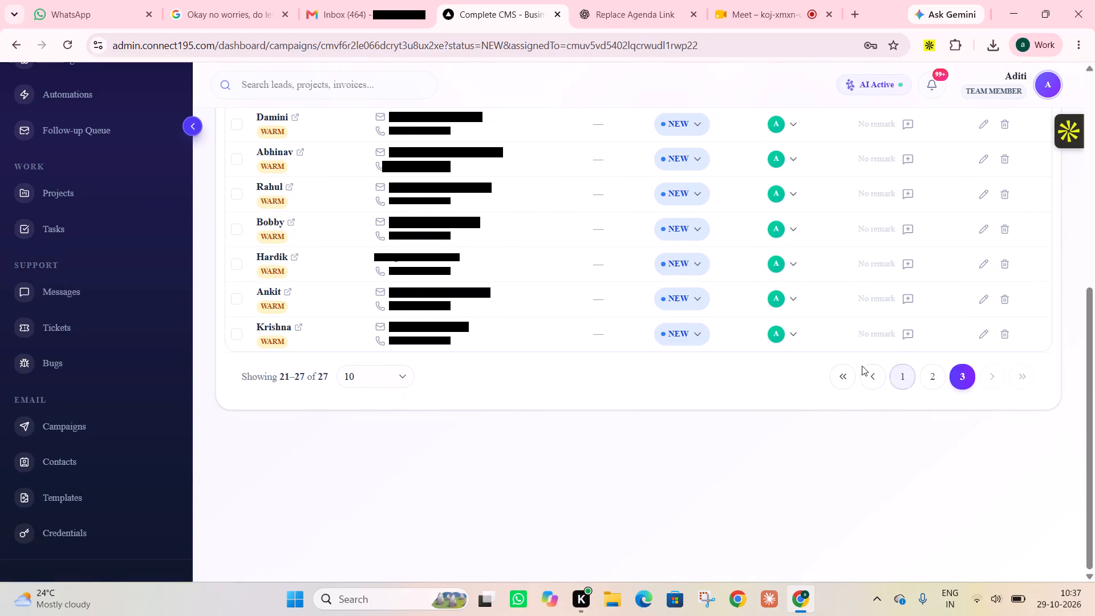
left_click(873, 378)
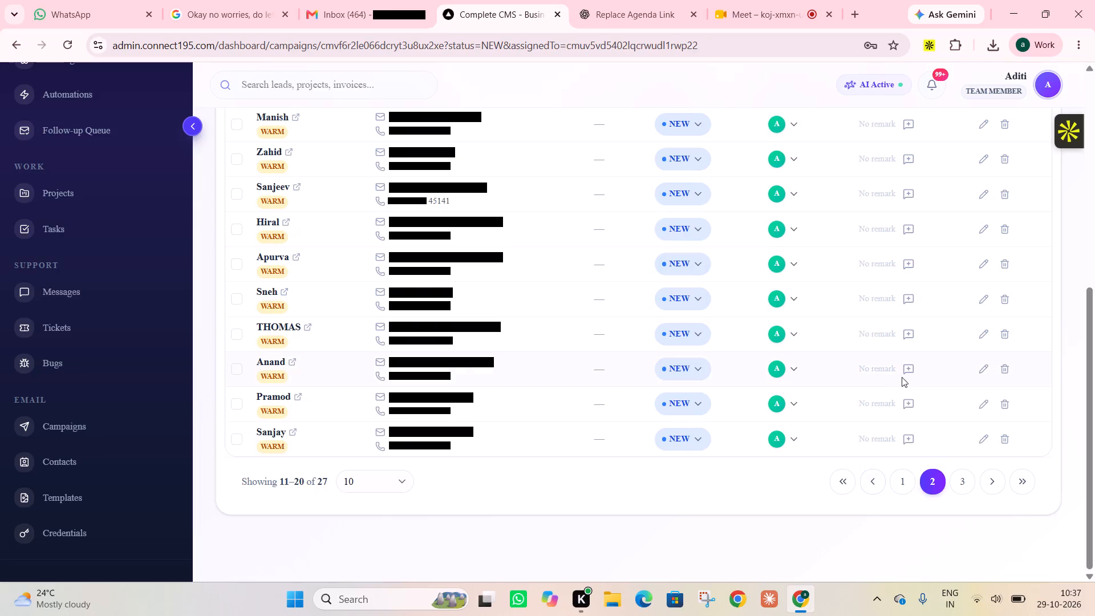
left_click(907, 478)
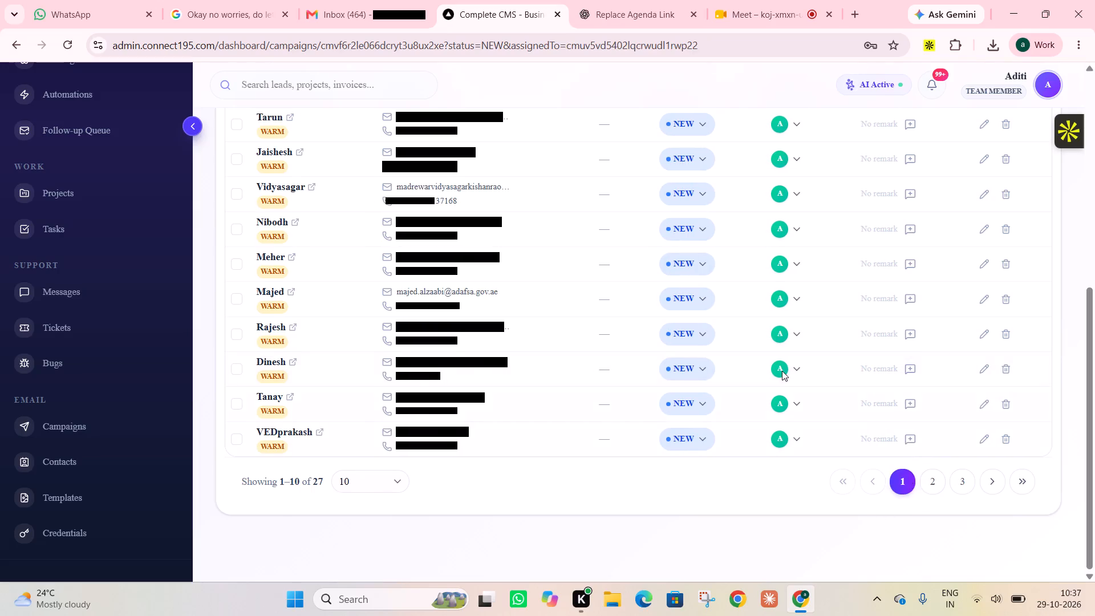
scroll(782, 371, "left", 2)
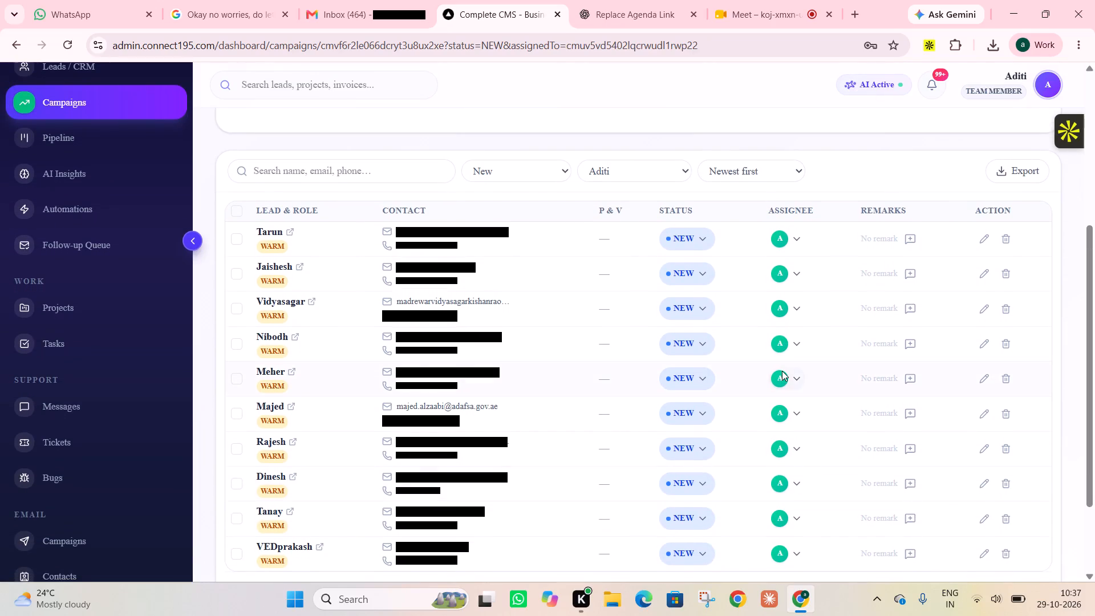
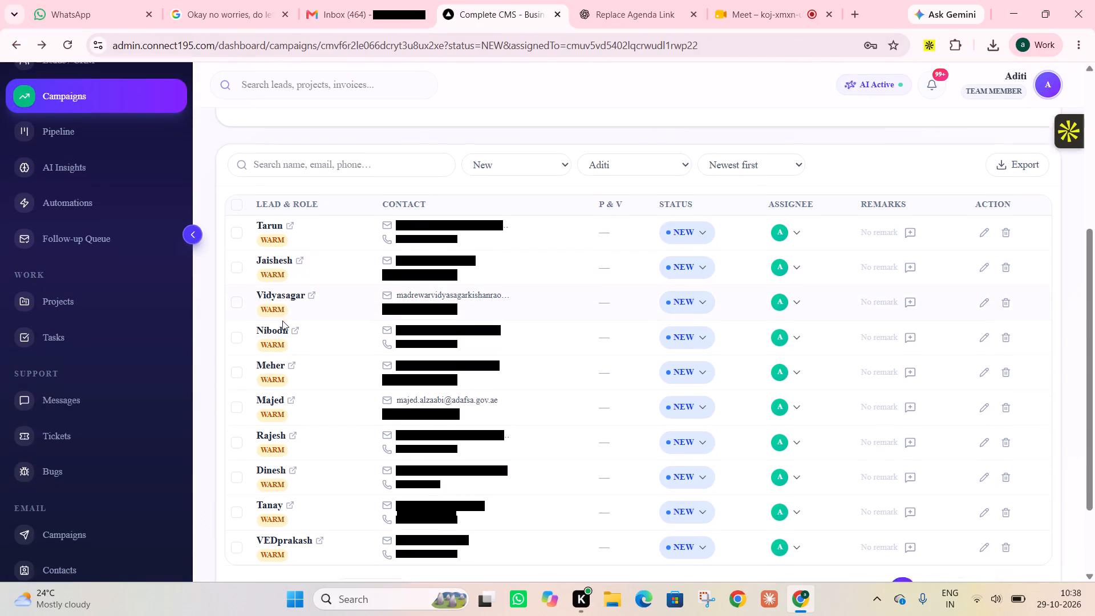
Copy the email address of the lead Nibodh from the campaign's filtered list of New leads.
scroll(282, 321, "down", 1)
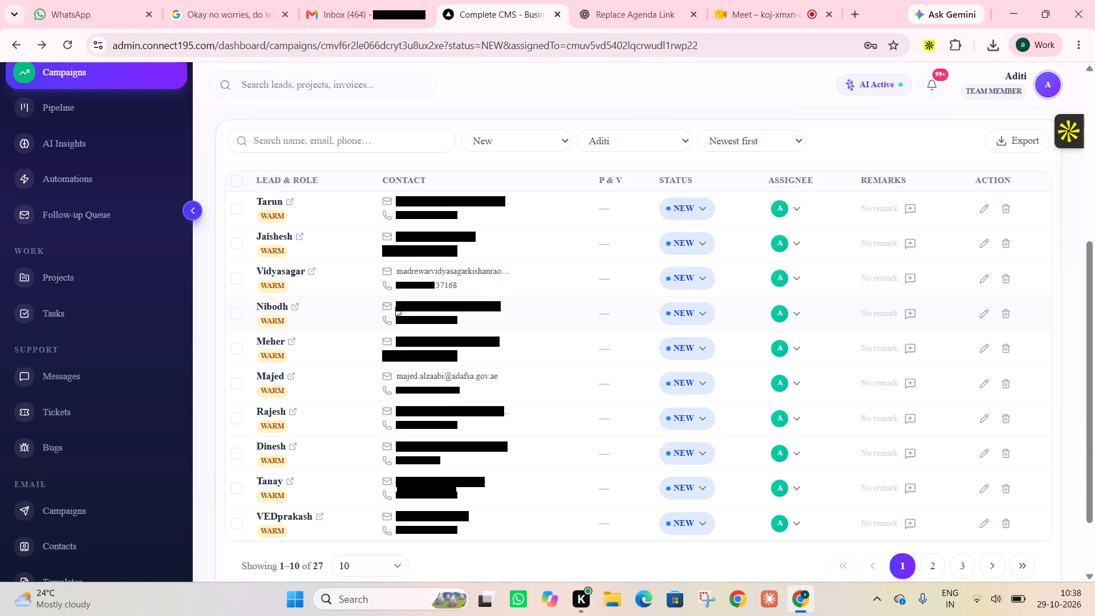
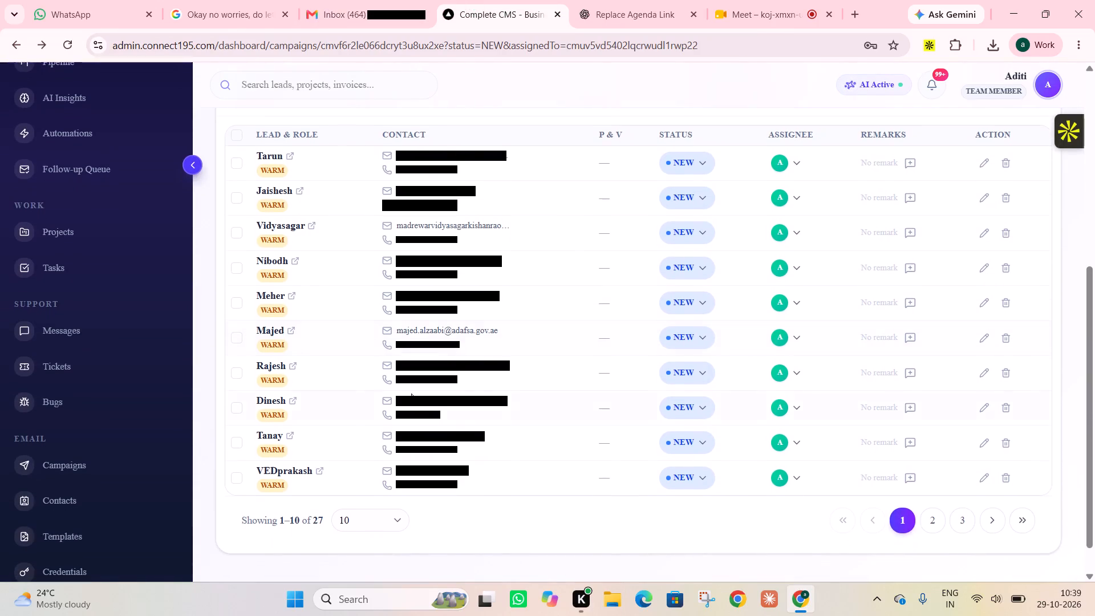
Select the email address of the New lead Dinesh in the campaign's lead list.
left_click_drag(394, 399, 509, 401)
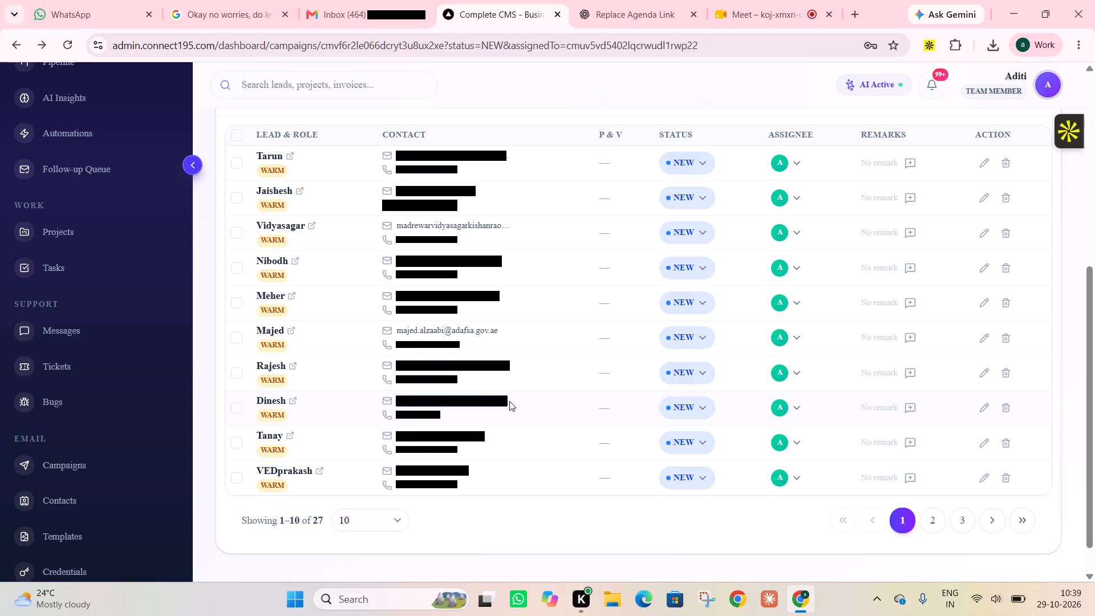
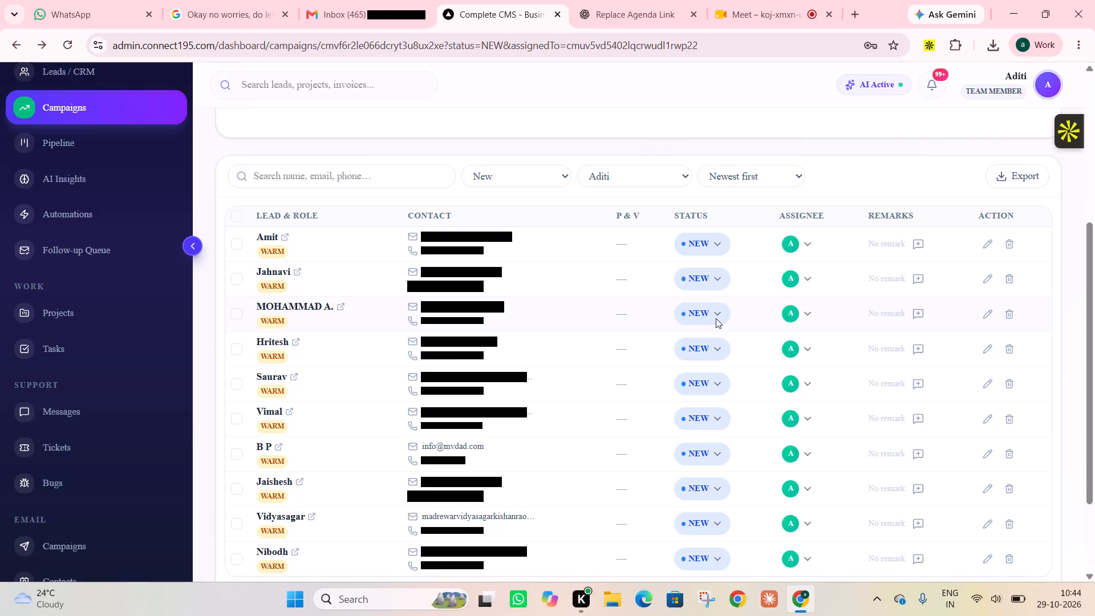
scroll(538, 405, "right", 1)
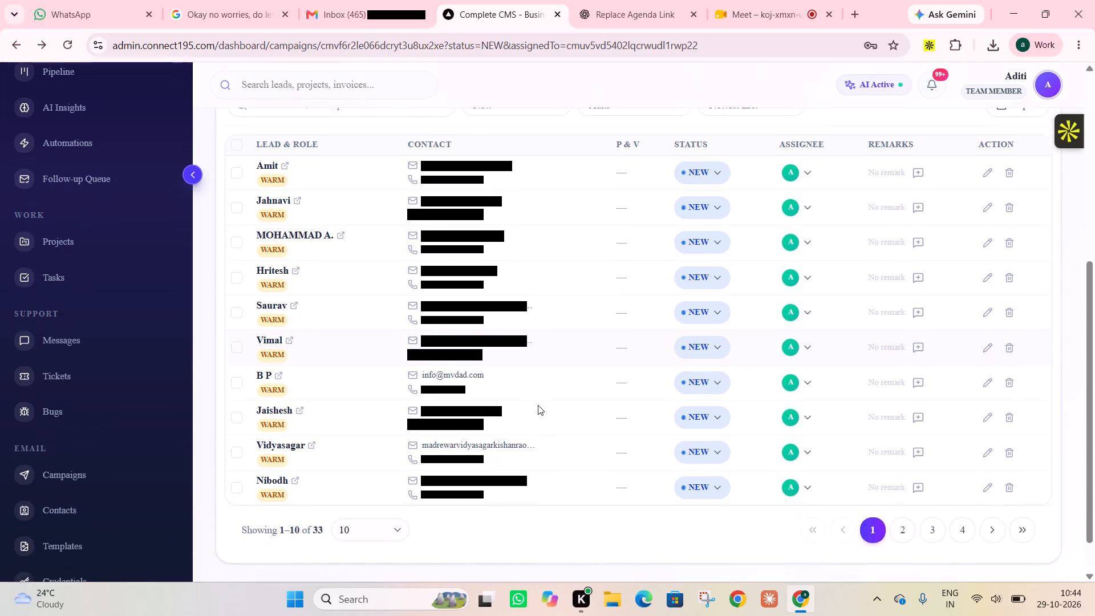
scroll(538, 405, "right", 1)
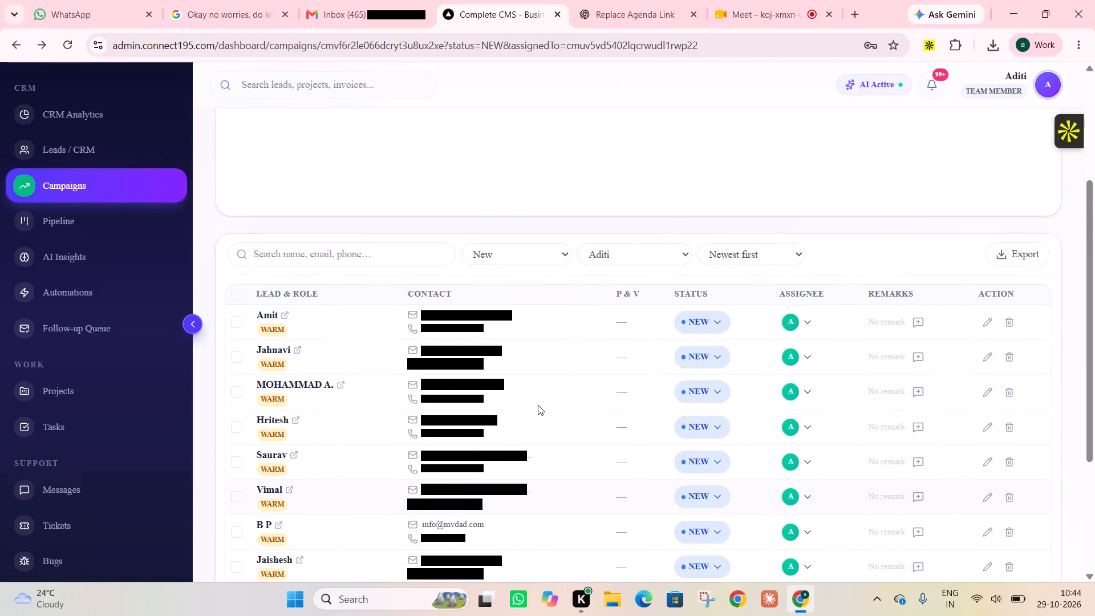
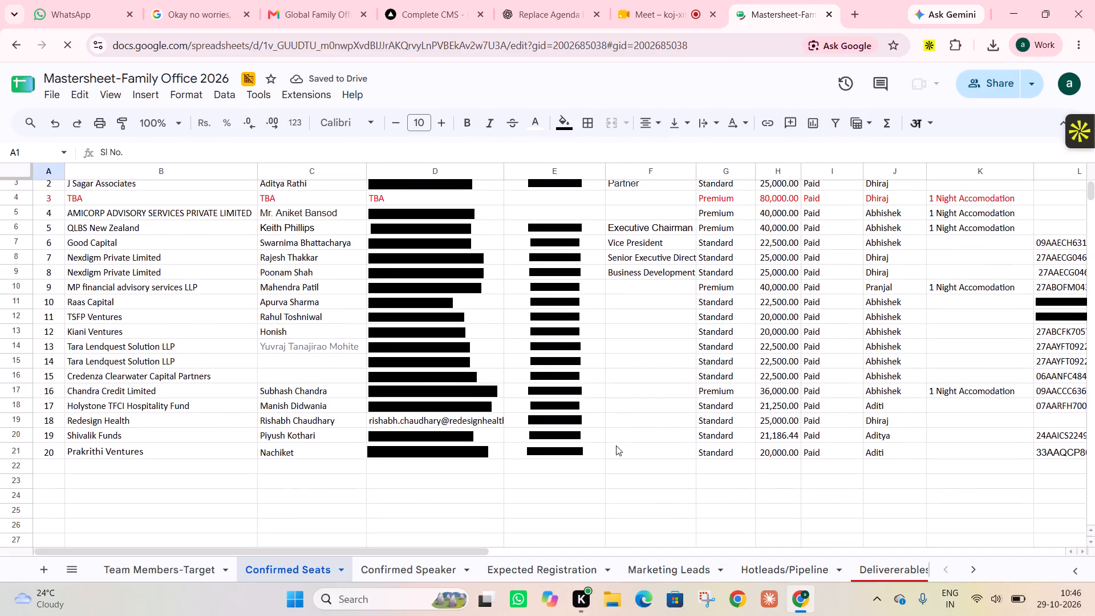
Examine the Confirmed Seats, Expected Registration and Confirmed Speaker sheets of the Mastersheet-Family Office 2026 spreadsheet.
scroll(616, 445, "left", 3)
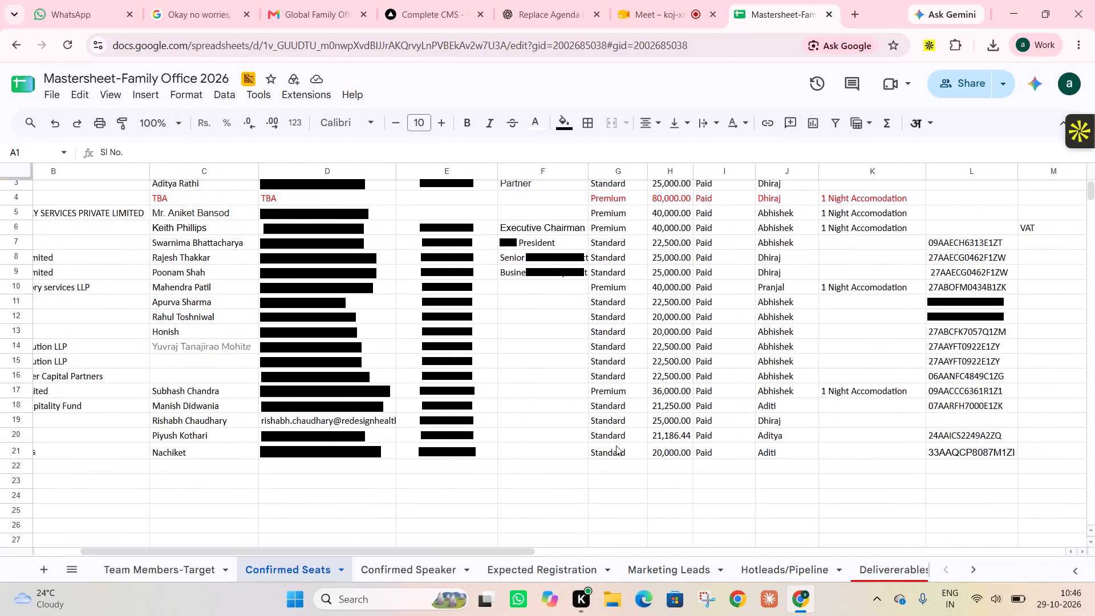
scroll(616, 445, "right", 1)
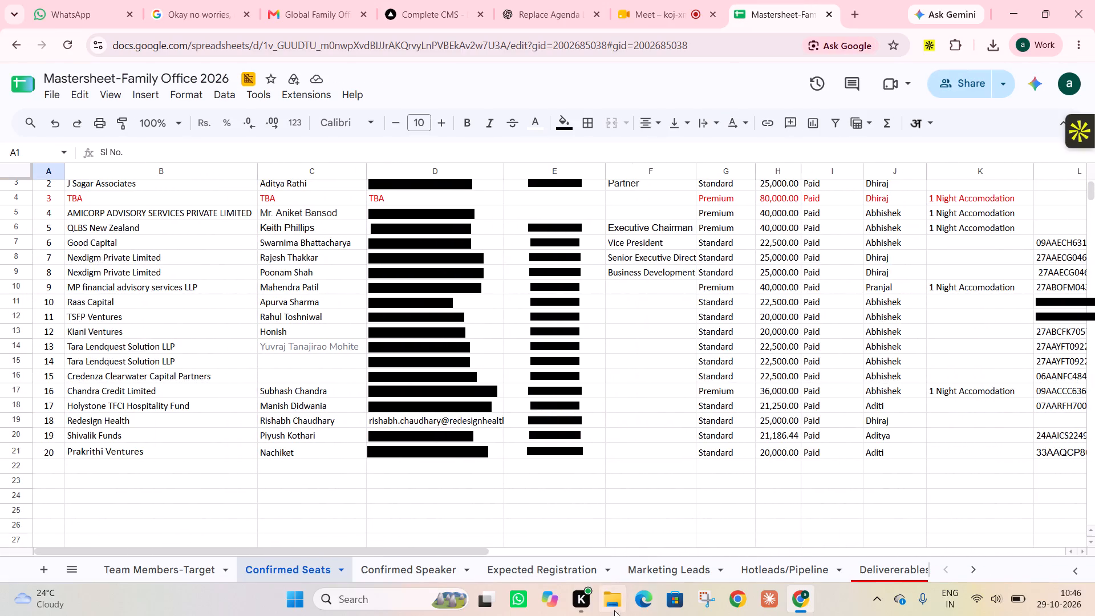
left_click(643, 566)
left_click(518, 566)
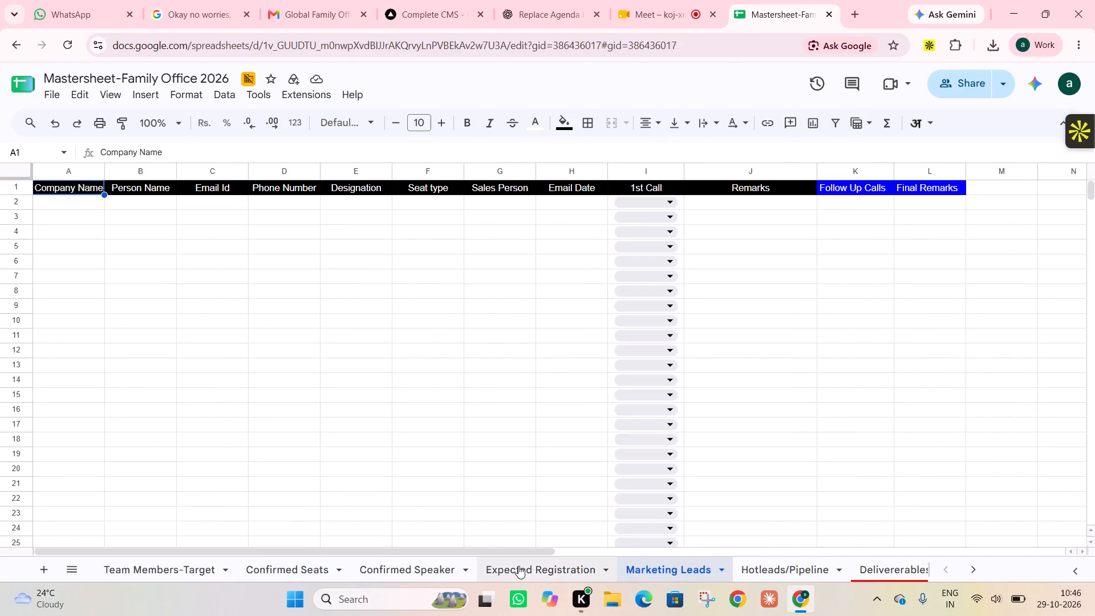
left_click(415, 565)
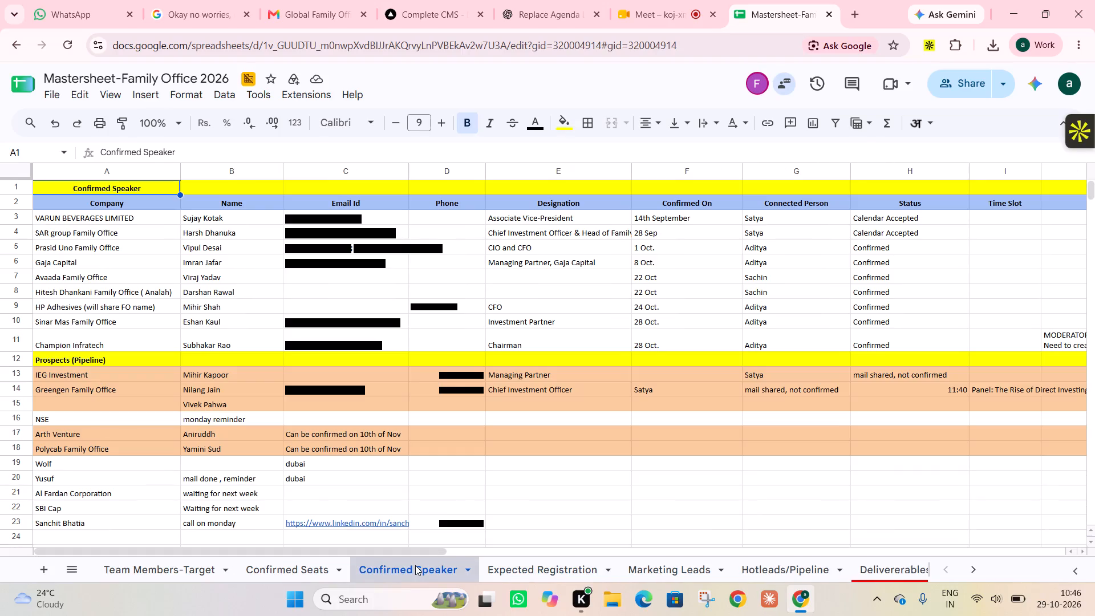
scroll(529, 488, "right", 1)
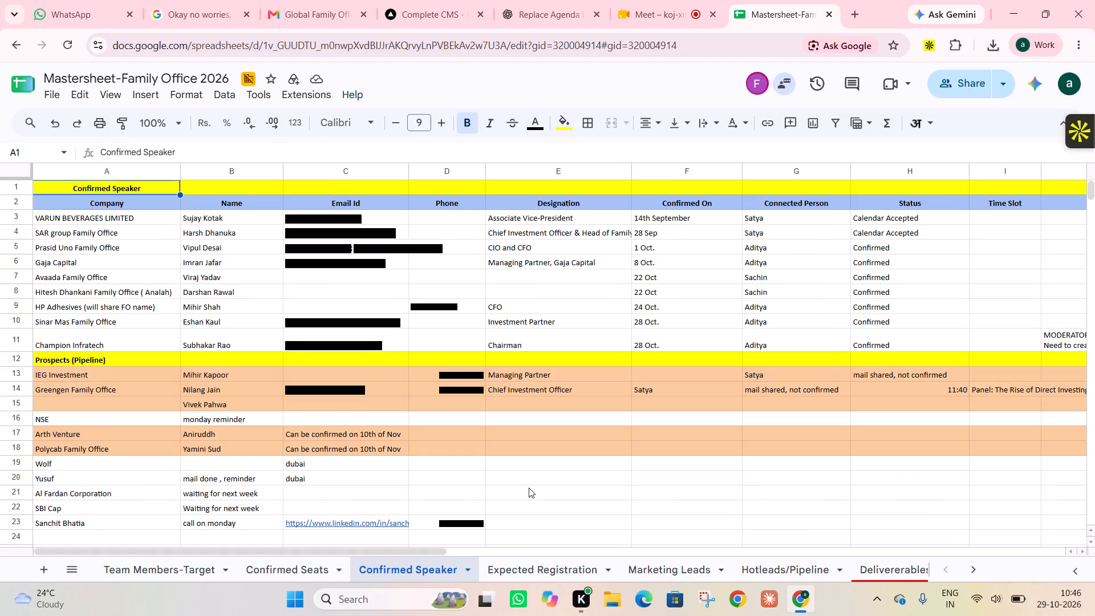
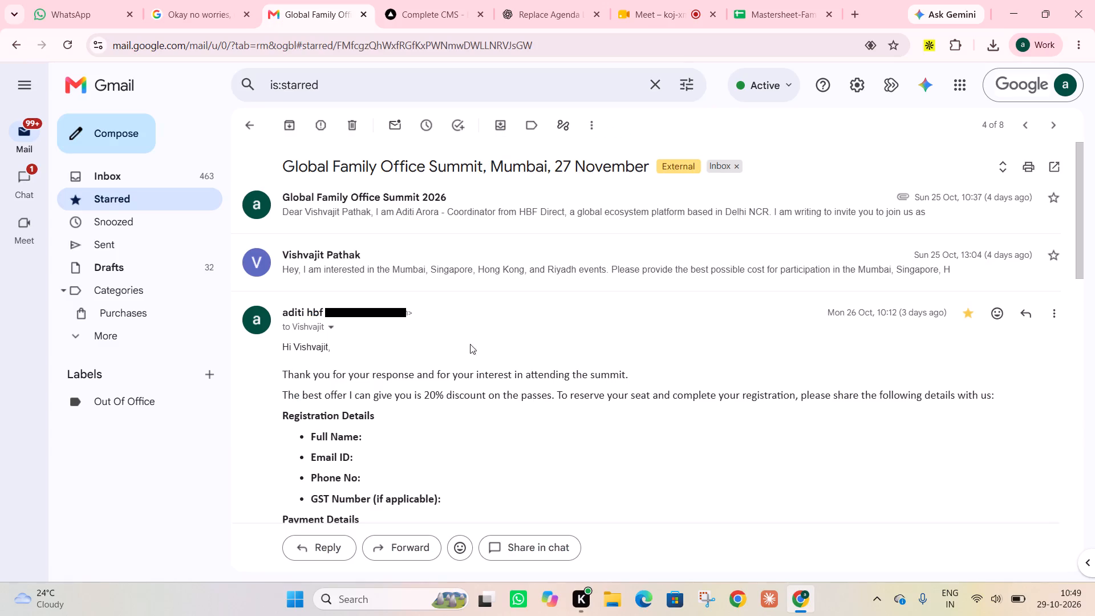
Review the starred reply offering a 20% discount on summit passes, and open the starred Payment Details conversation with Prakrithi Ventures.
scroll(460, 366, "down", 2)
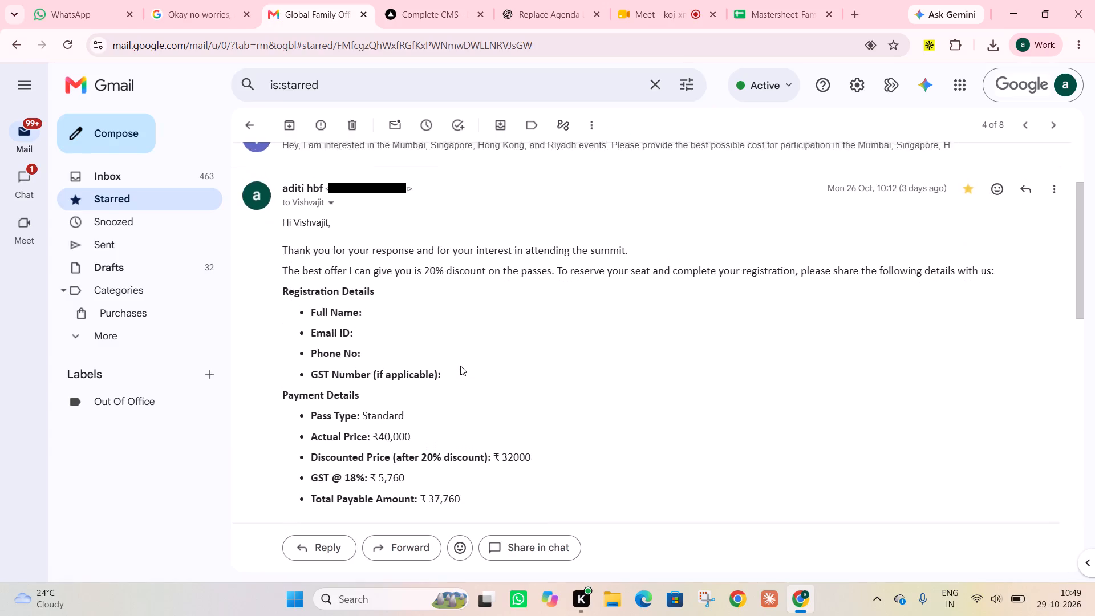
scroll(460, 366, "down", 6)
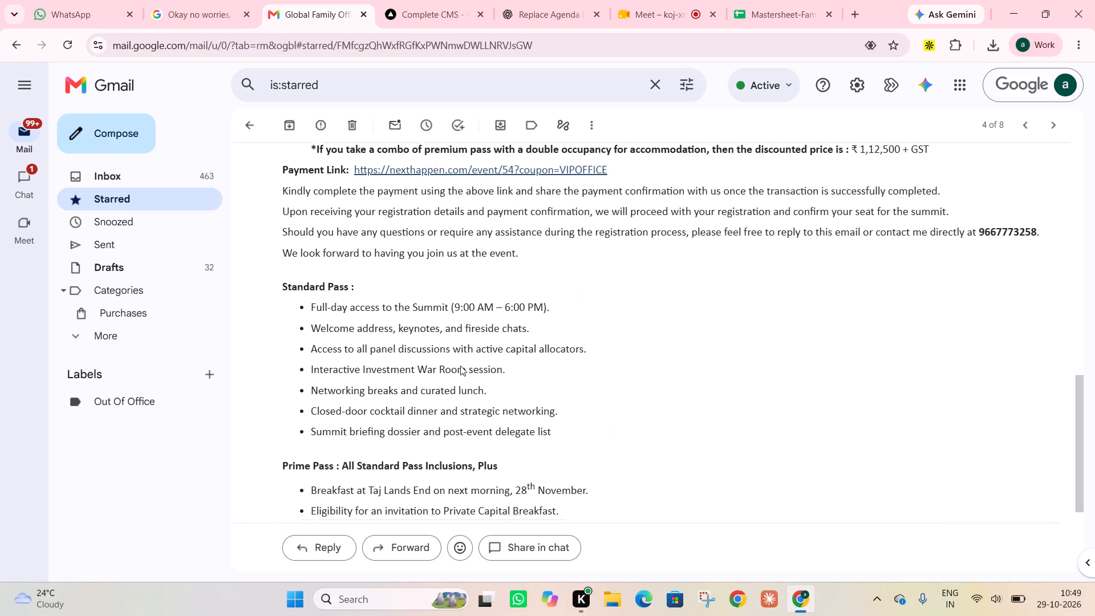
scroll(460, 366, "up", 2)
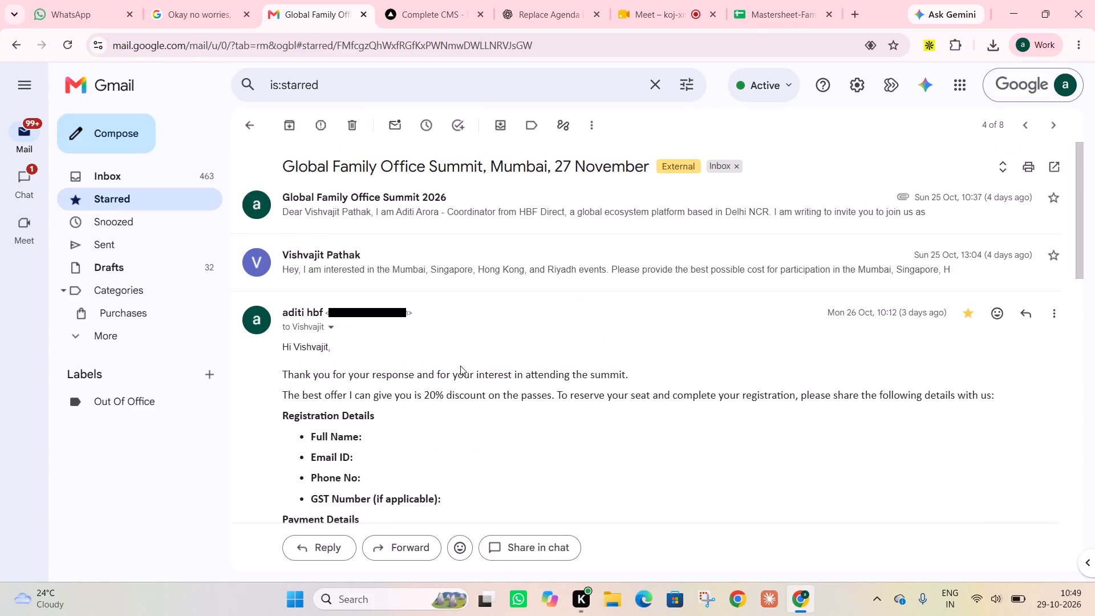
scroll(460, 366, "up", 1)
left_click(252, 121)
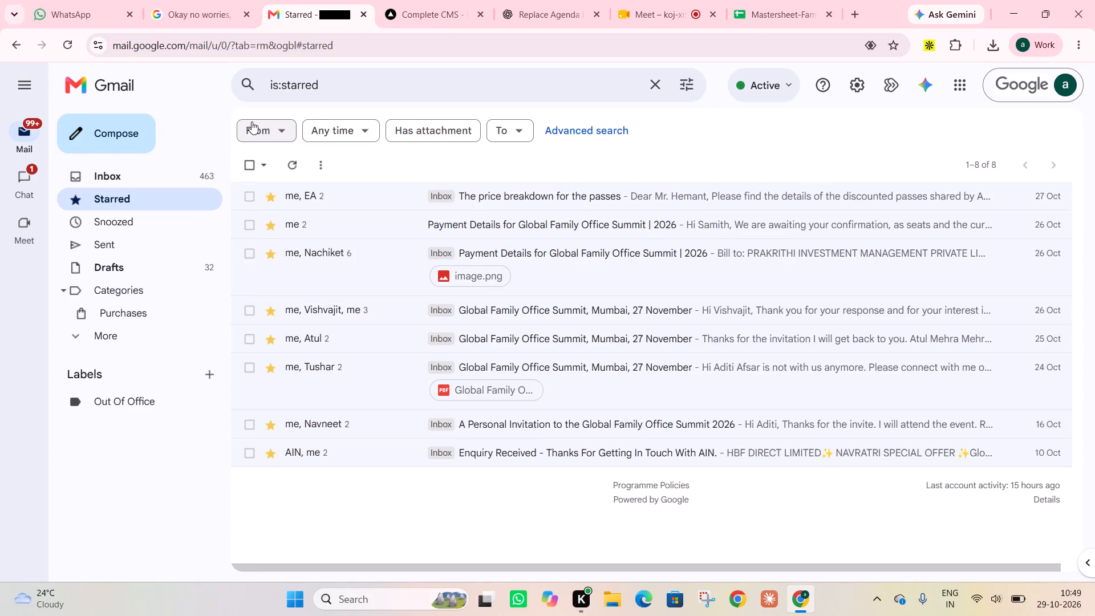
left_click(325, 262)
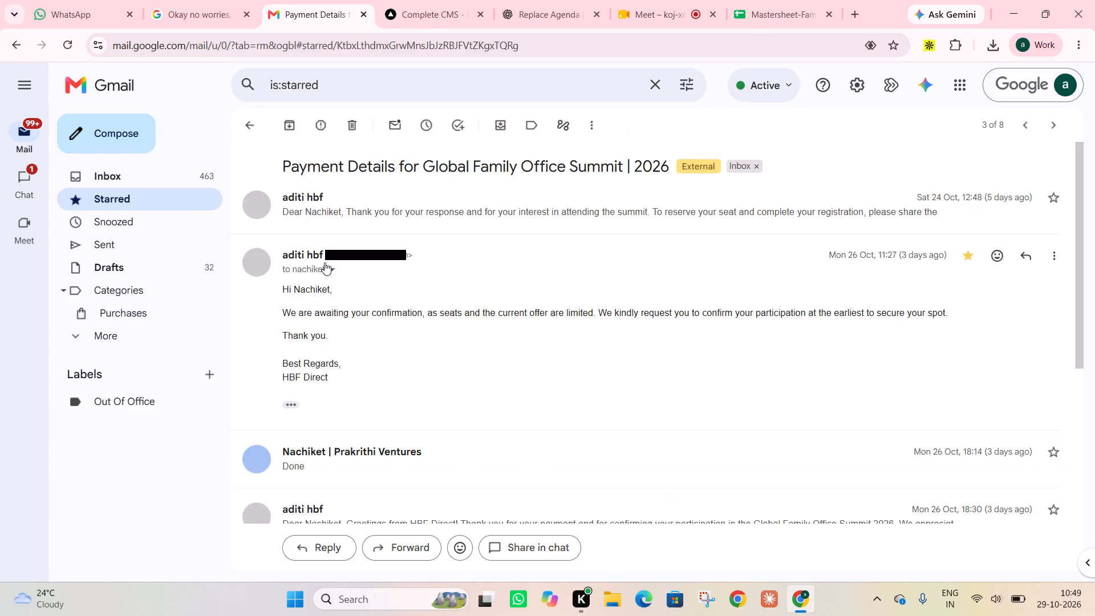
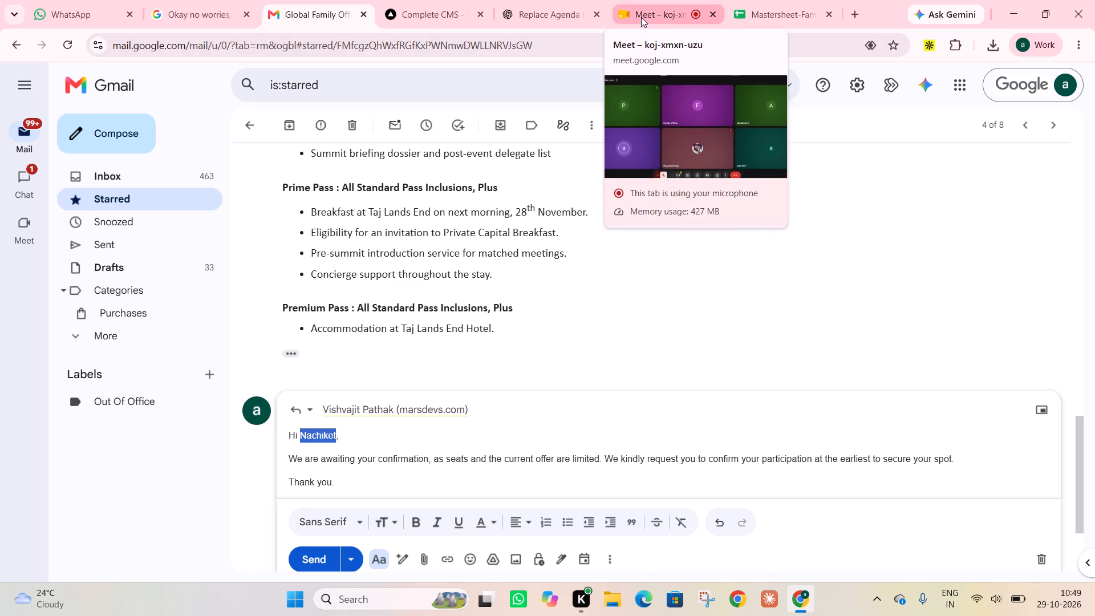
left_click(762, 0)
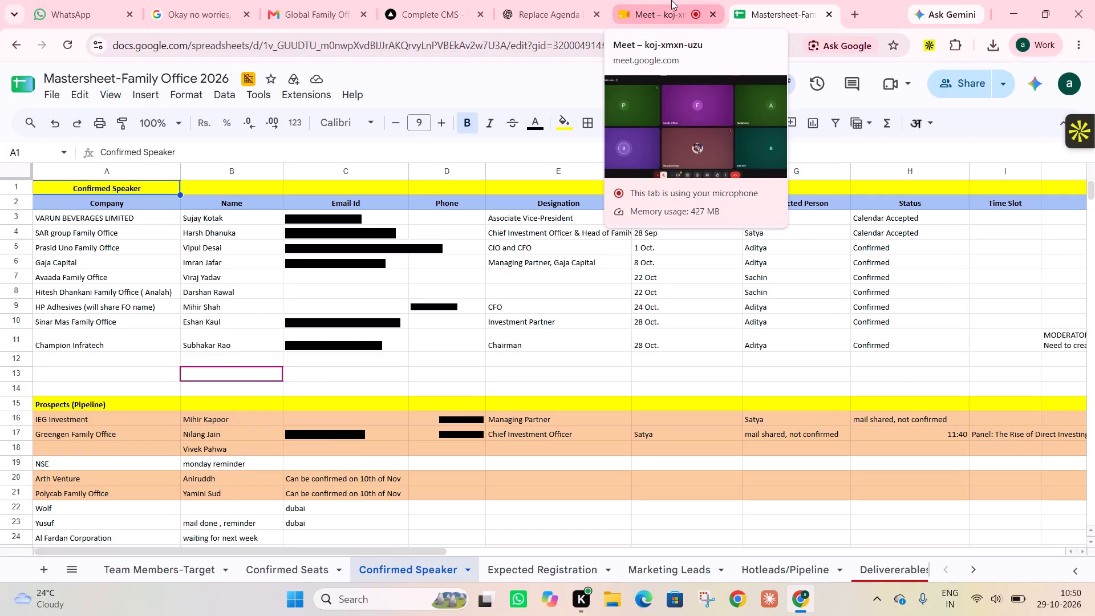
scroll(651, 226, "left", 3)
scroll(651, 226, "right", 1)
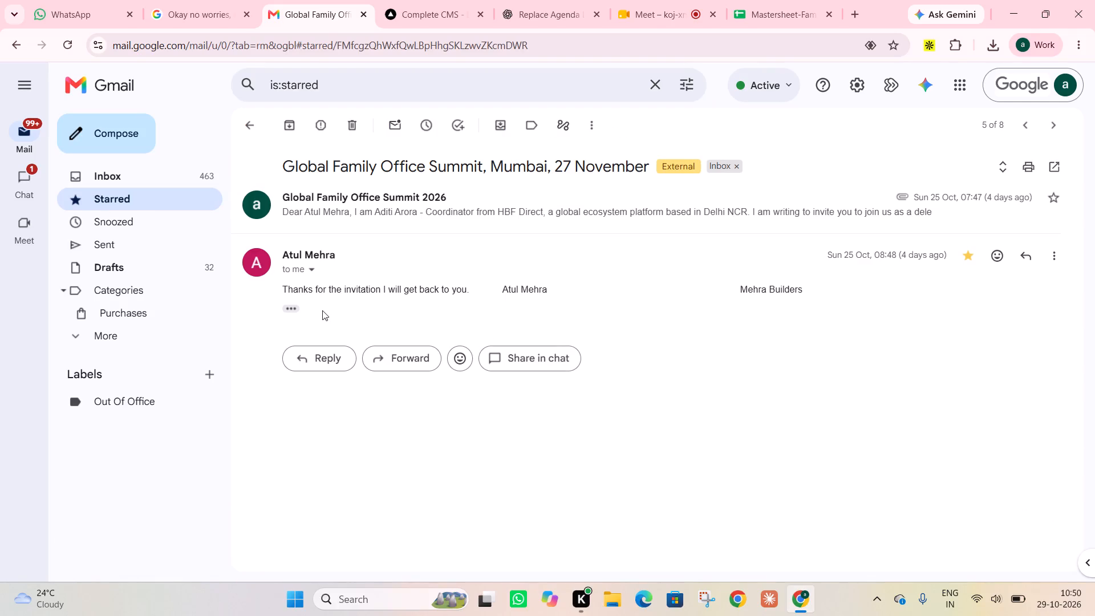
Expand the original delegate invitation in the starred Mehra Builders conversation and review its text and signature.
left_click(394, 224)
scroll(362, 231, "down", 6)
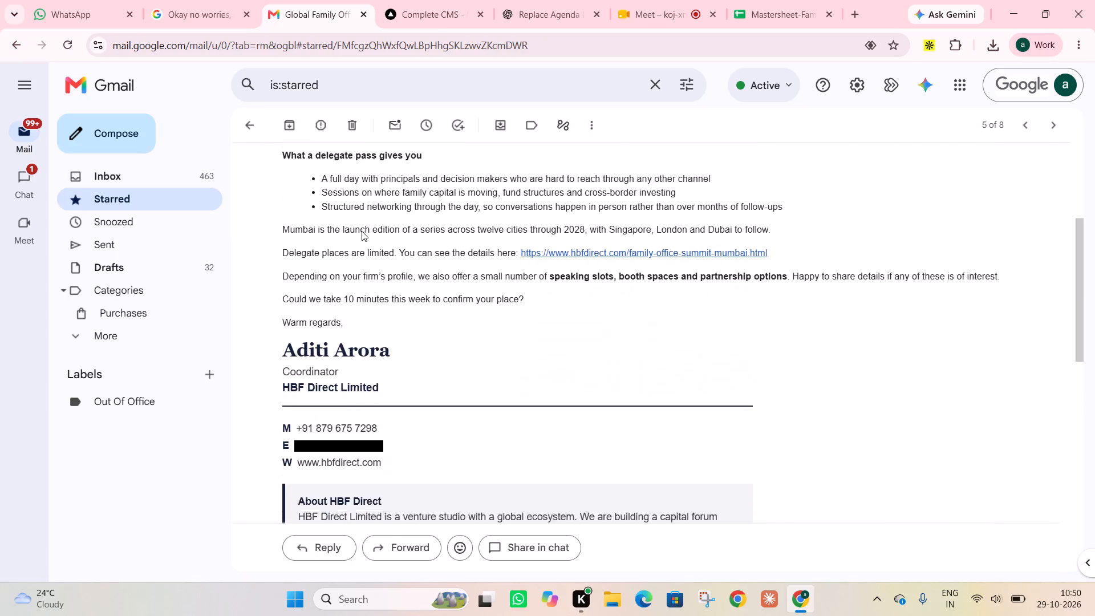
scroll(362, 231, "down", 2)
scroll(362, 231, "up", 3)
scroll(300, 202, "up", 3)
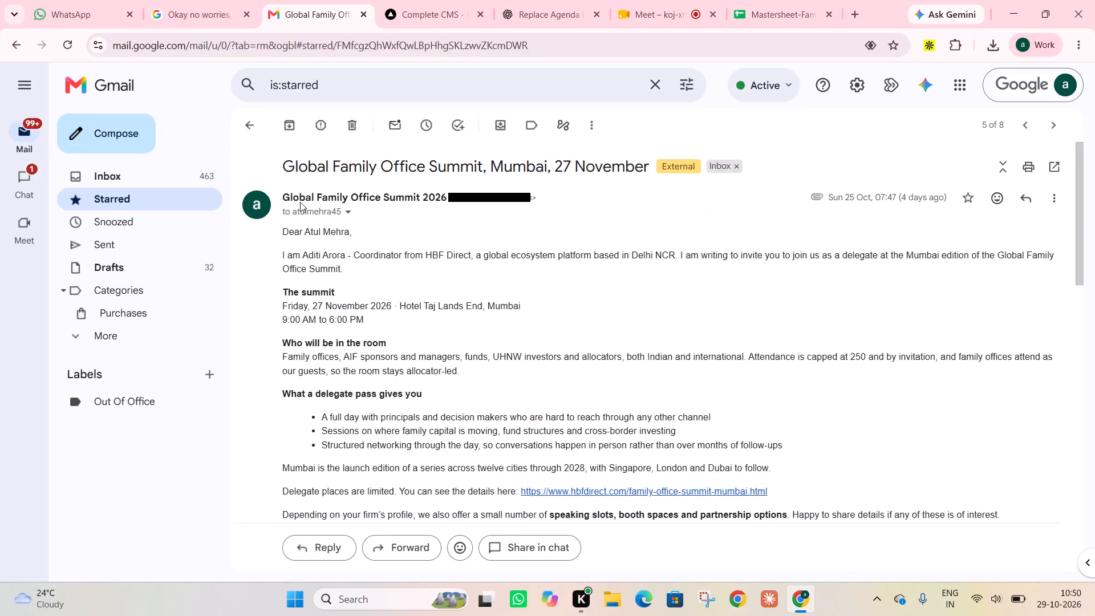
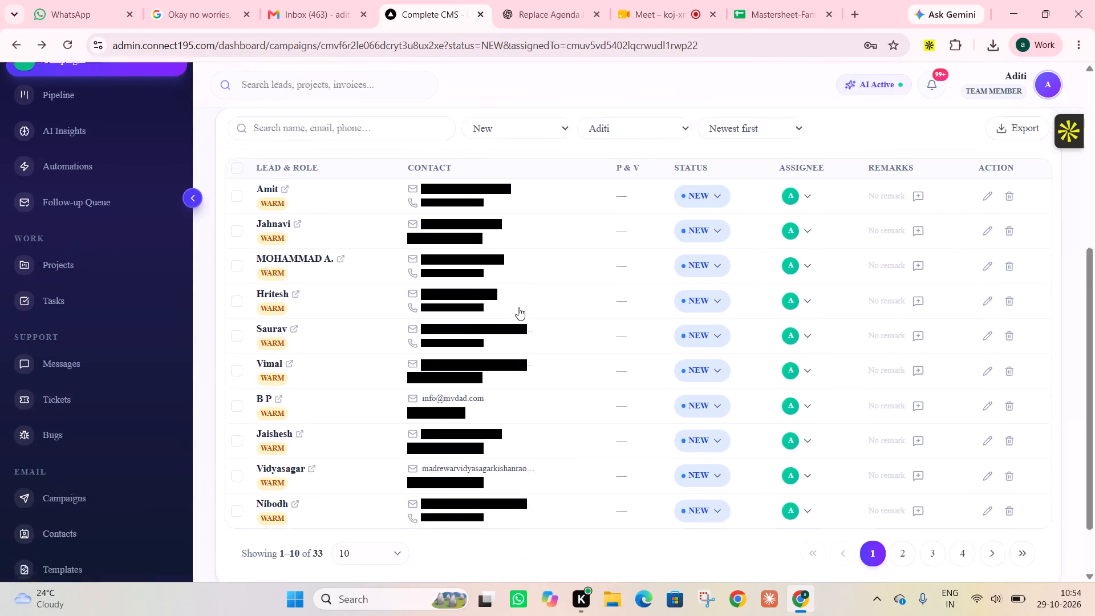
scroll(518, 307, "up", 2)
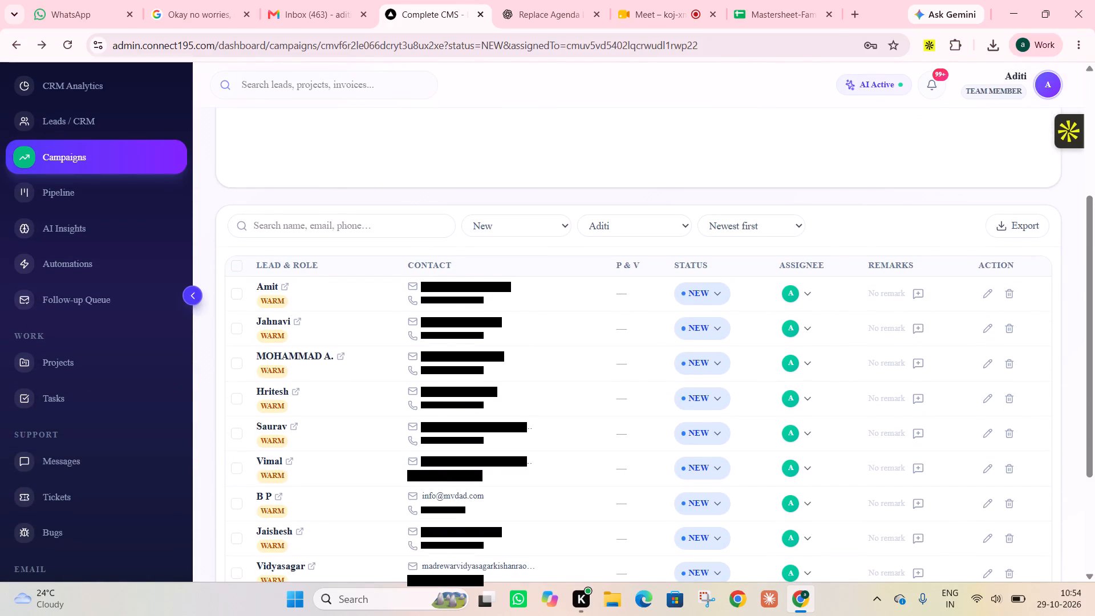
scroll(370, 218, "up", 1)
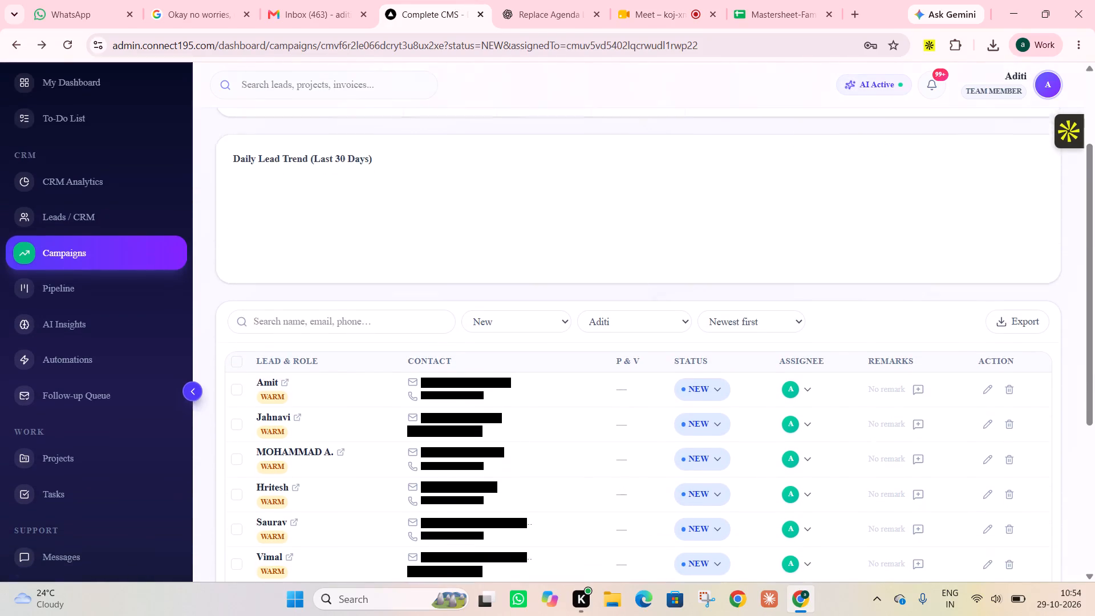
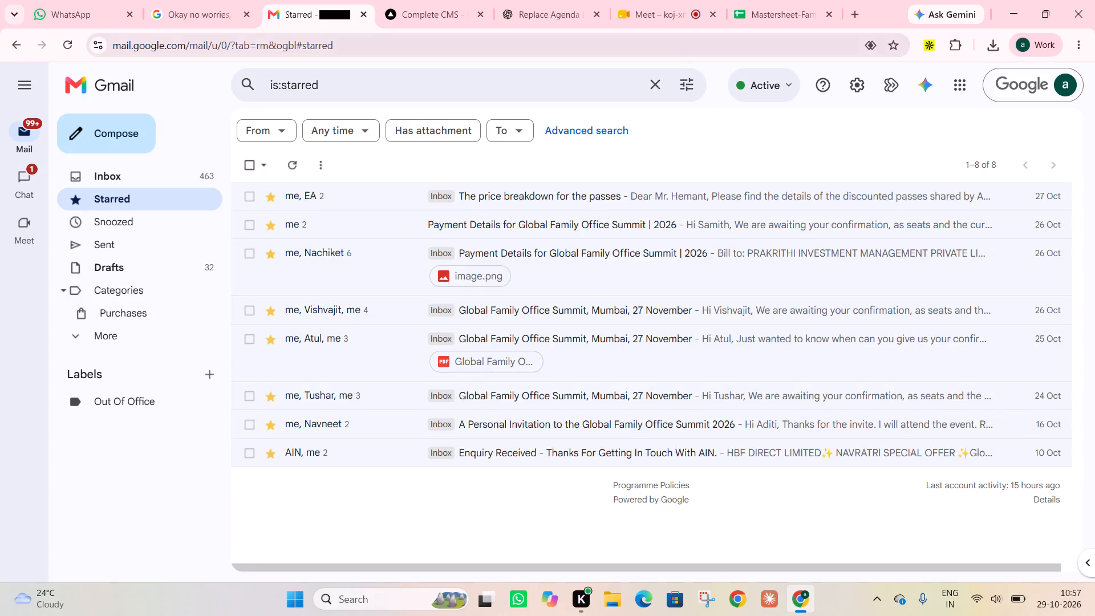
Return to the Family Office 2026 mastersheet and bring up the Confirmed Seats sheet to review the paid delegates.
left_click(744, 16)
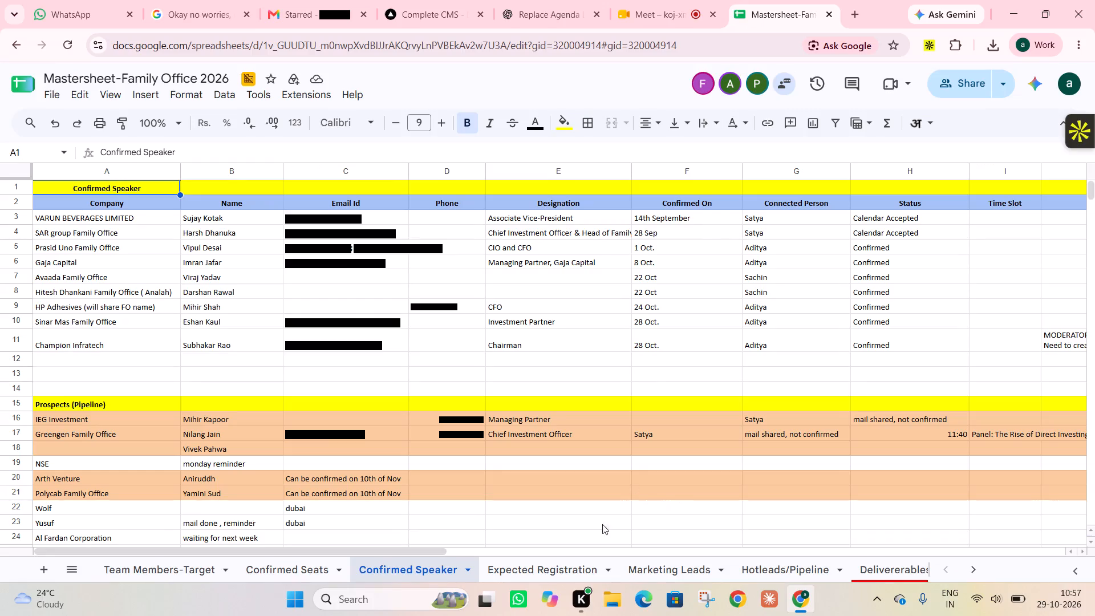
left_click(288, 574)
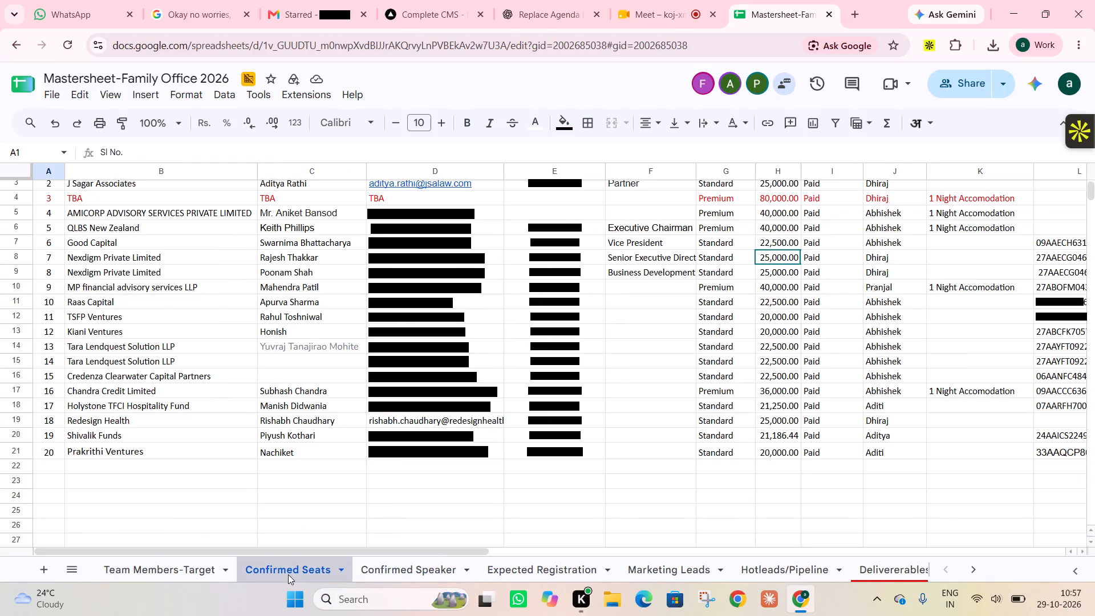
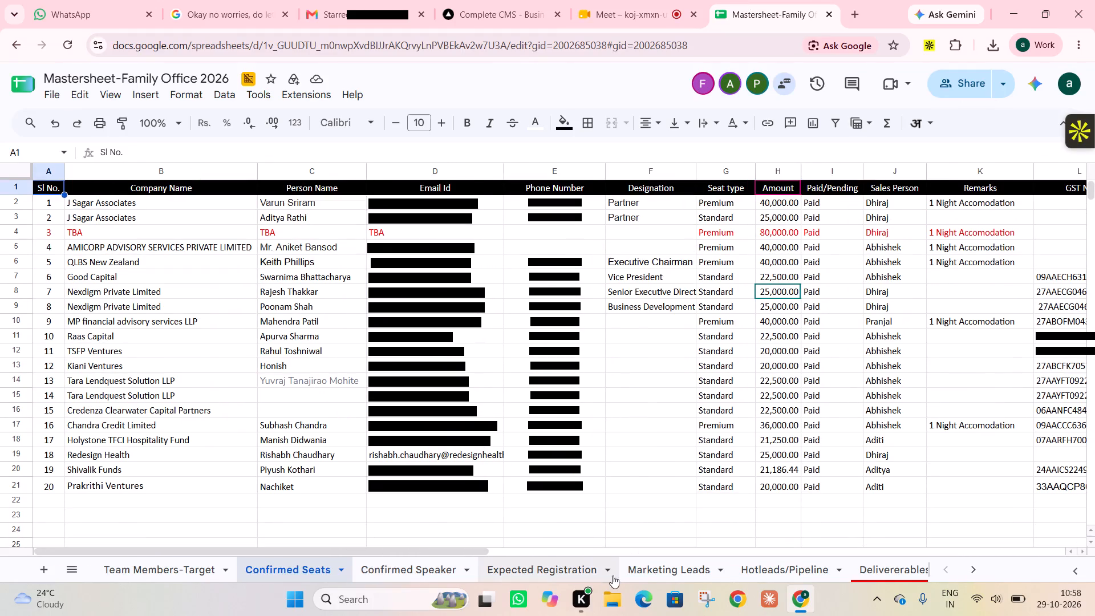
Bring up the Expected Registration sheet in the Family Office 2026 mastersheet to review each salesperson's expected registrations.
scroll(740, 572, "left", 1)
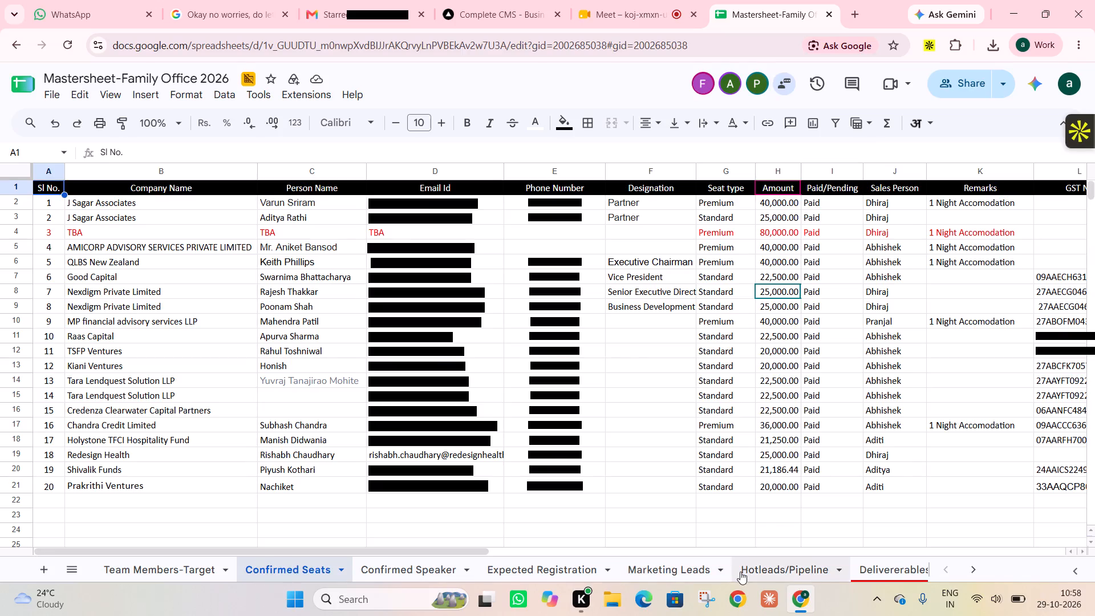
scroll(740, 572, "left", 1)
left_click(471, 565)
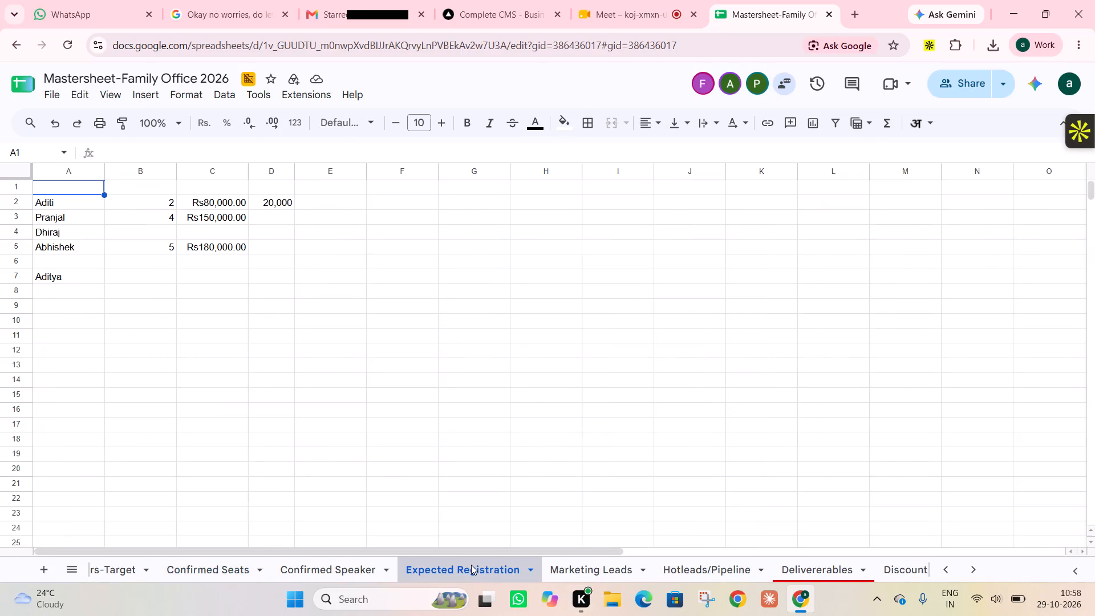
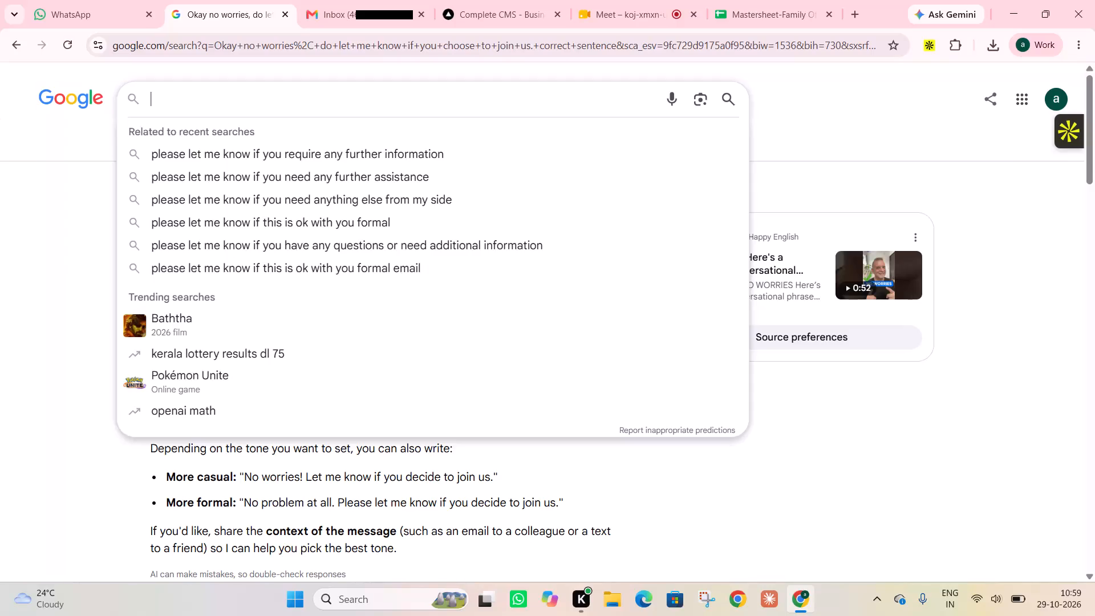
Search Google for "videio india", replacing the earlier sentence-correction query.
type("videio")
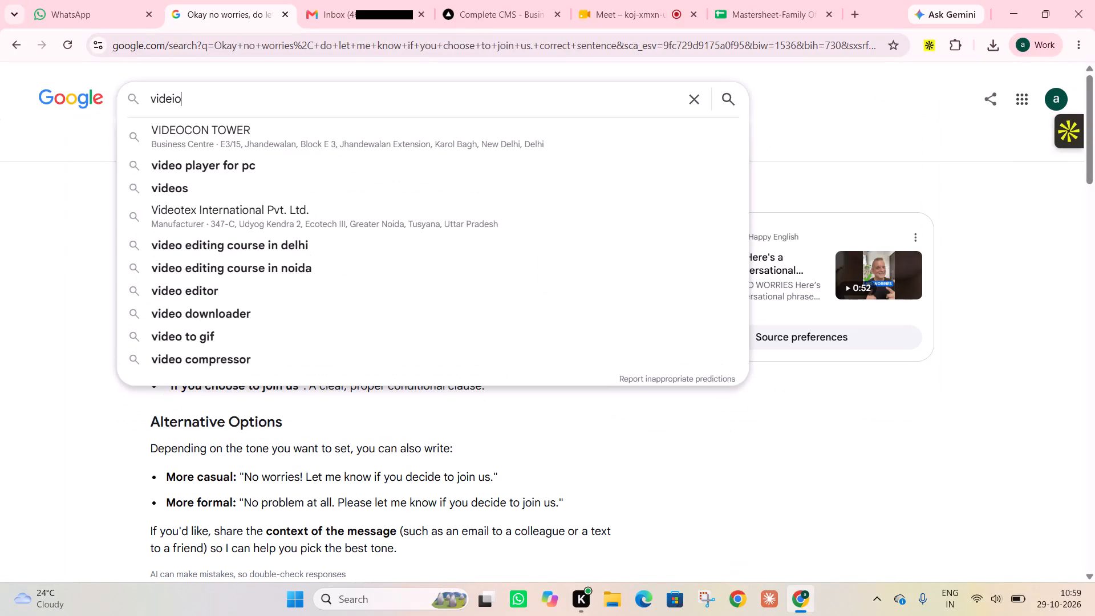
key("space")
type("in")
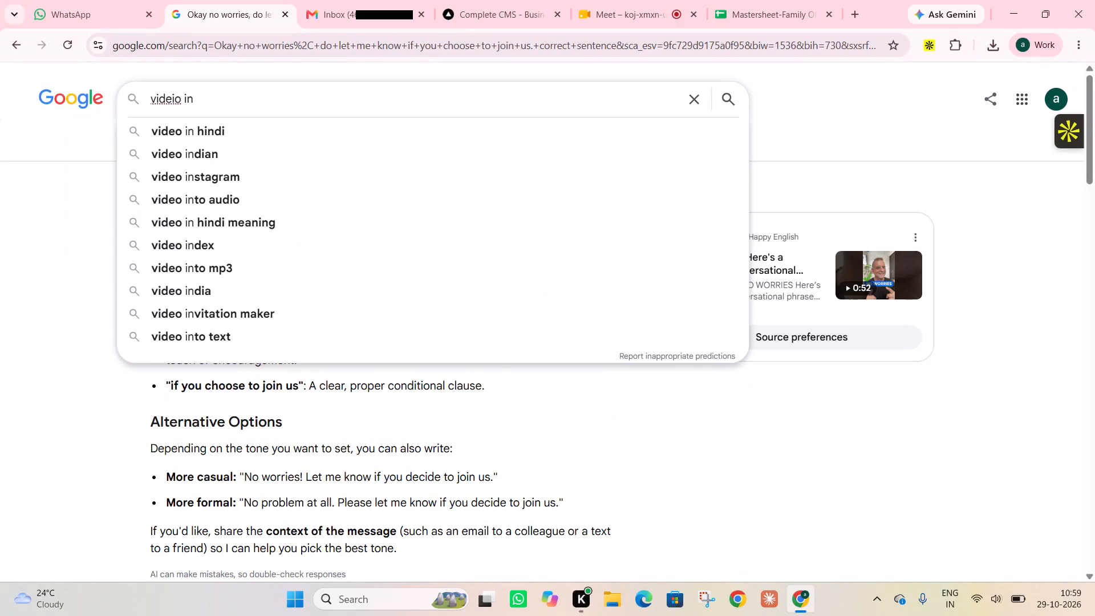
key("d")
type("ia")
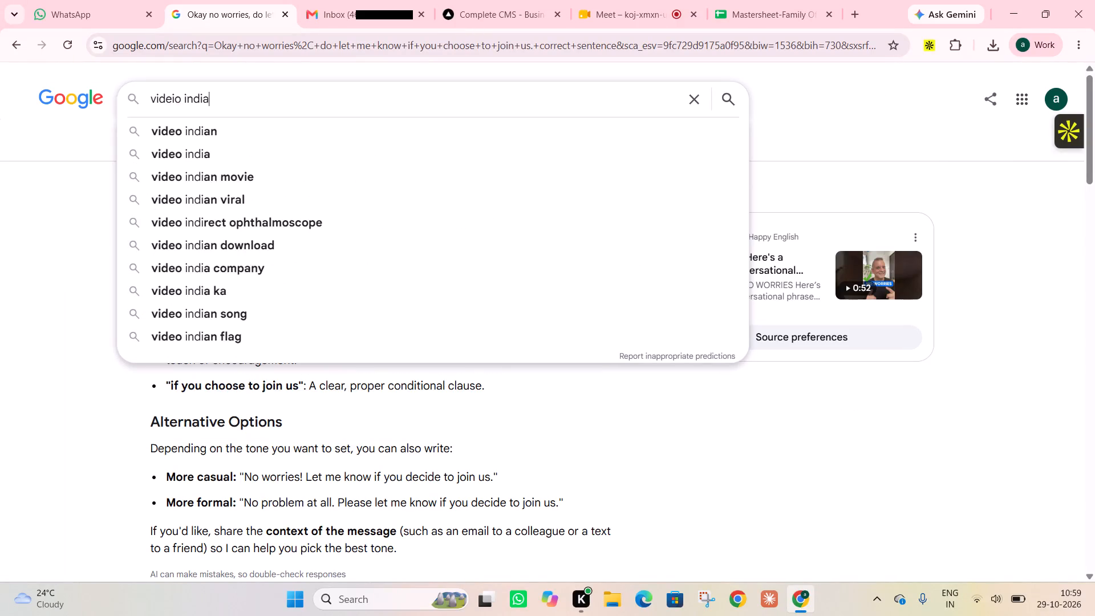
Correct the query's spelling to "video india", run the Google search and skim the results.
left_click(174, 98)
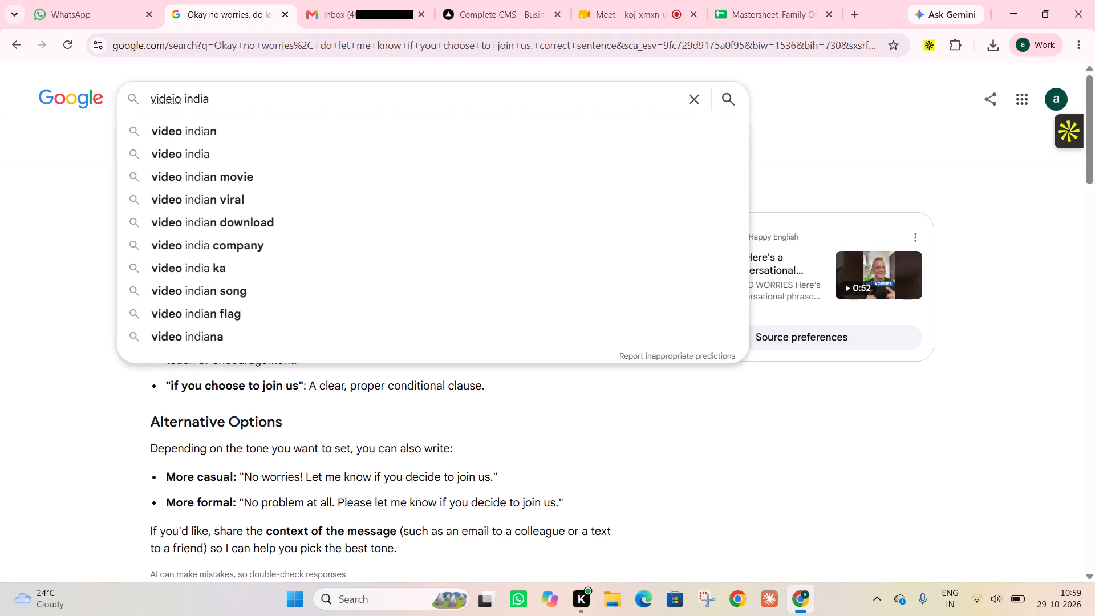
key("BackSpace")
key("Return")
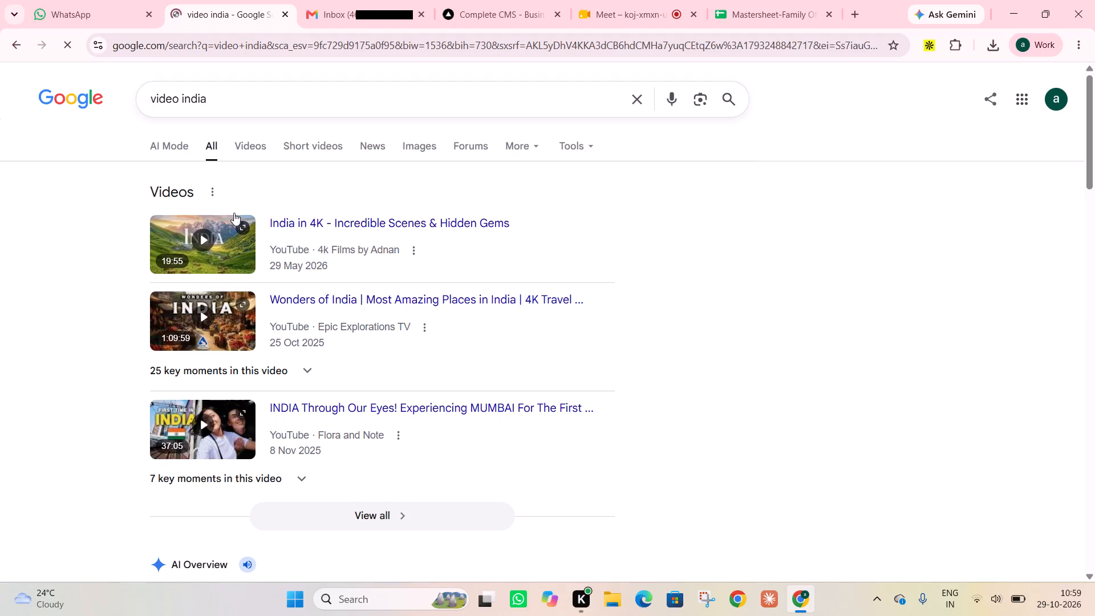
scroll(321, 331, "down", 6)
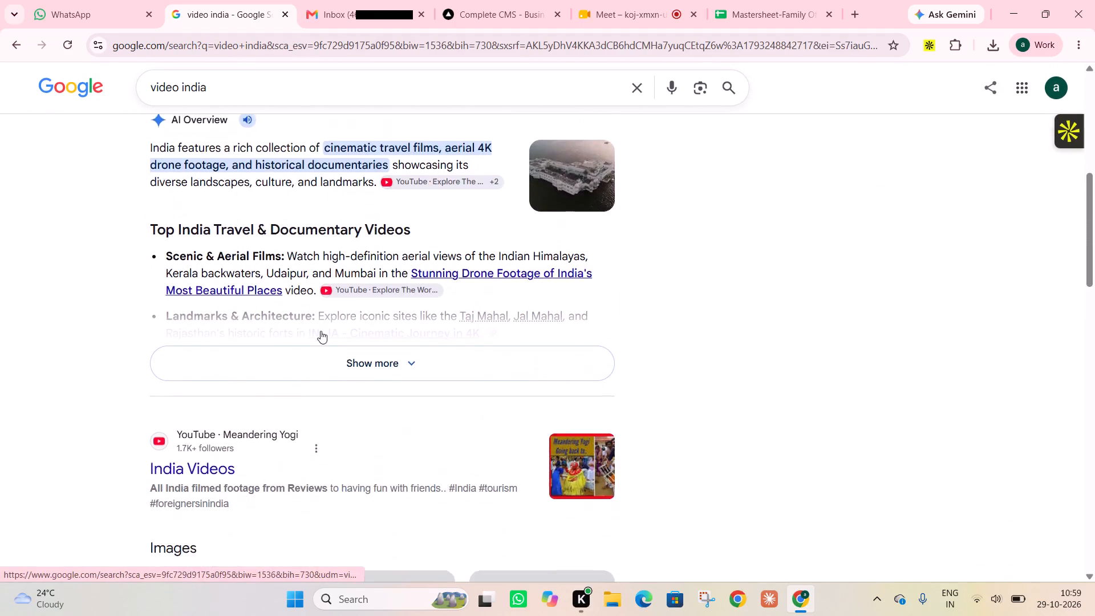
scroll(321, 331, "down", 5)
scroll(321, 331, "up", 2)
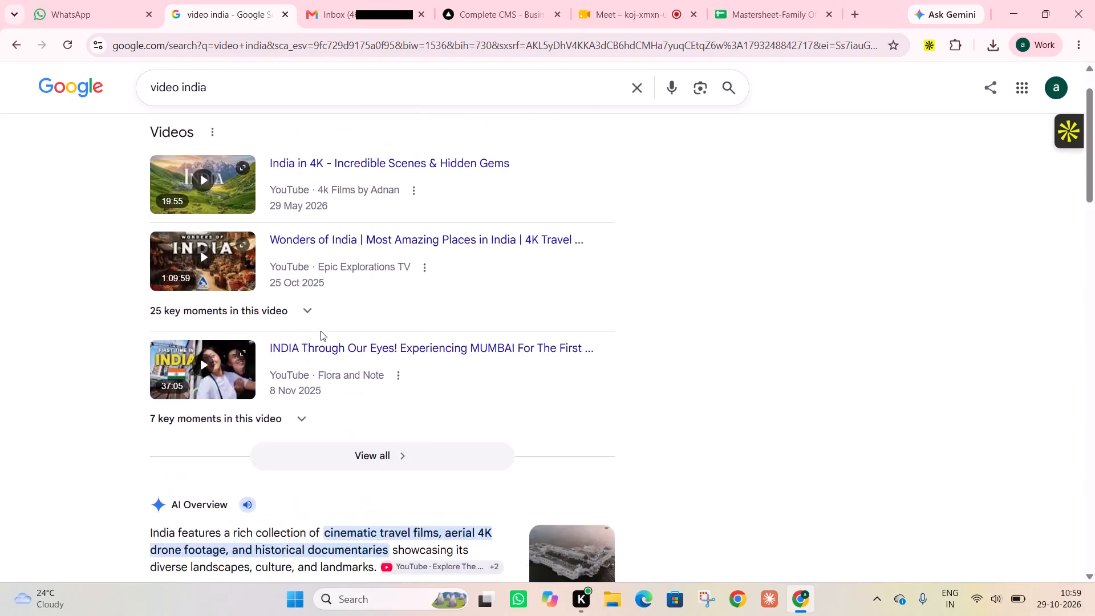
scroll(321, 331, "up", 2)
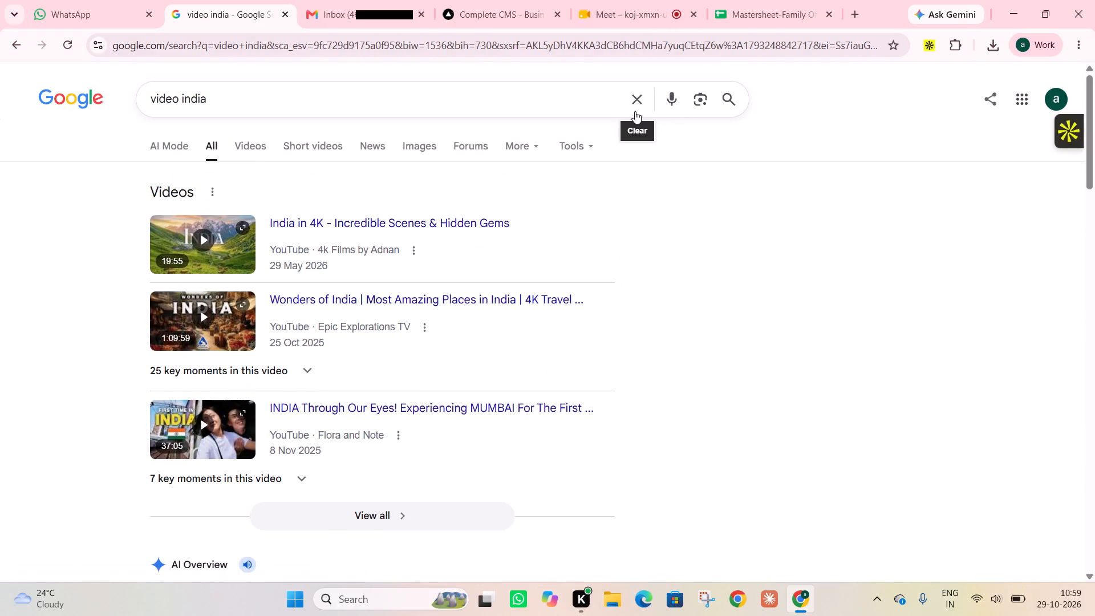
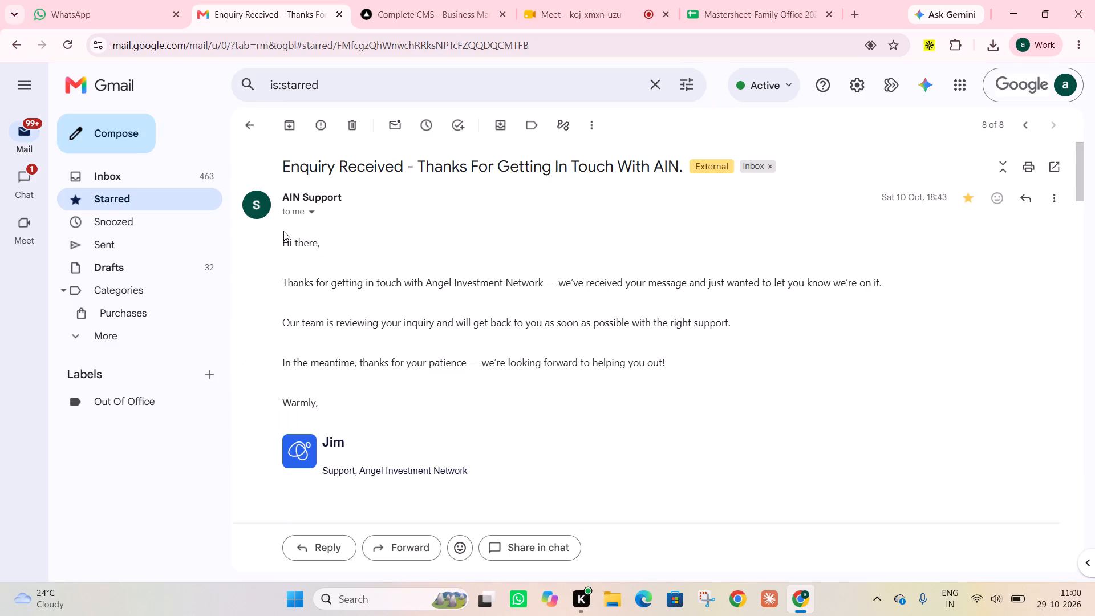
Check the sent follow-up to Atul asking when he can confirm for the Global Family Office Summit, and return to the sent mail list.
left_click(145, 249)
scroll(330, 292, "up", 1)
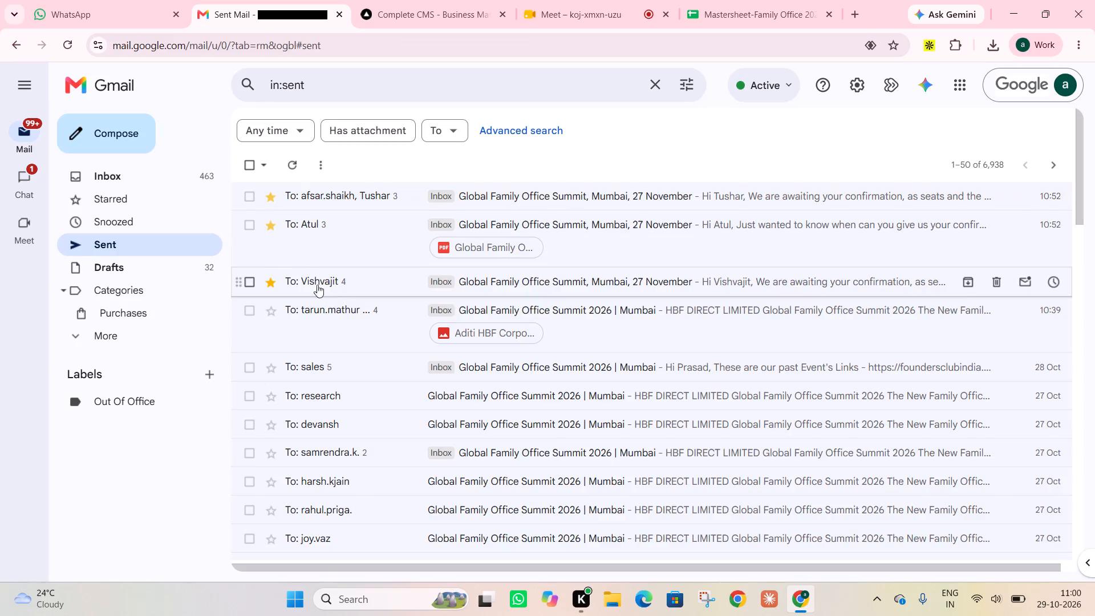
left_click(363, 221)
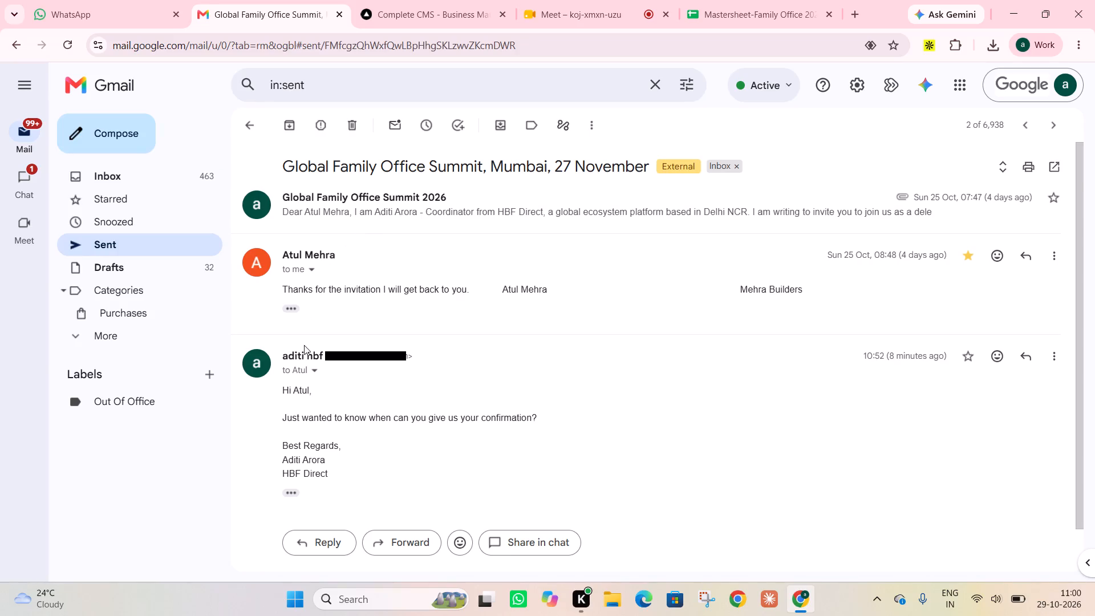
left_click(250, 122)
Open the sent follow-up to Tushar and select its awaiting-confirmation message text from the greeting through the sign-off.
left_click(490, 205)
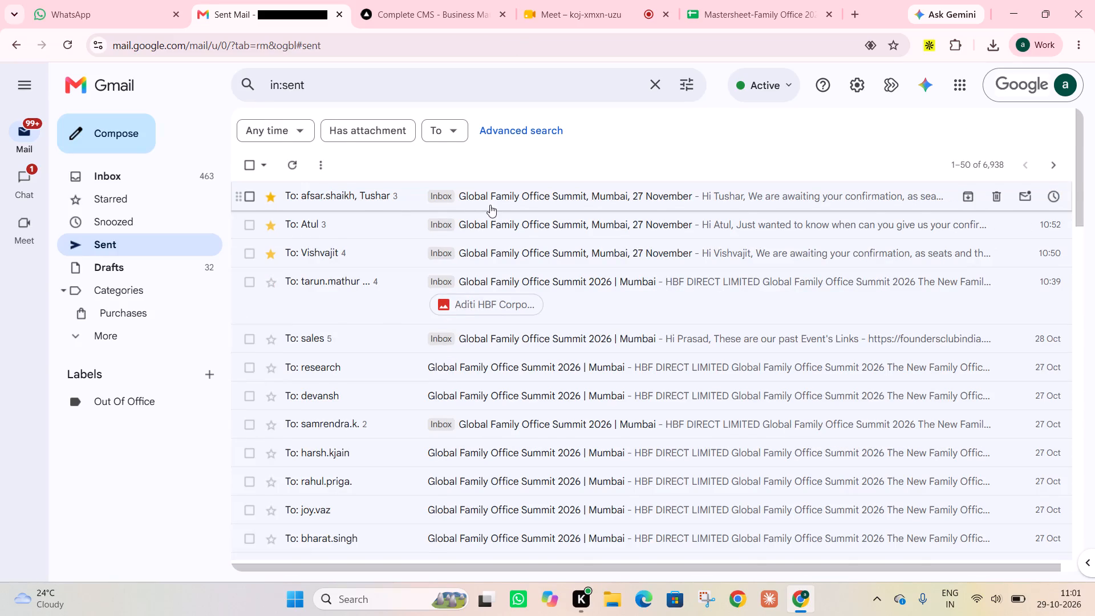
scroll(397, 424, "down", 3)
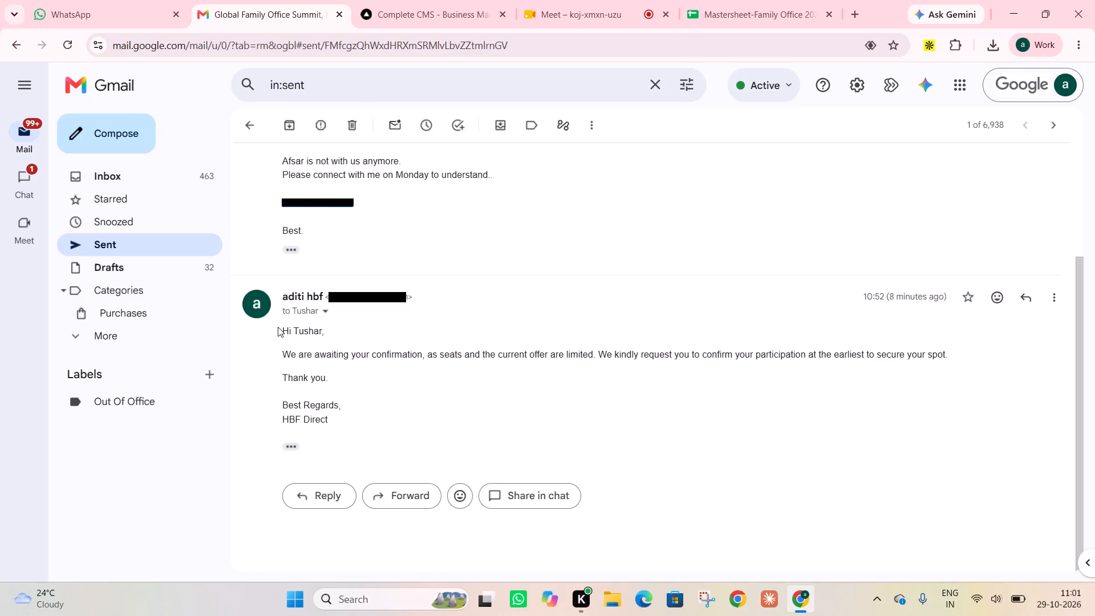
left_click_drag(278, 327, 350, 427)
left_click(350, 427)
left_click_drag(279, 330, 338, 410)
left_click_drag(338, 410, 278, 343)
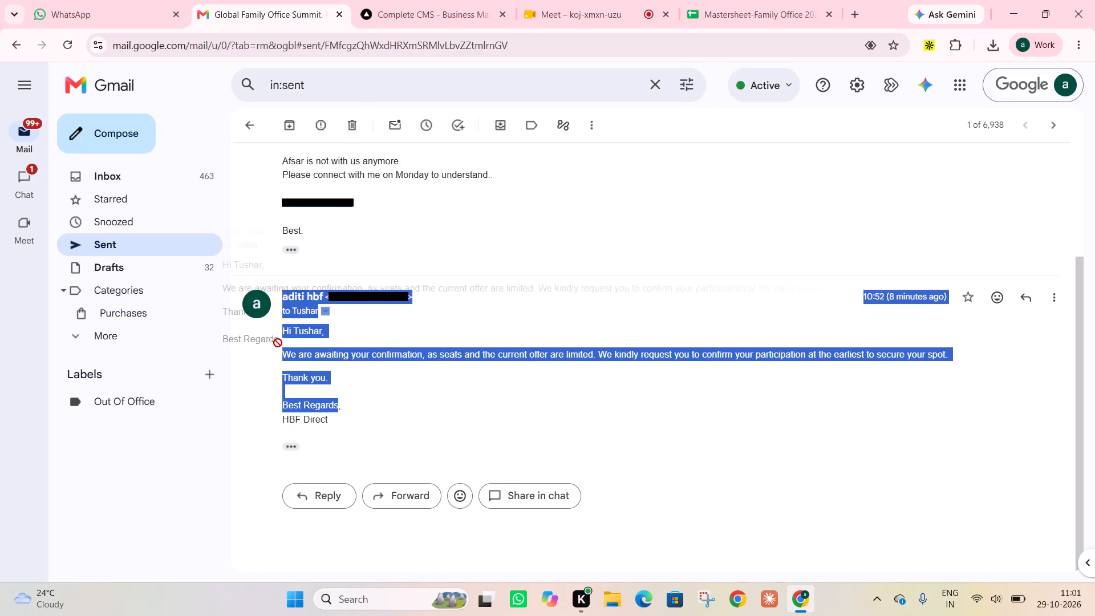
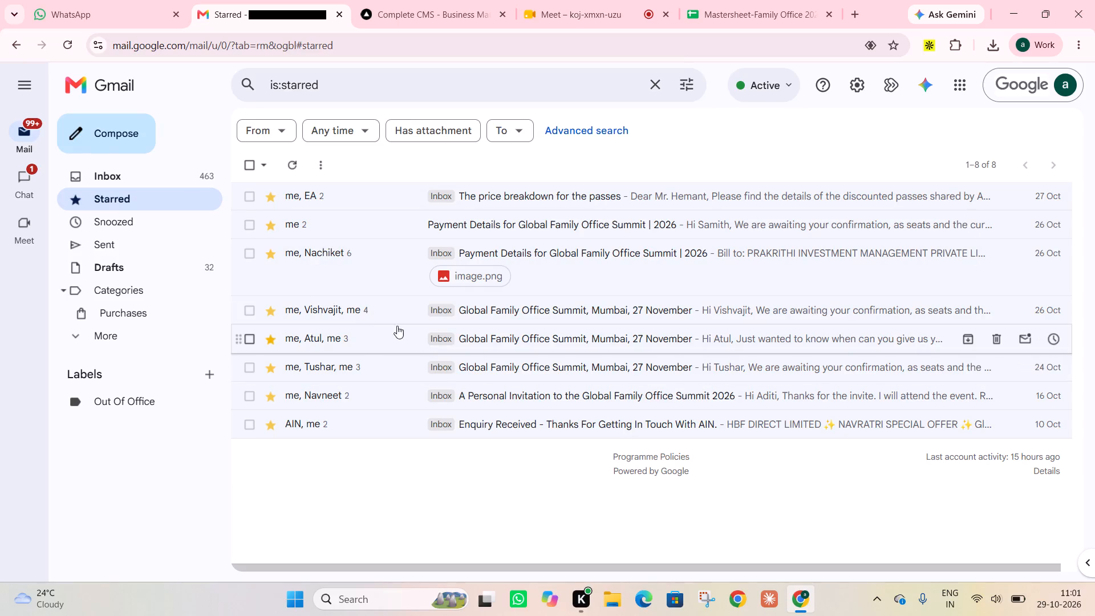
Open the starred "Enquiry Received - Thanks For Getting In Touch With AIN." conversation and read AIN Support's message.
left_click(350, 426)
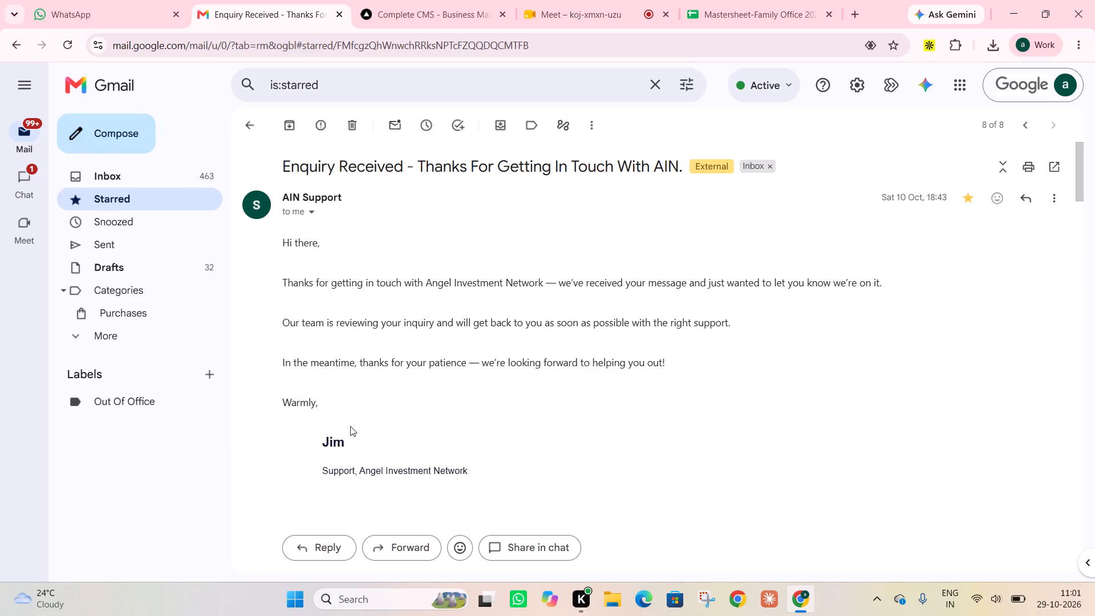
scroll(444, 416, "down", 1)
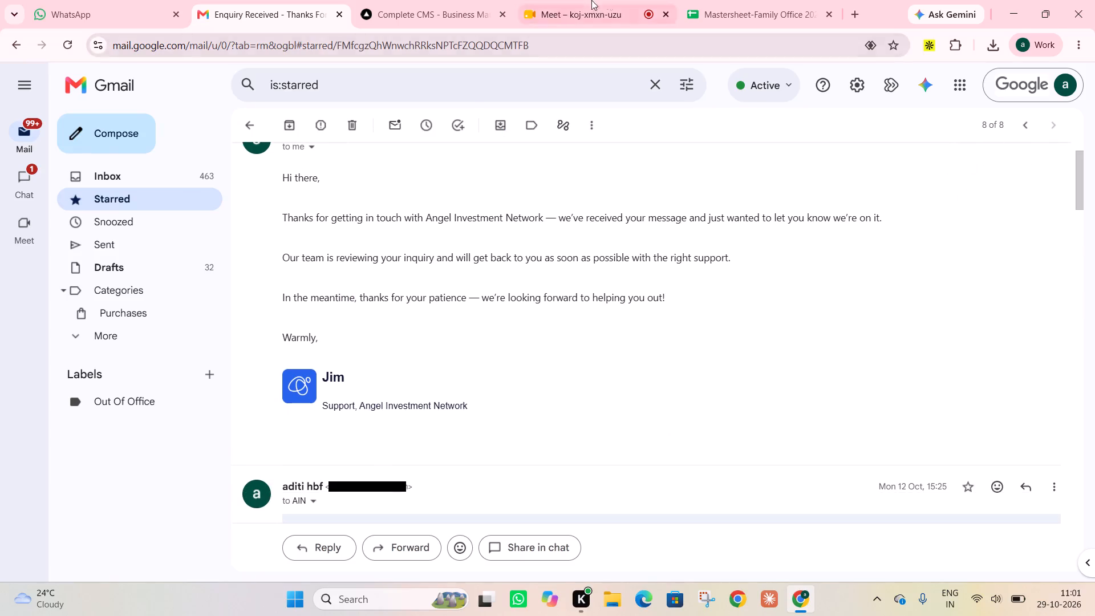
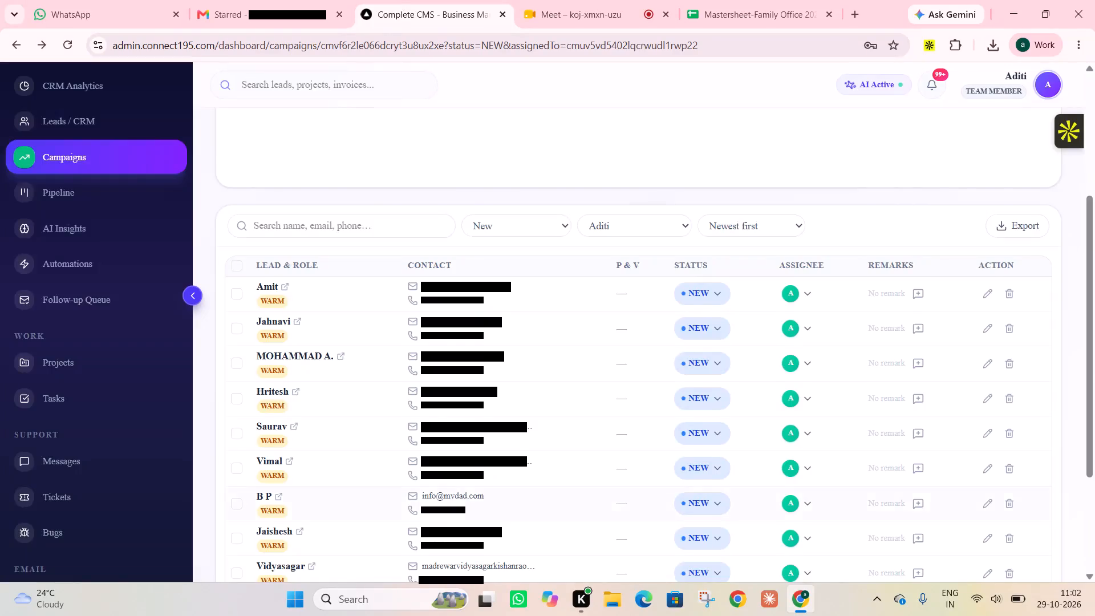
Review the top of the Linkedin-family-office-leads-v2 campaign page, and return to the starred mail list in Gmail.
scroll(273, 507, "up", 2)
scroll(275, 255, "up", 1)
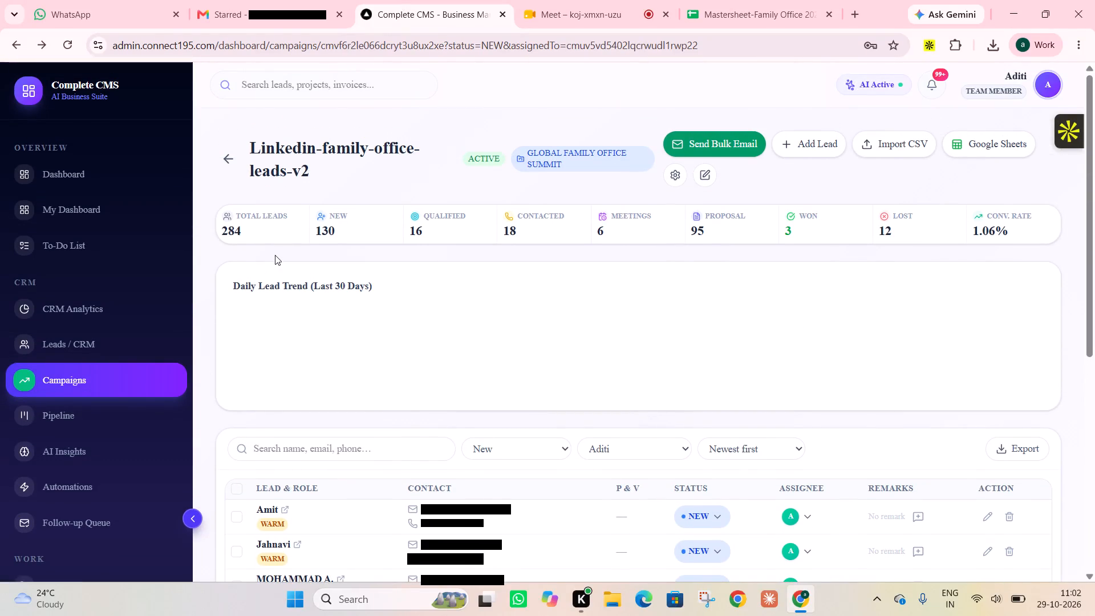
scroll(275, 255, "up", 5)
left_click(287, 0)
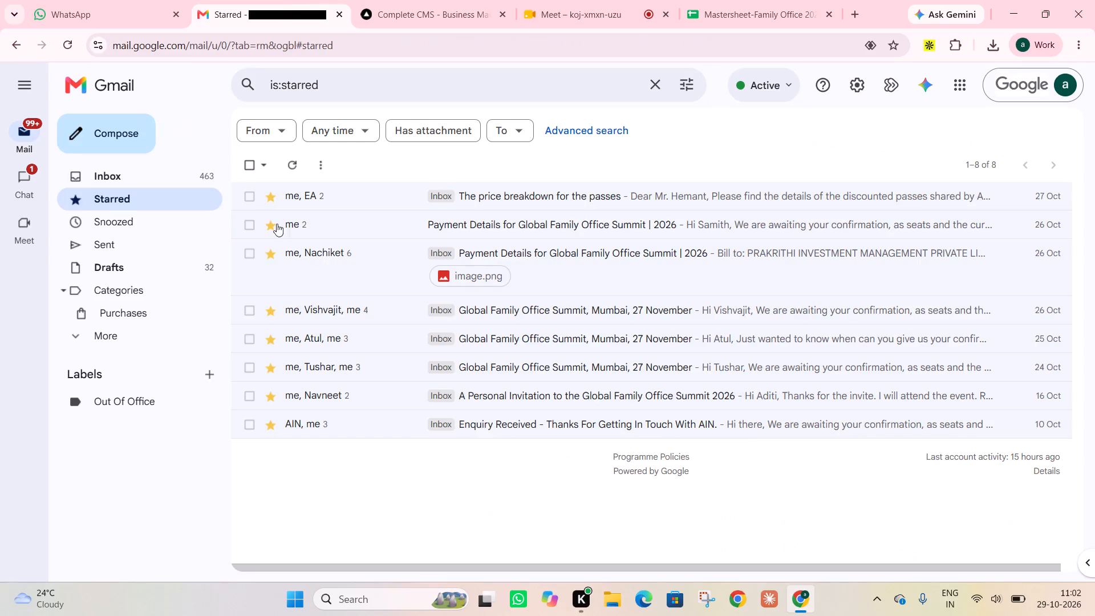
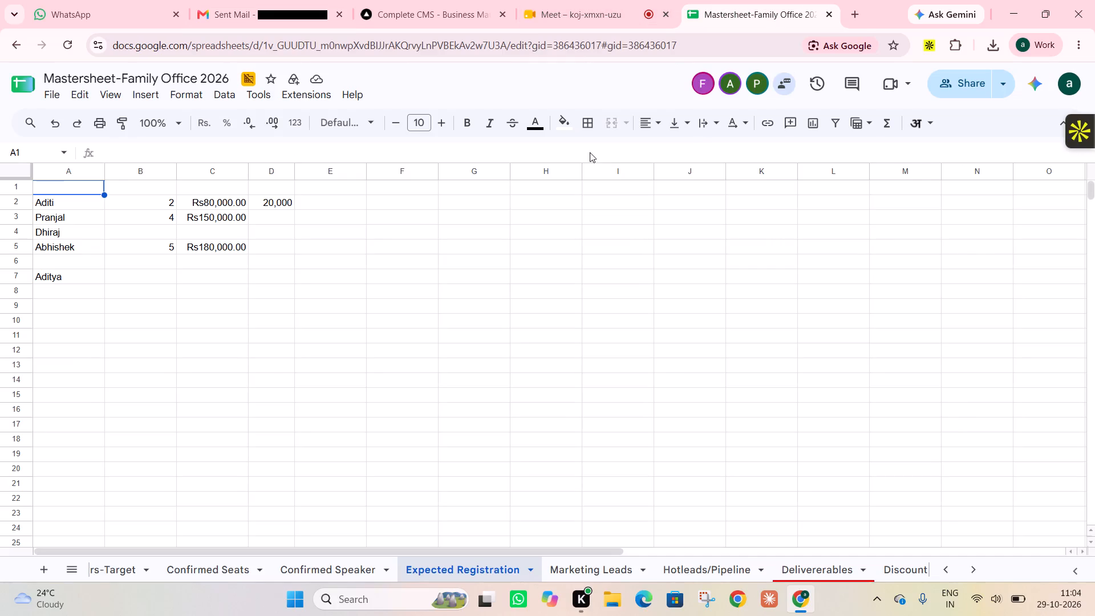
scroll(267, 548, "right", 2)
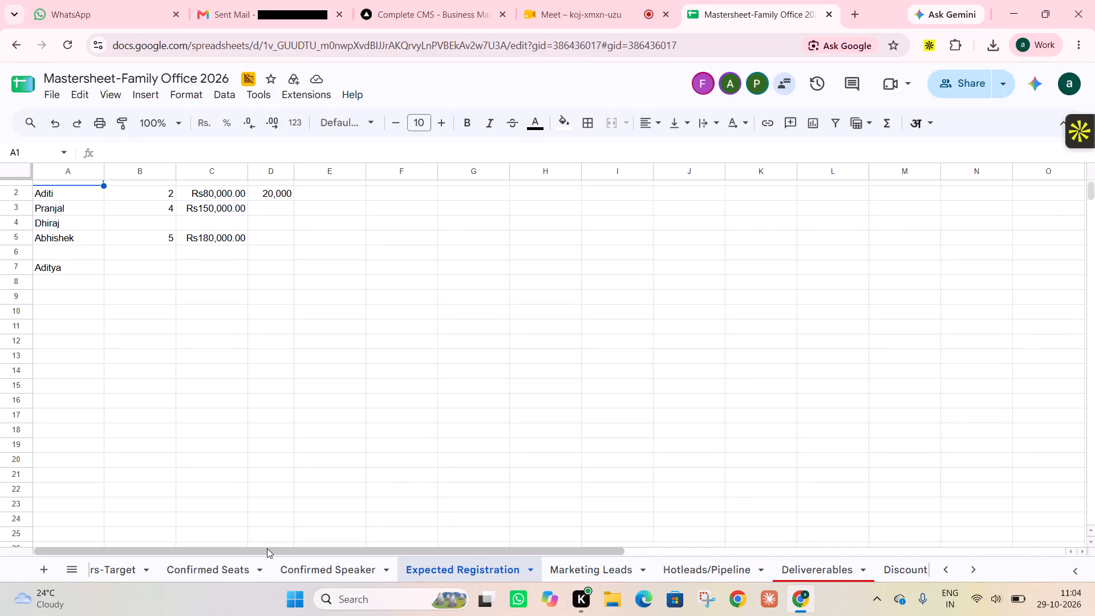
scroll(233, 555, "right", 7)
Open the Family_Office_n8n_Automation_1st_Mail_sheet_CLEANED spreadsheet in a new browser tab and go to its "Aditi- Linkedin 2" sheet.
left_click(859, 8)
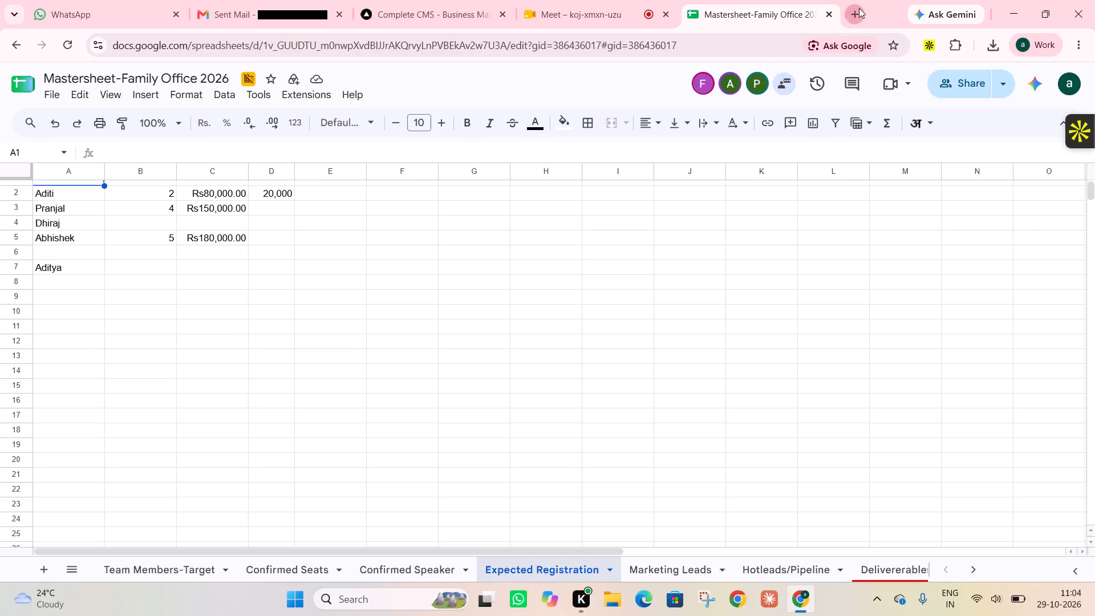
left_click(573, 411)
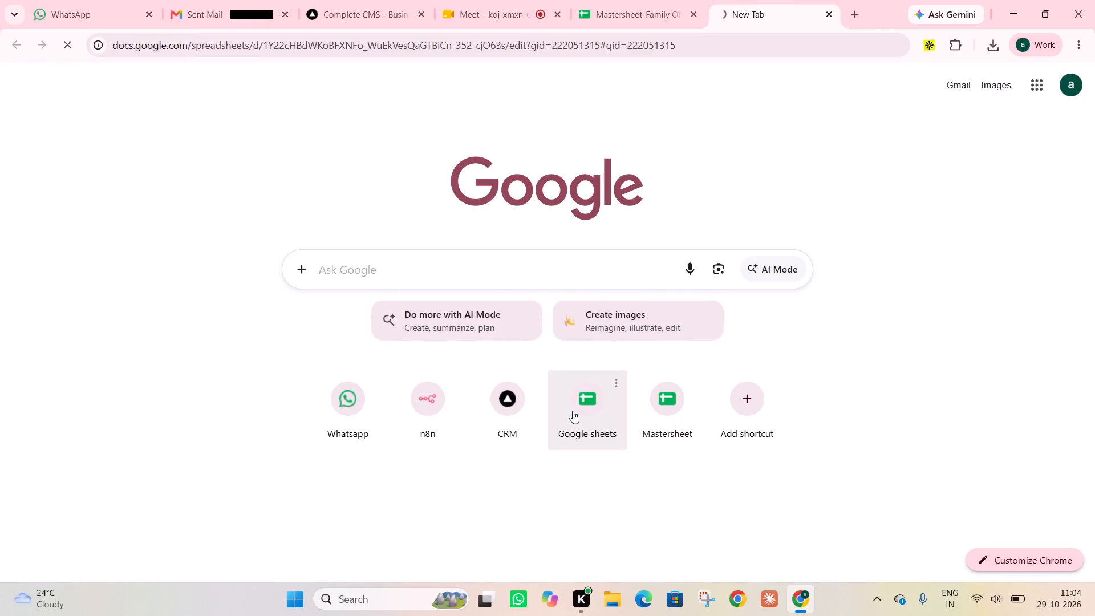
scroll(304, 506, "down", 1)
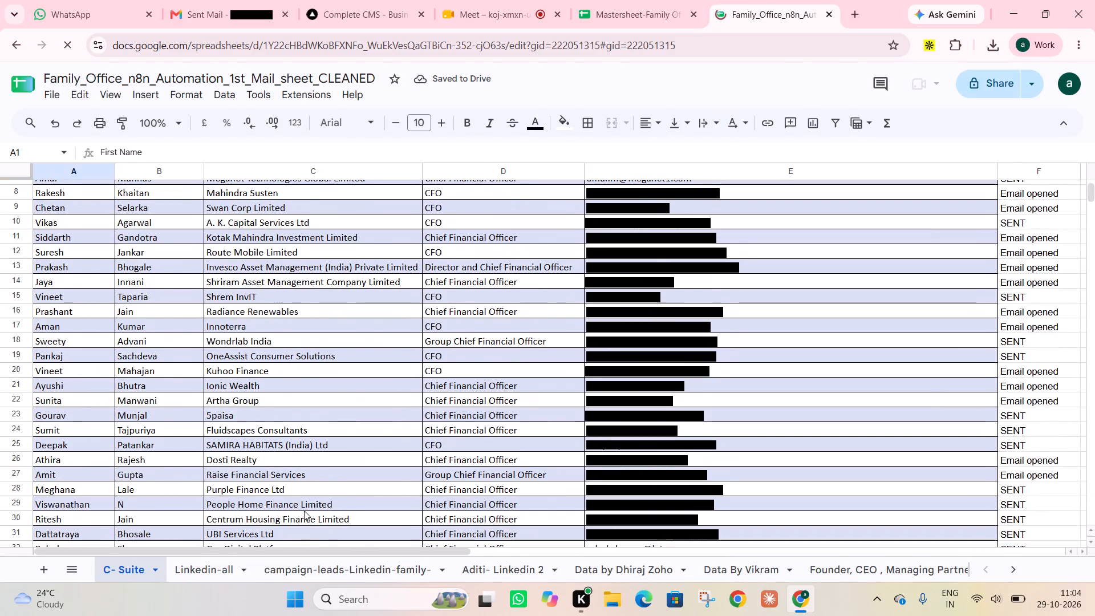
left_click(471, 567)
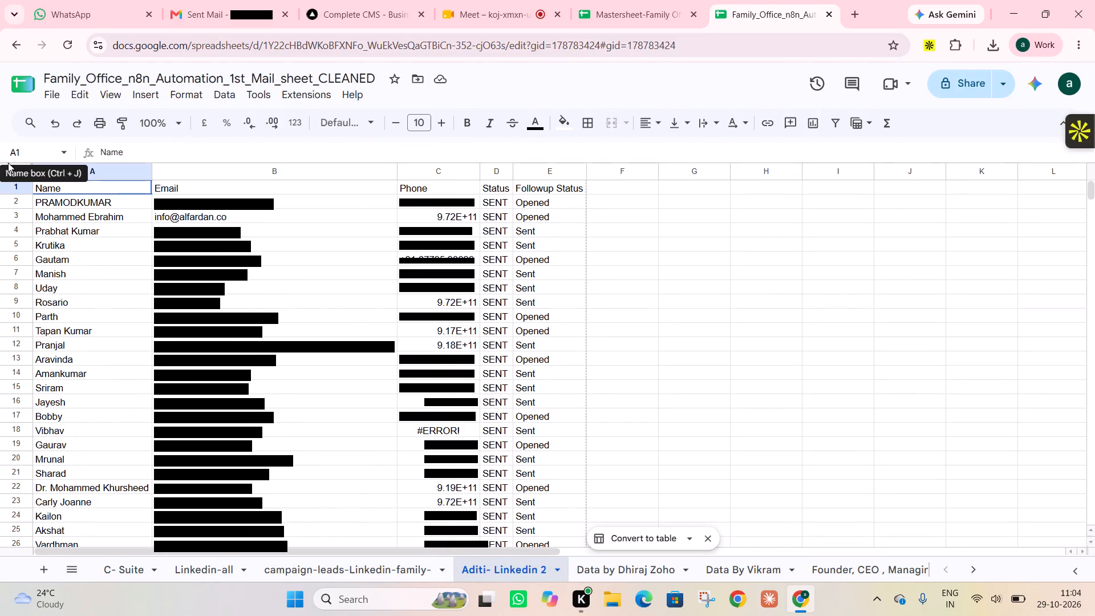
Select the whole "Aditi- Linkedin 2" sheet and auto-fit the column widths to their contents.
left_click(13, 170)
left_click(13, 170)
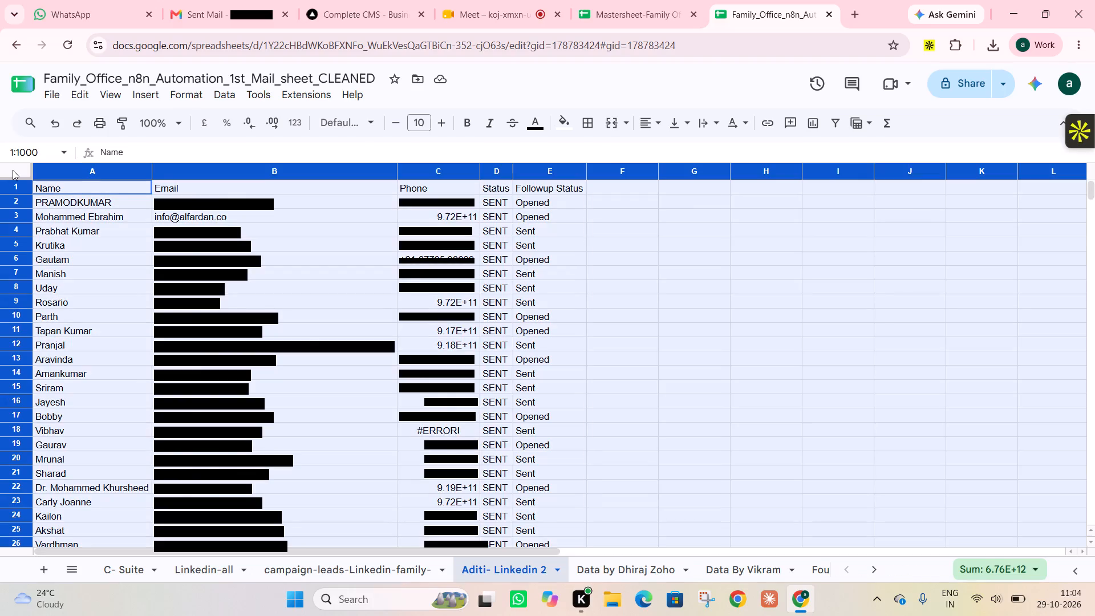
double_click(151, 174)
left_click(569, 276)
scroll(569, 276, "down", 6)
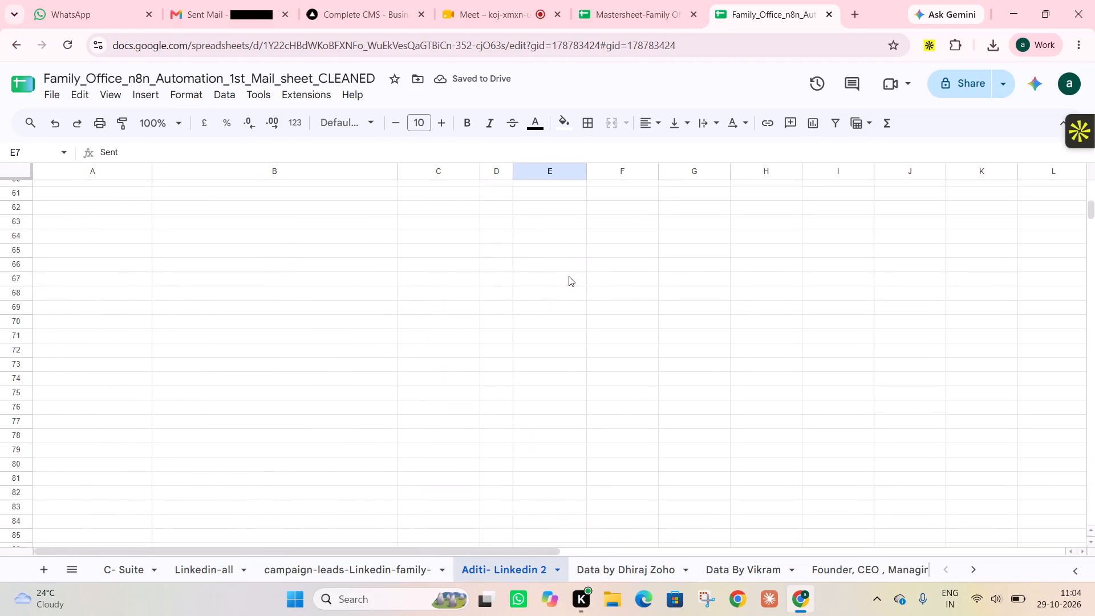
scroll(569, 276, "up", 10)
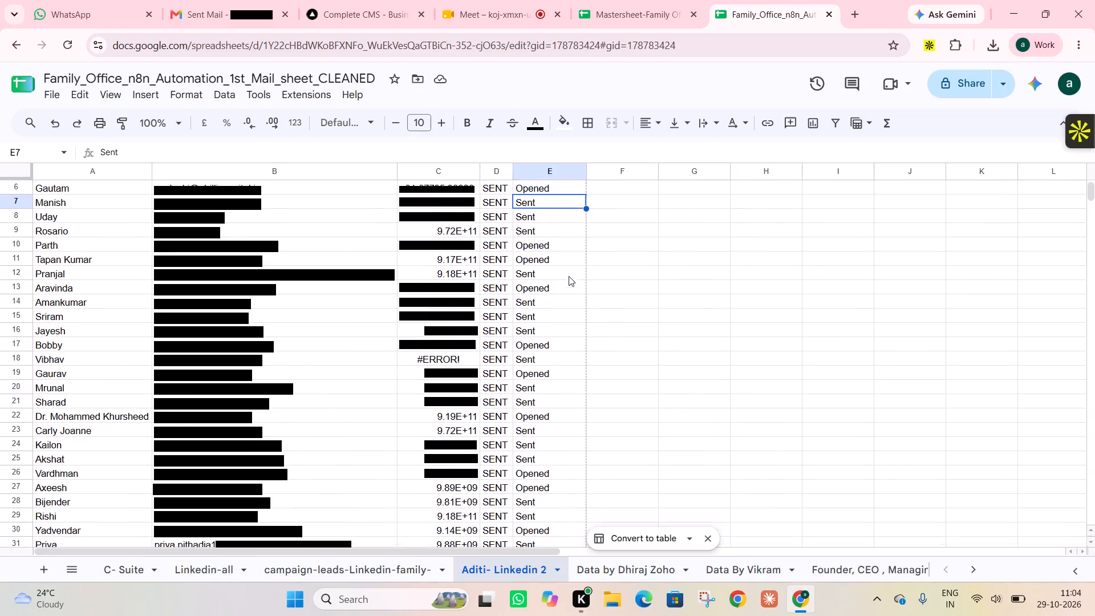
scroll(569, 276, "up", 1)
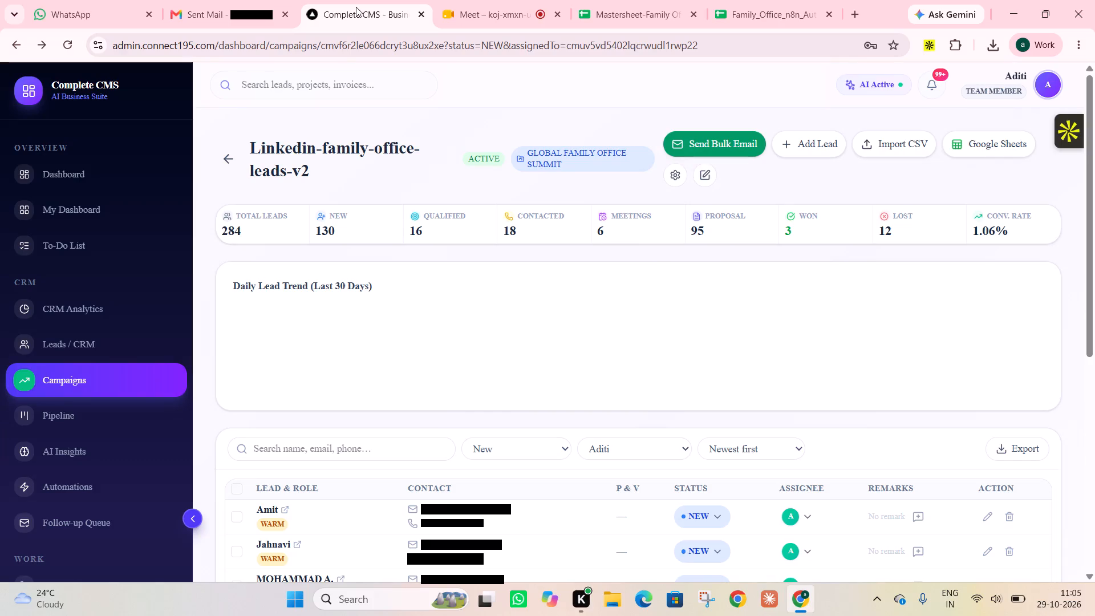
scroll(300, 392, "down", 1)
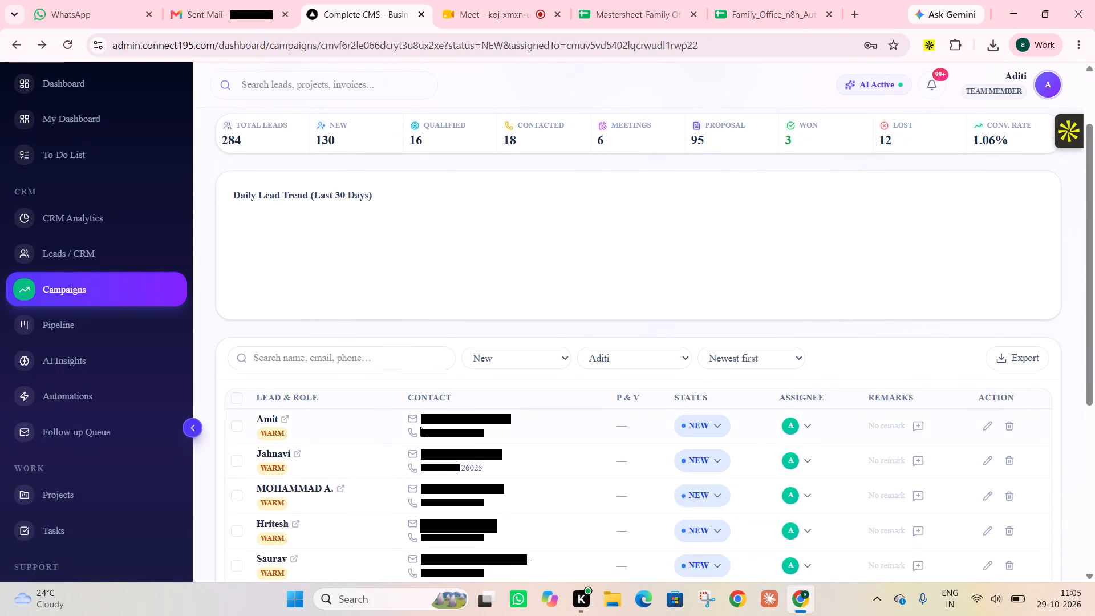
scroll(420, 427, "down", 2)
scroll(420, 427, "up", 1)
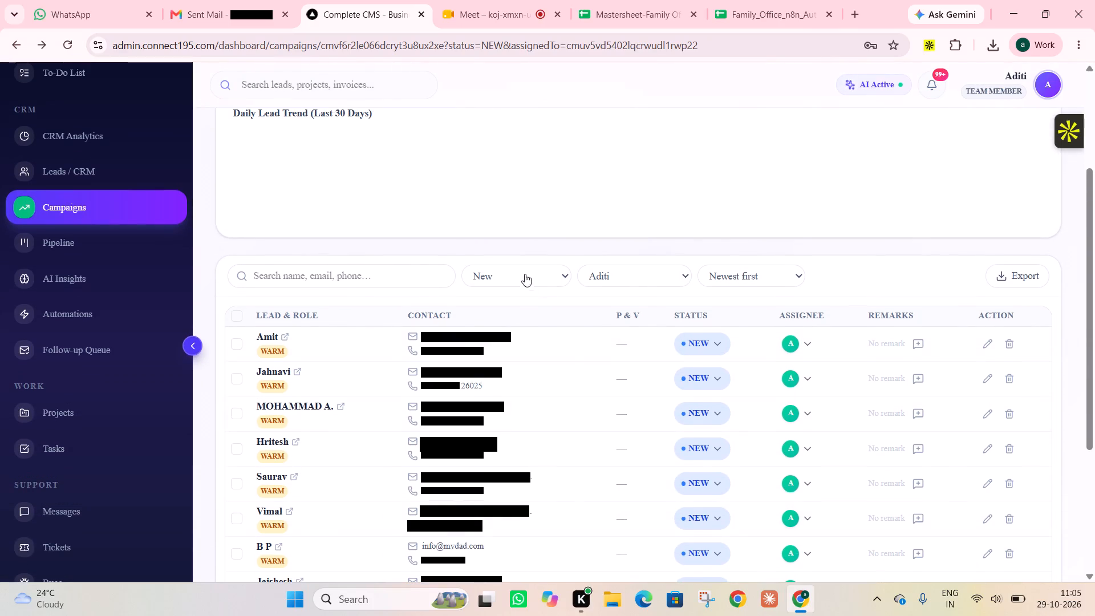
left_click(522, 272)
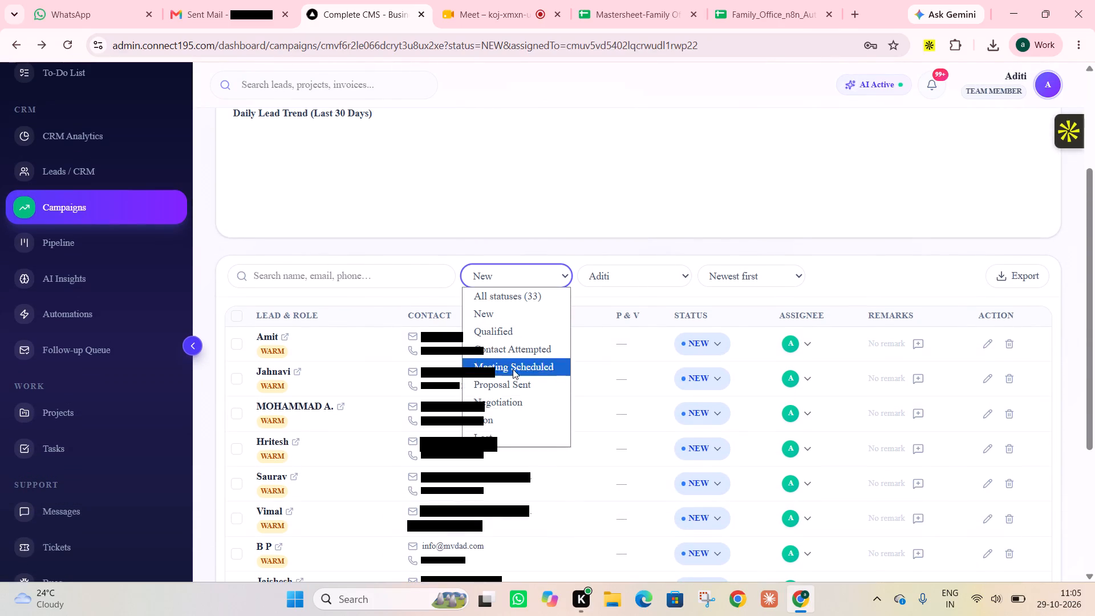
left_click(509, 406)
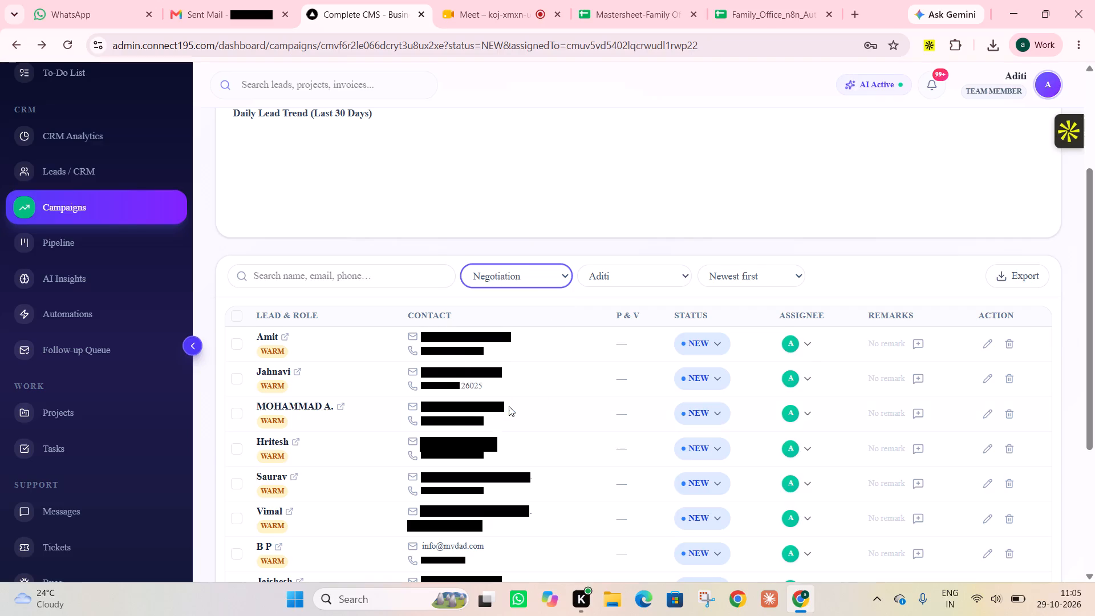
left_click(537, 279)
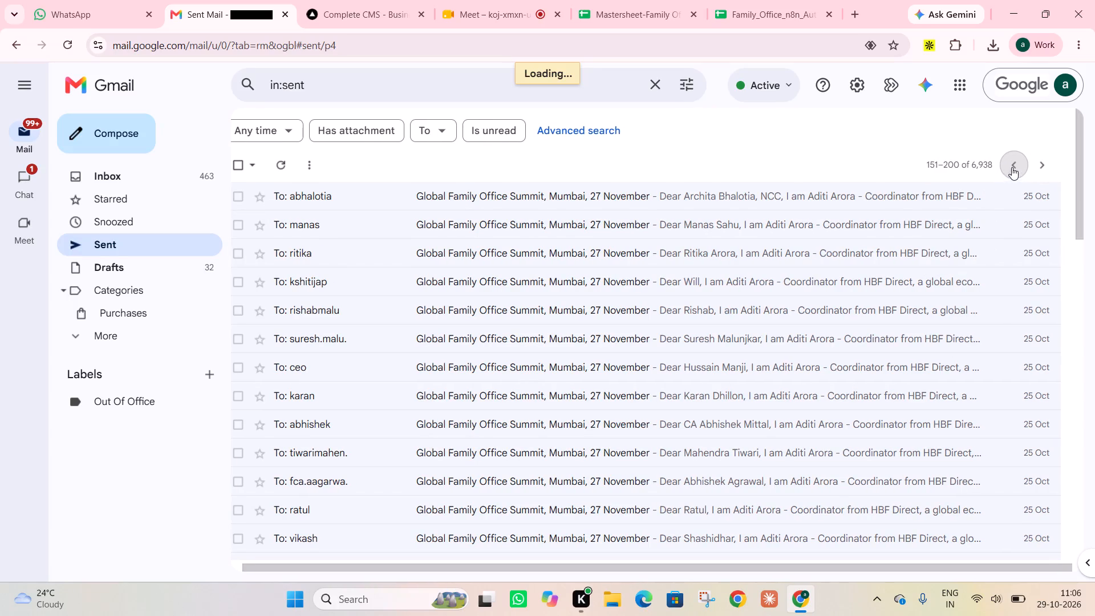
Page back through Gmail's Sent list from page 4 towards the newer Global Family Office Summit messages.
triple_click(1012, 167)
left_click(1012, 167)
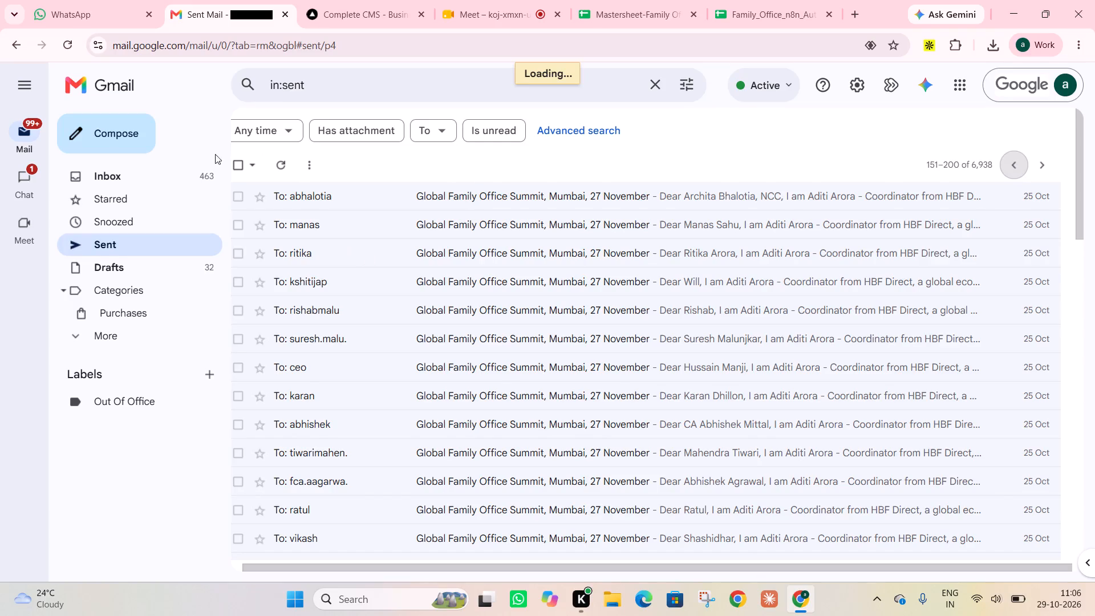
left_click(1015, 164)
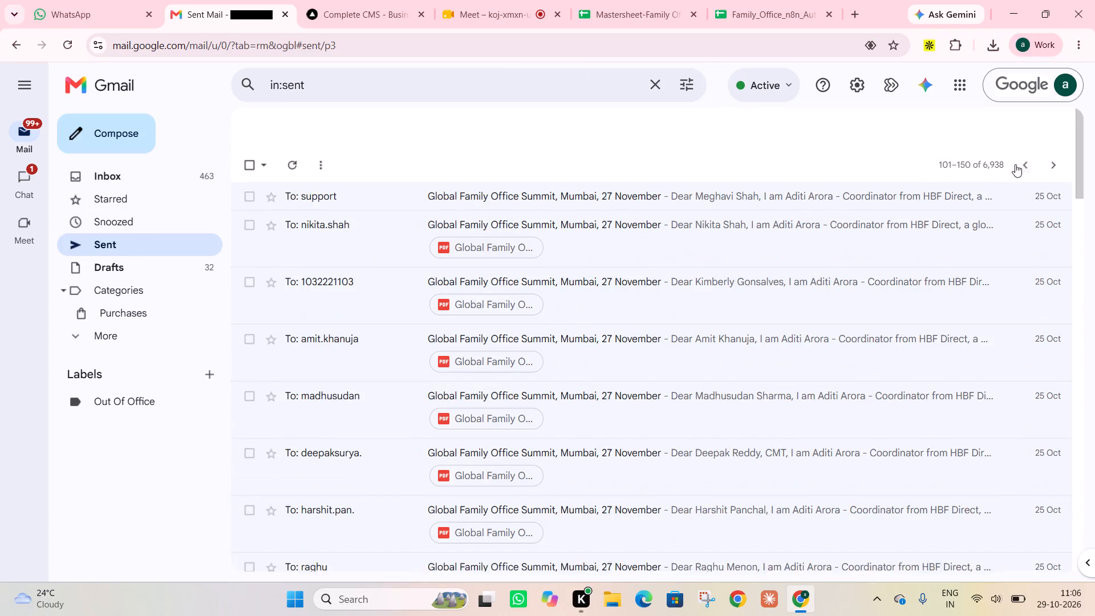
triple_click(1015, 164)
triple_click(1015, 164)
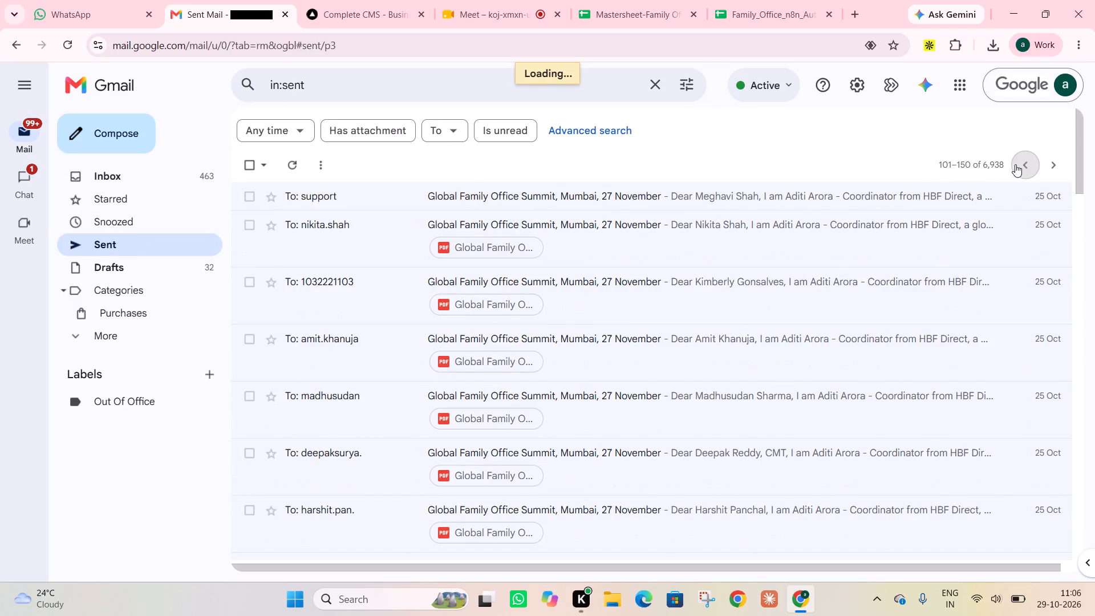
left_click(1023, 164)
left_click(1023, 164)
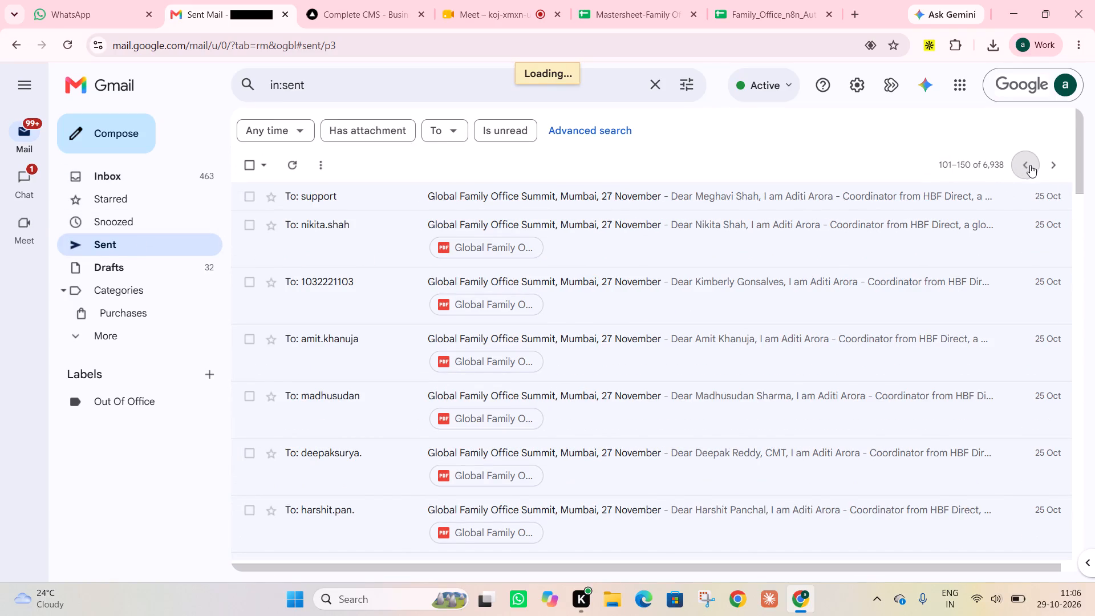
triple_click(1029, 164)
triple_click(1029, 164)
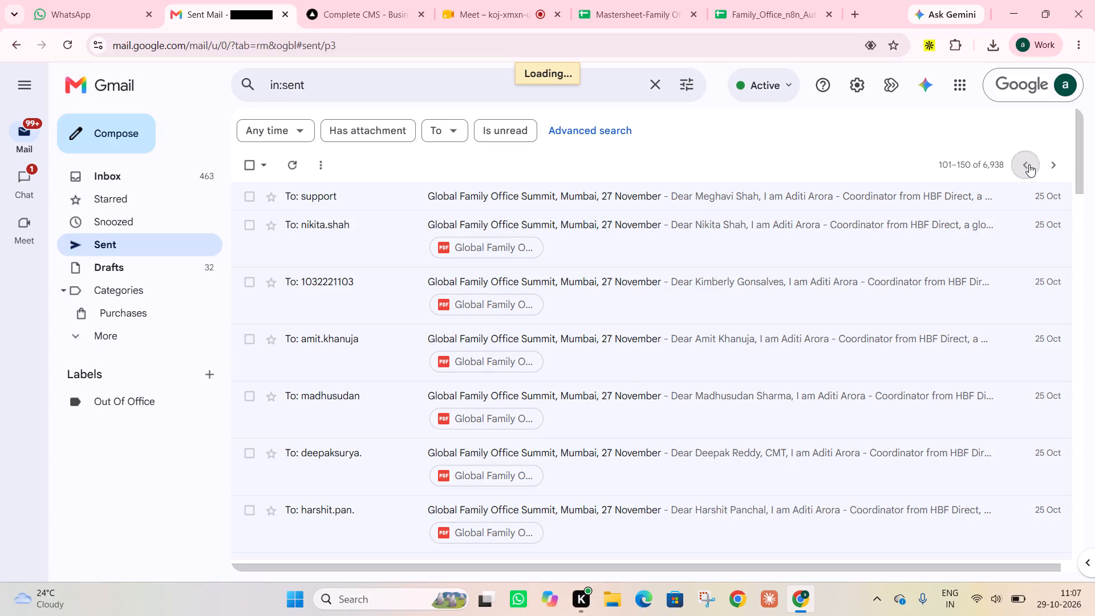
triple_click(1029, 164)
triple_click(1029, 164)
triple_click(1029, 164)
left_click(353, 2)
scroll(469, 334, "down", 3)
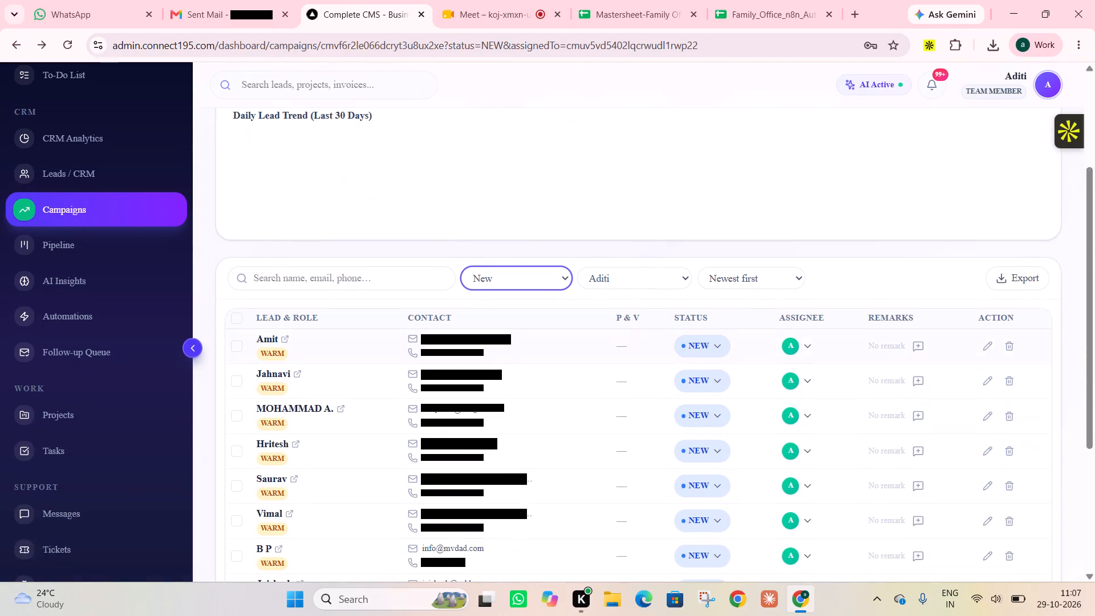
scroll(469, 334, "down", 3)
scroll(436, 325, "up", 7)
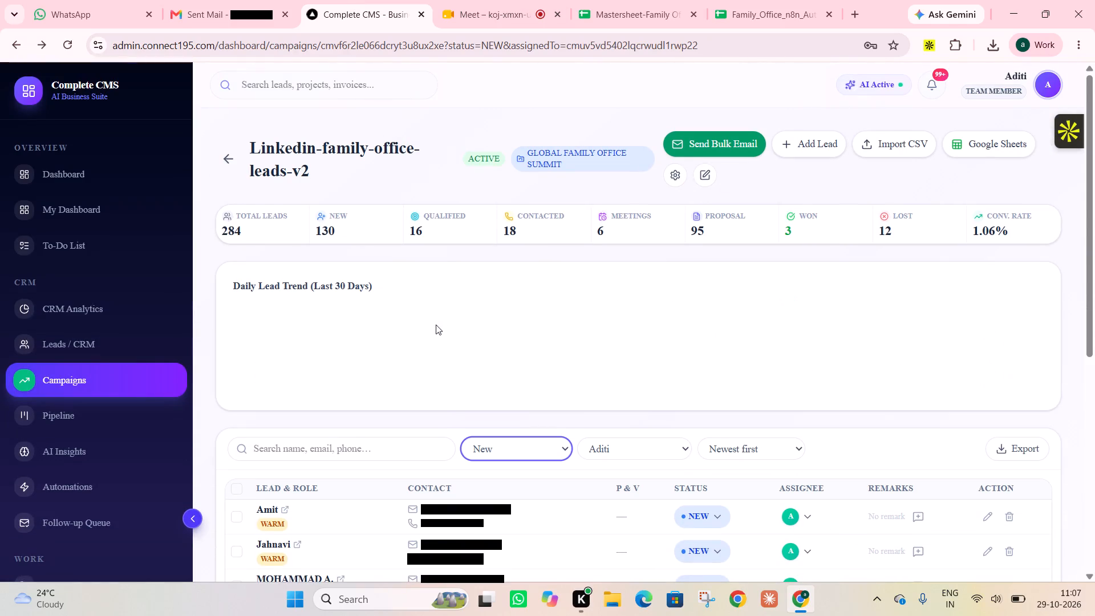
Return to Gmail's Sent list and retry moving from page 3 to the newer messages.
left_click(250, 14)
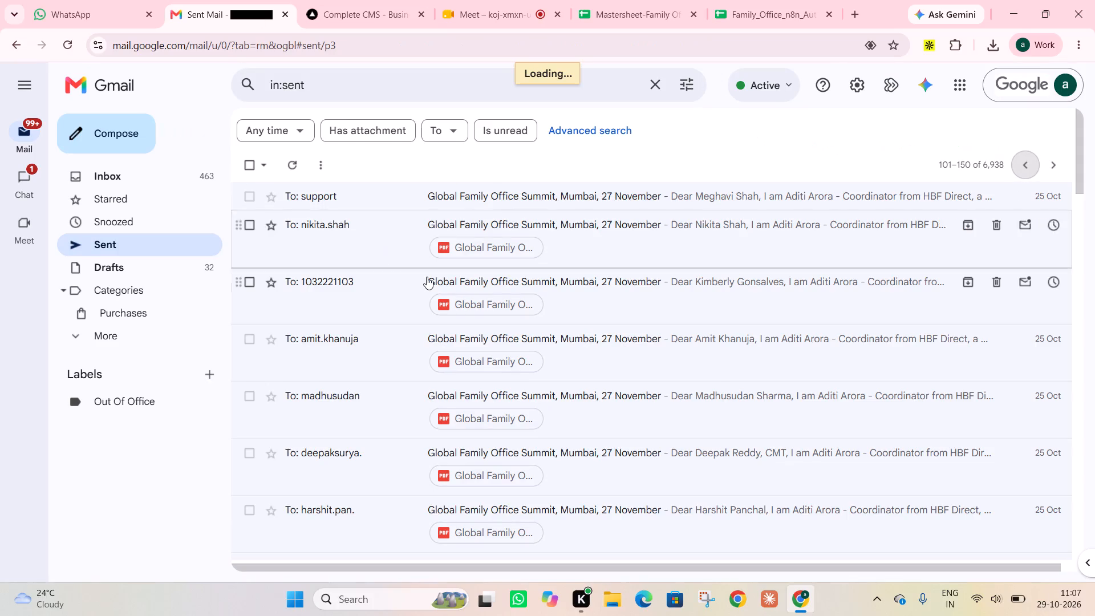
scroll(427, 277, "up", 5)
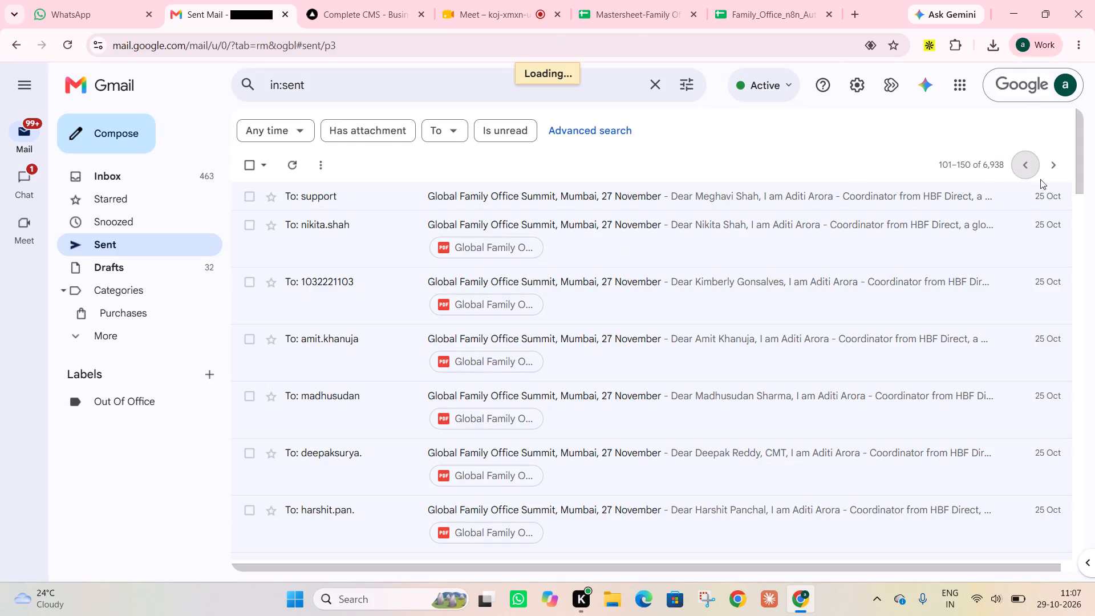
left_click(1023, 167)
left_click(1023, 167)
left_click(1023, 167)
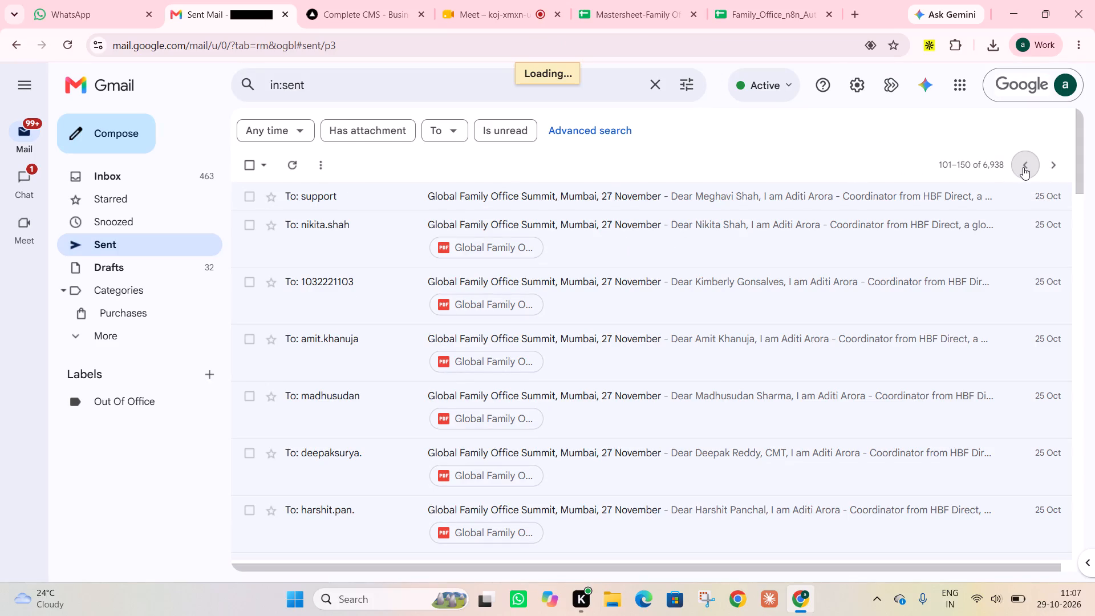
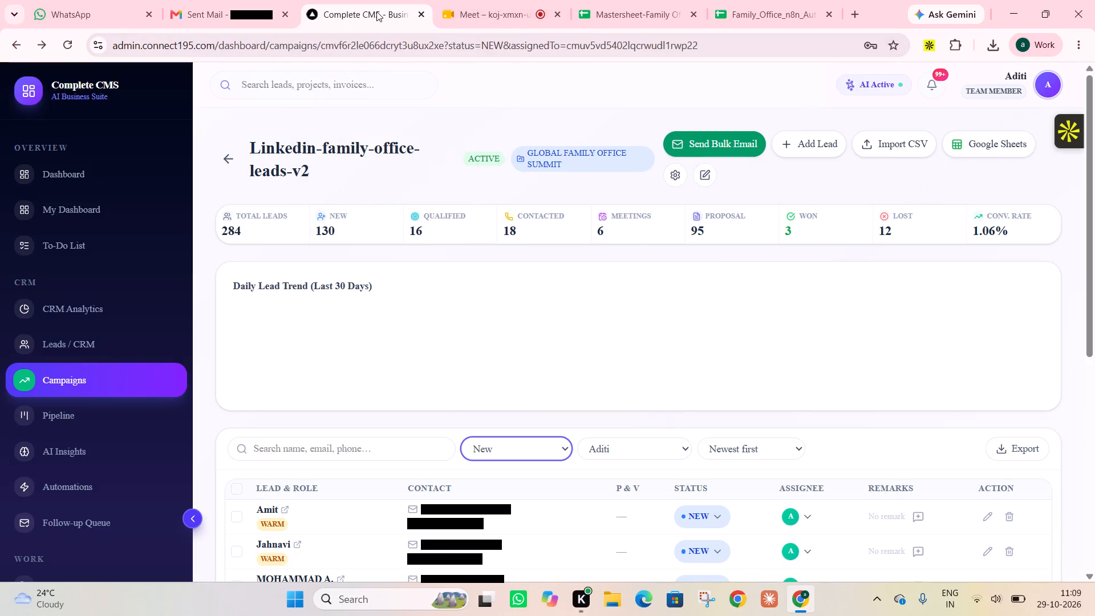
Review Aditi's New leads listed in the Linkedin-family-office-leads-v2 campaign.
scroll(525, 229, "down", 3)
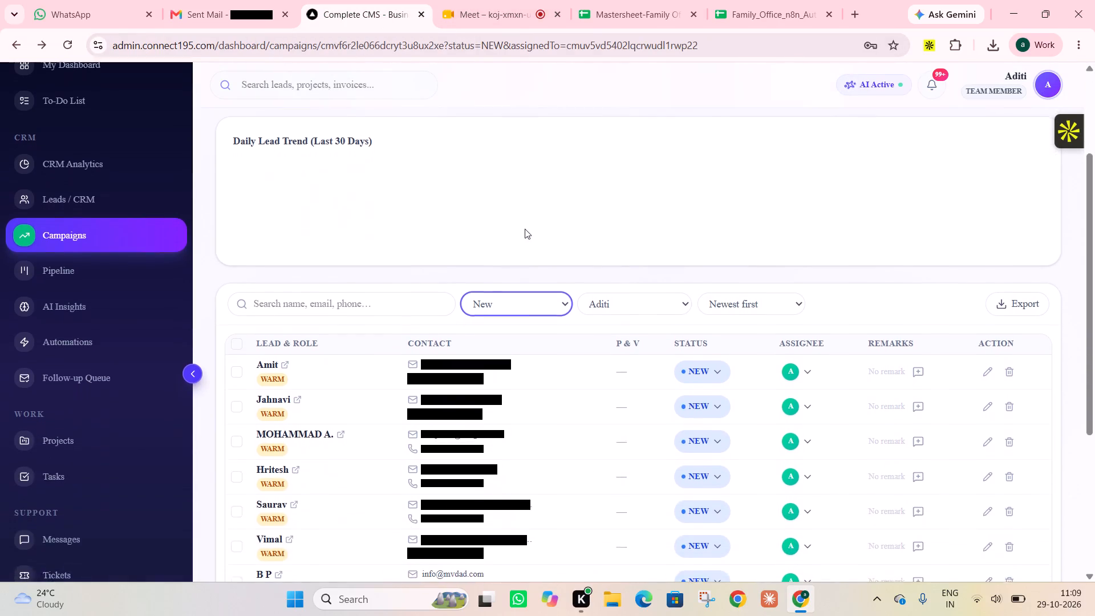
scroll(525, 229, "down", 1)
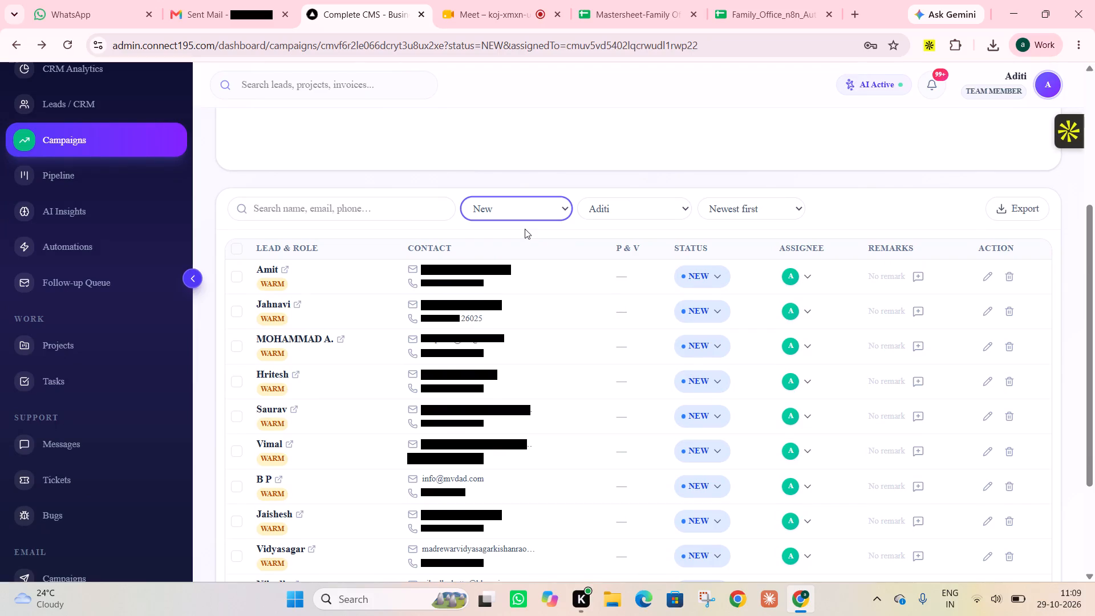
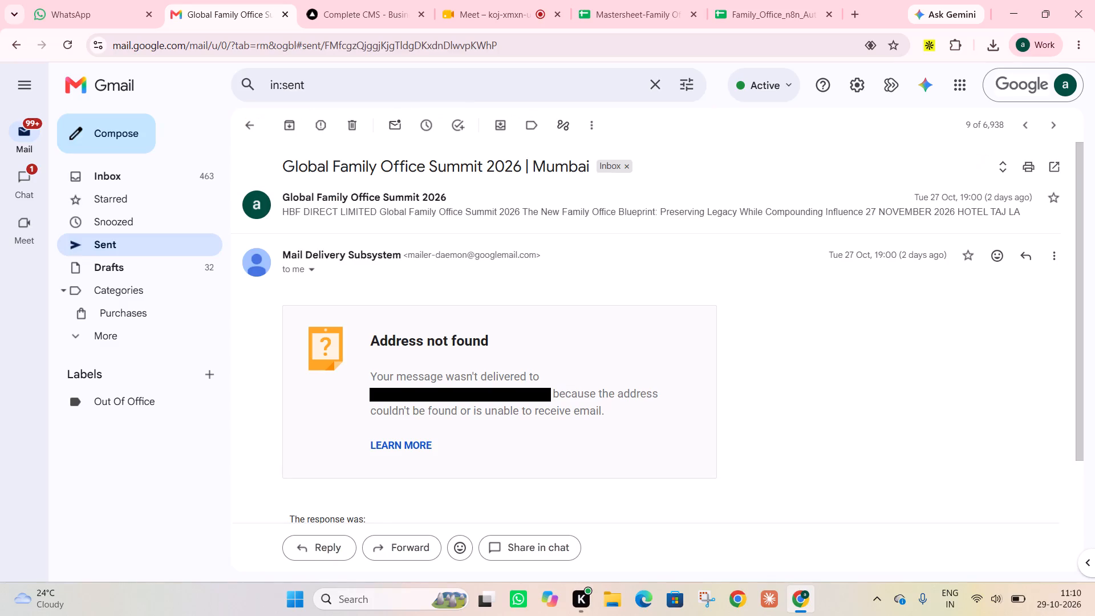
Return from the undelivered-message thread to the Sent list and open another 27 Oct "Global Family Office Summit 2026 | Mumbai" email to check it.
left_click(250, 117)
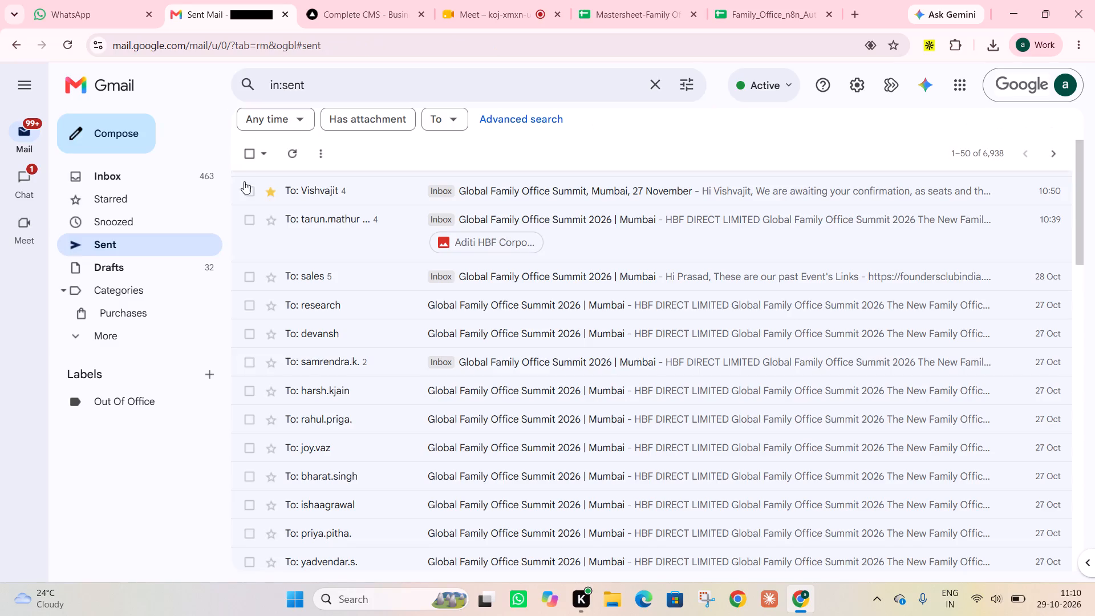
scroll(347, 375, "down", 1)
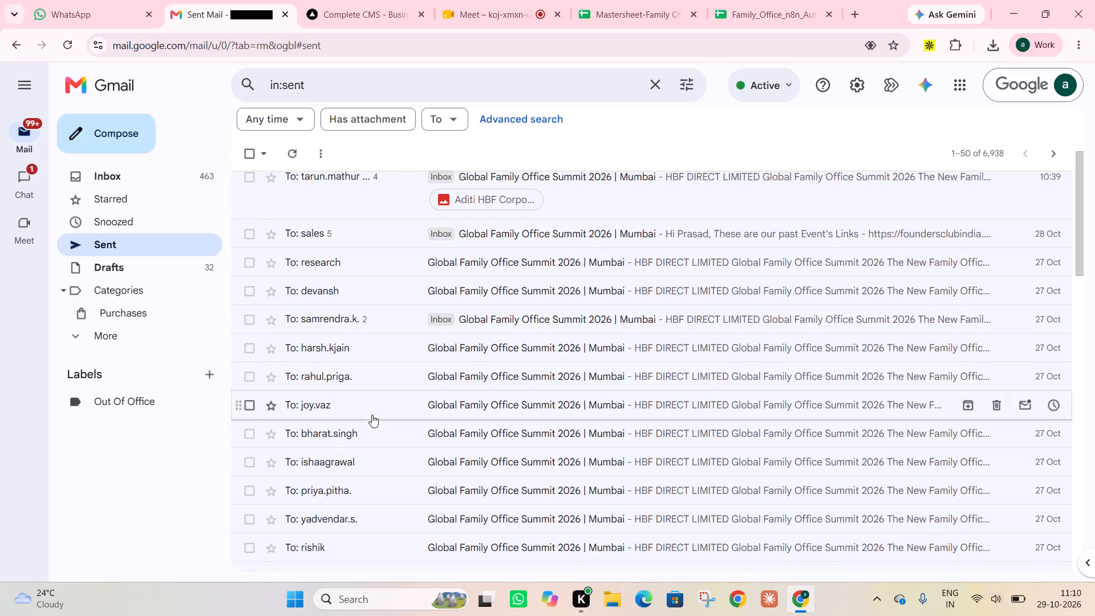
left_click(392, 379)
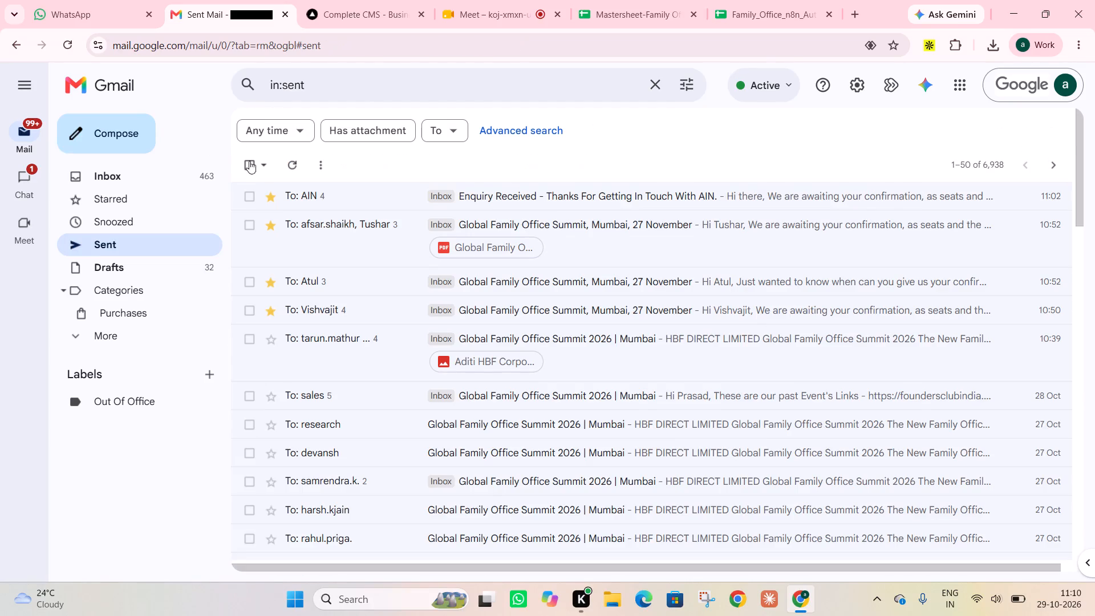
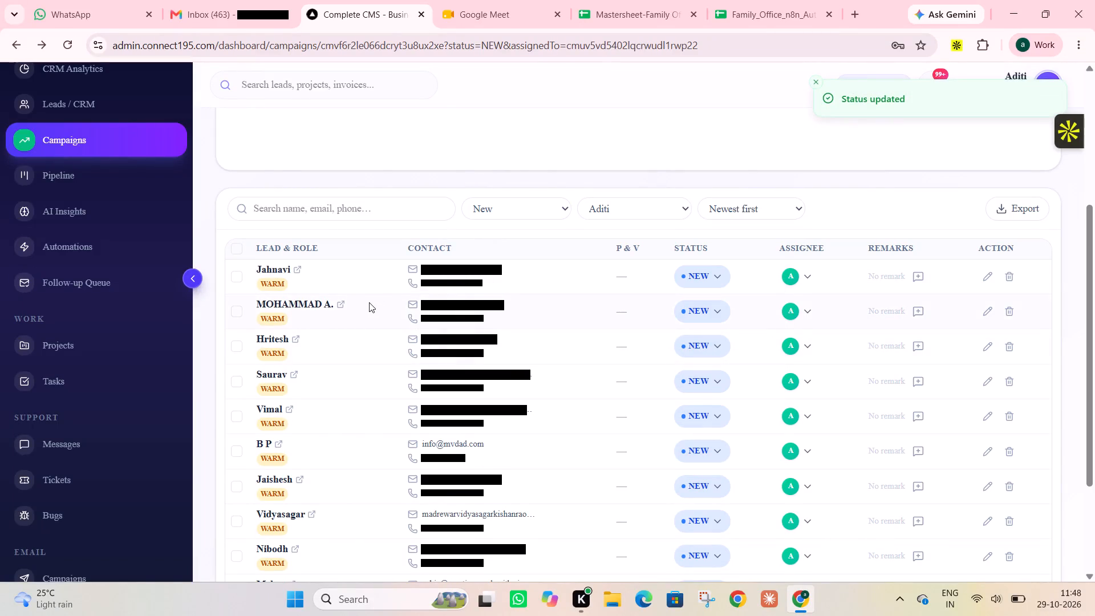
Open the second lead's record in the New-status campaign list, review its contact information and custom fields, and return to the list.
left_click(326, 300)
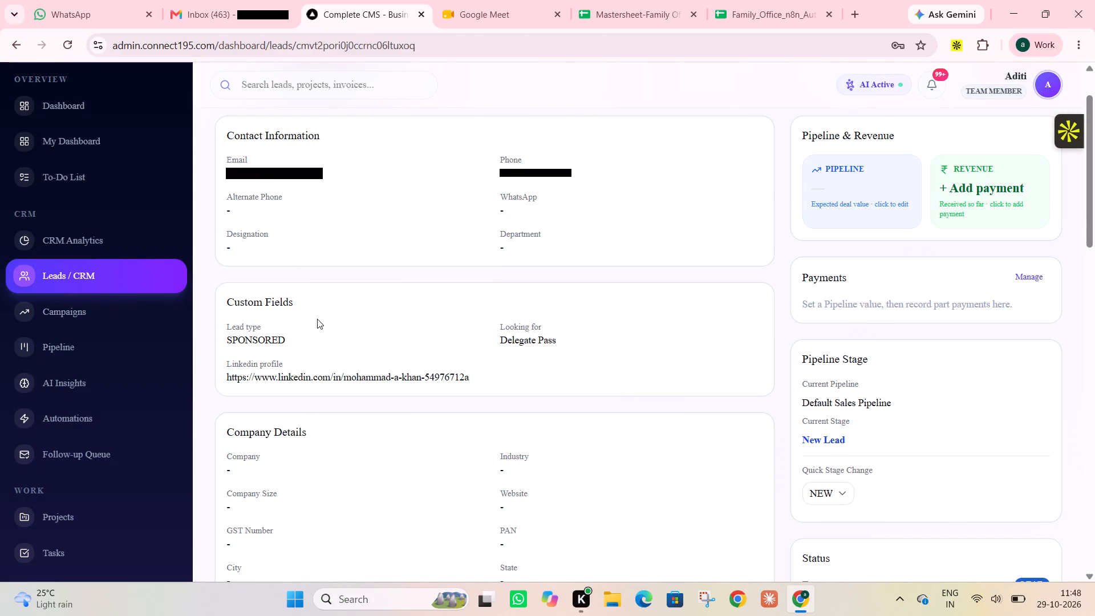
scroll(317, 319, "up", 5)
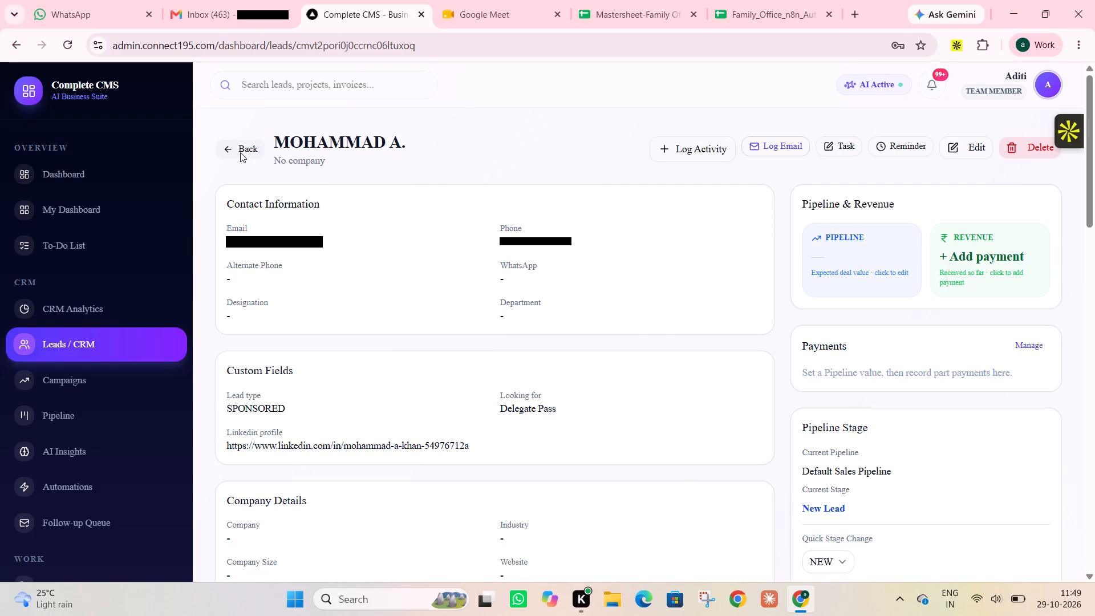
left_click(240, 152)
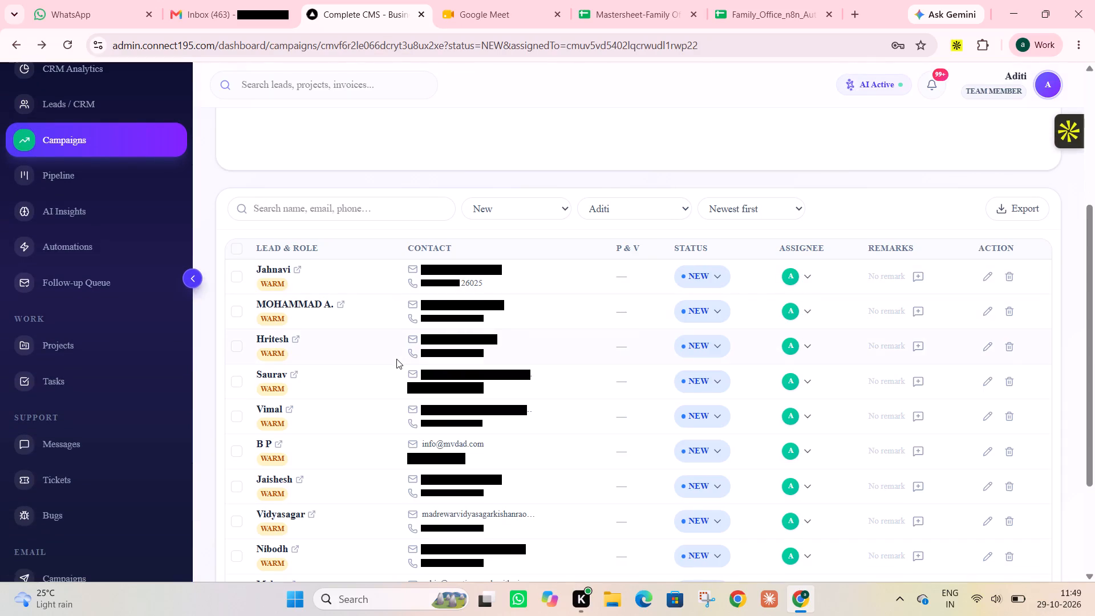
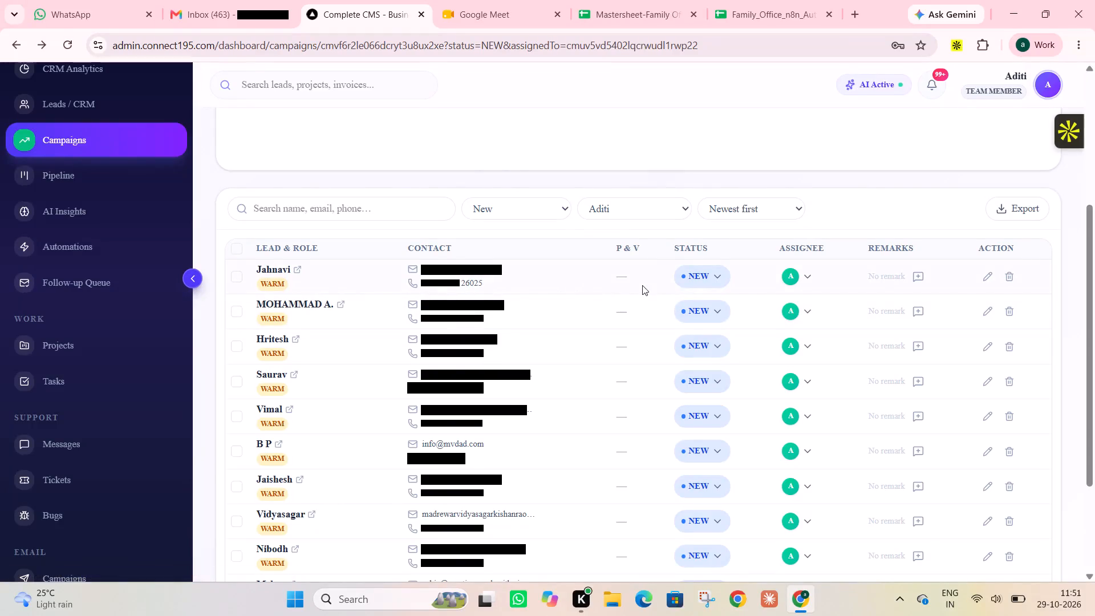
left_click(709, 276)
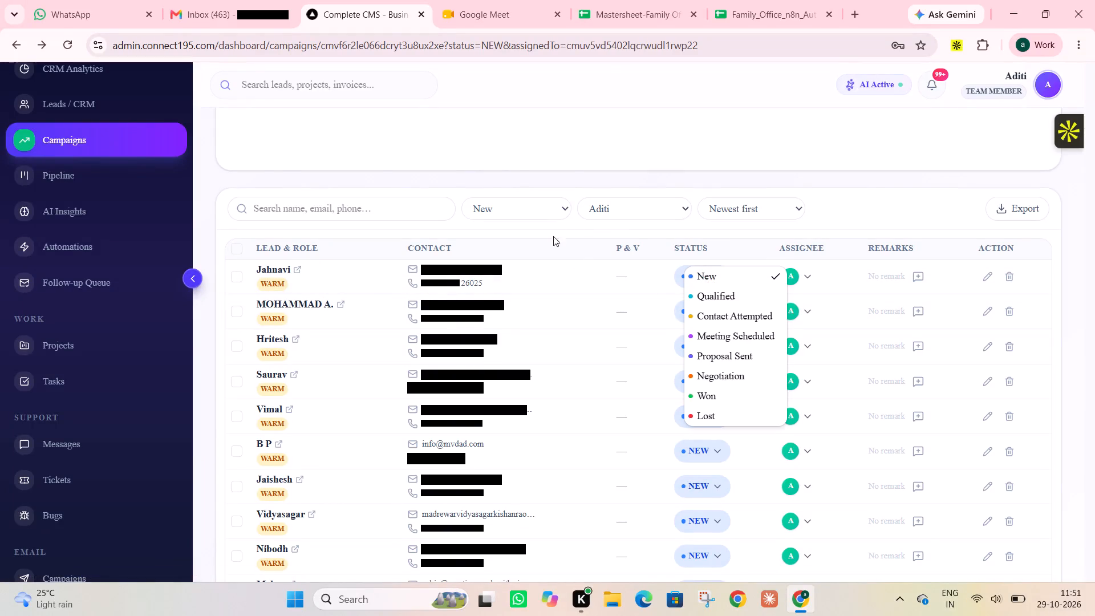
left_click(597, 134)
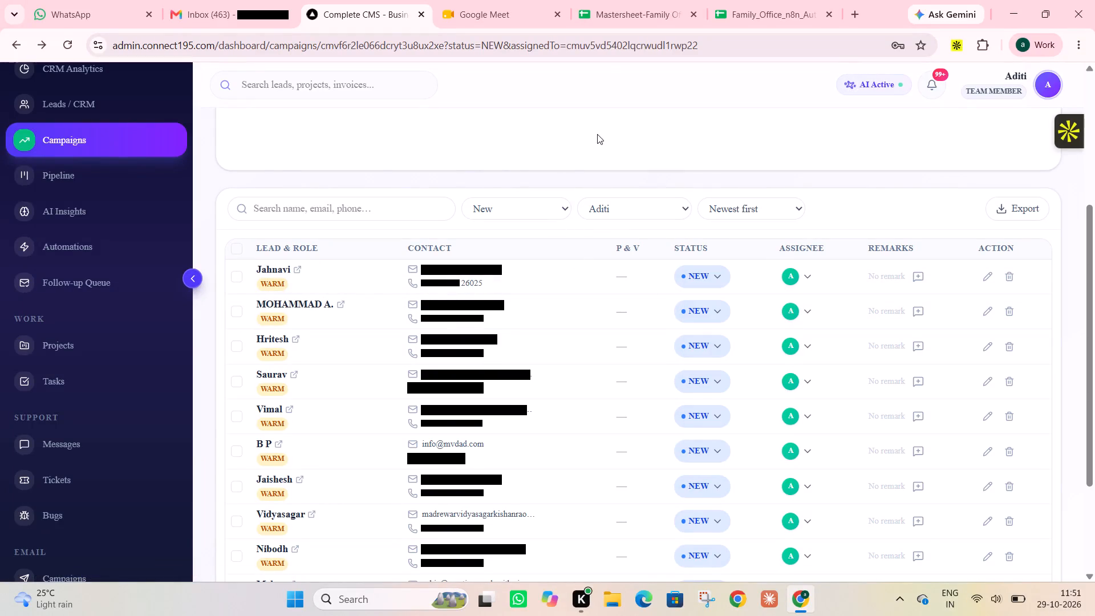
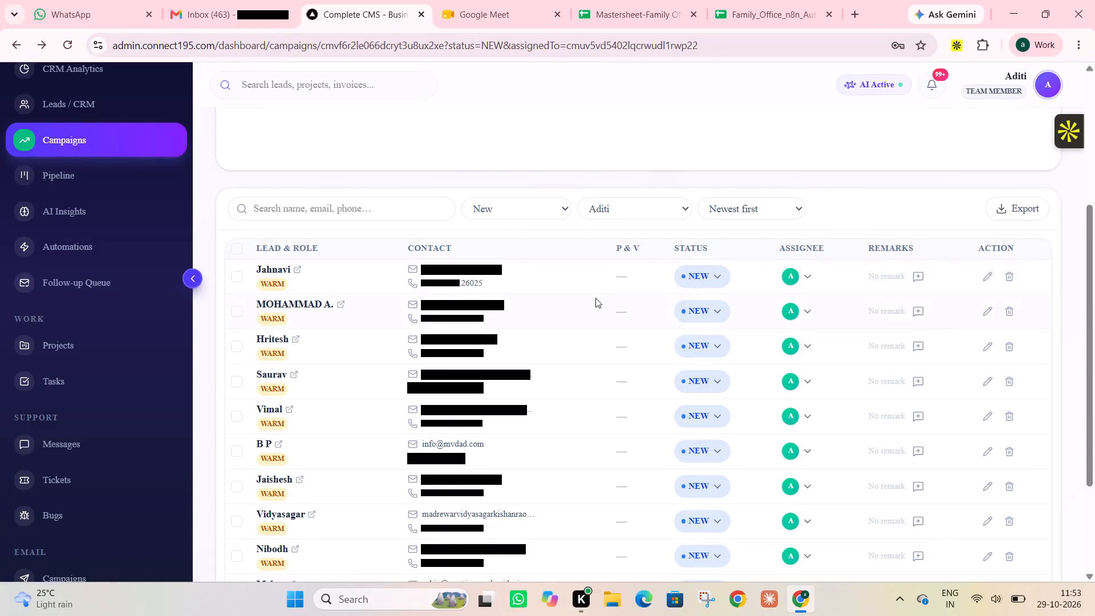
Set the status of the lead Hritesh to Negotiation in the campaign's lead list.
left_click(708, 351)
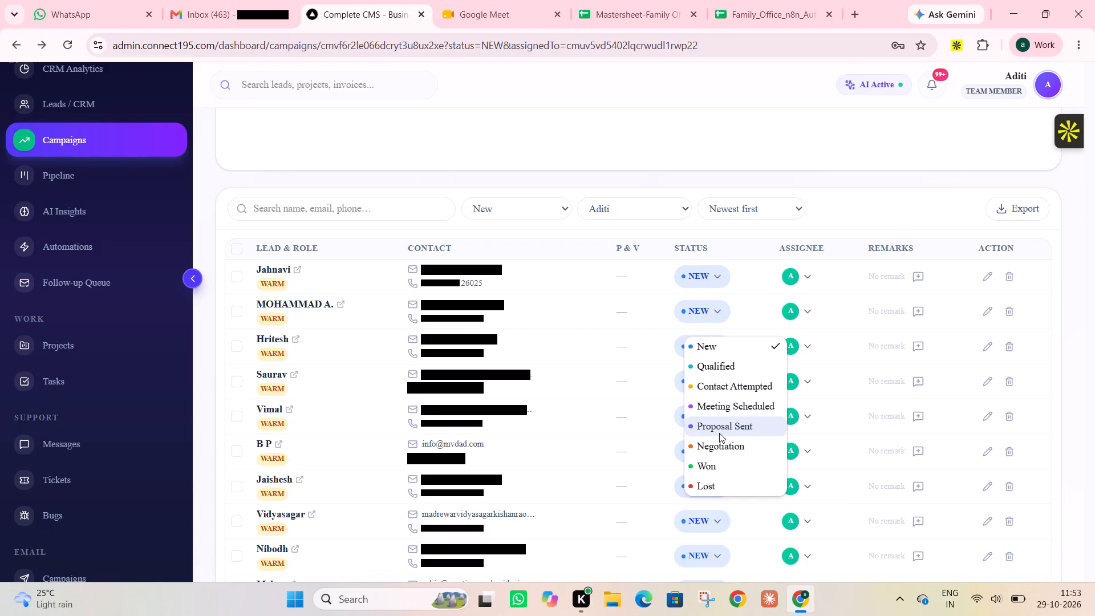
left_click(719, 446)
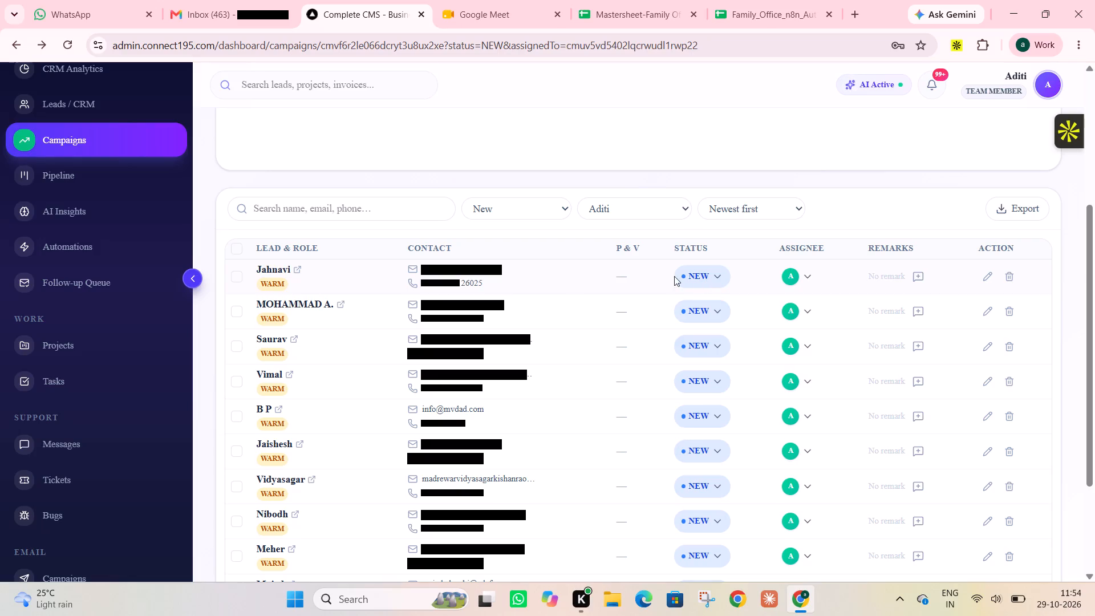
Filter the campaign's leads by Negotiation status and open Hritesh's lead record.
scroll(529, 295, "up", 1)
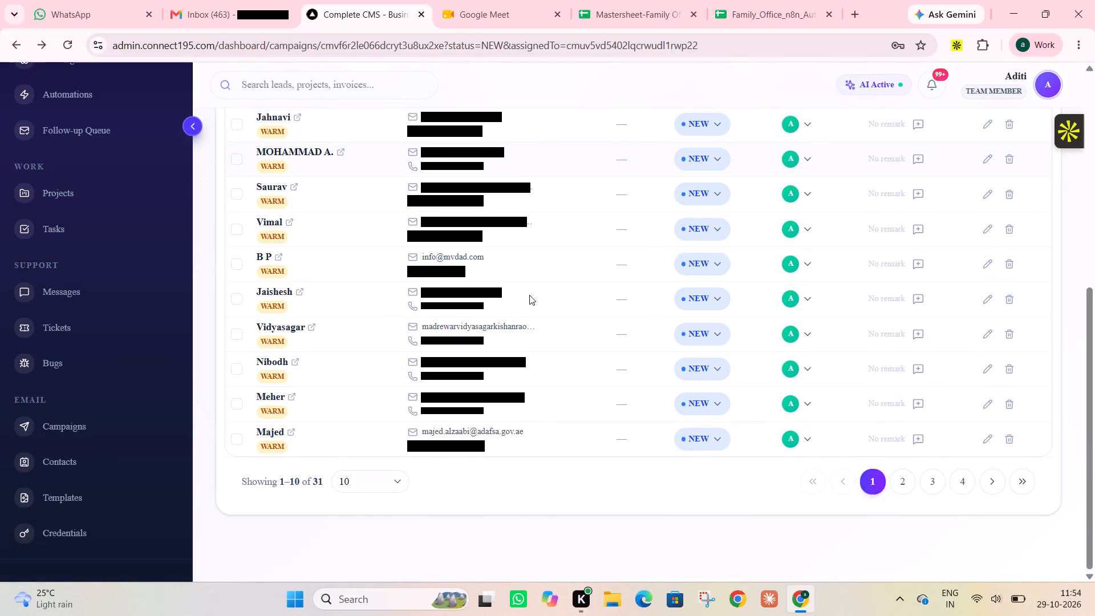
scroll(529, 295, "up", 1)
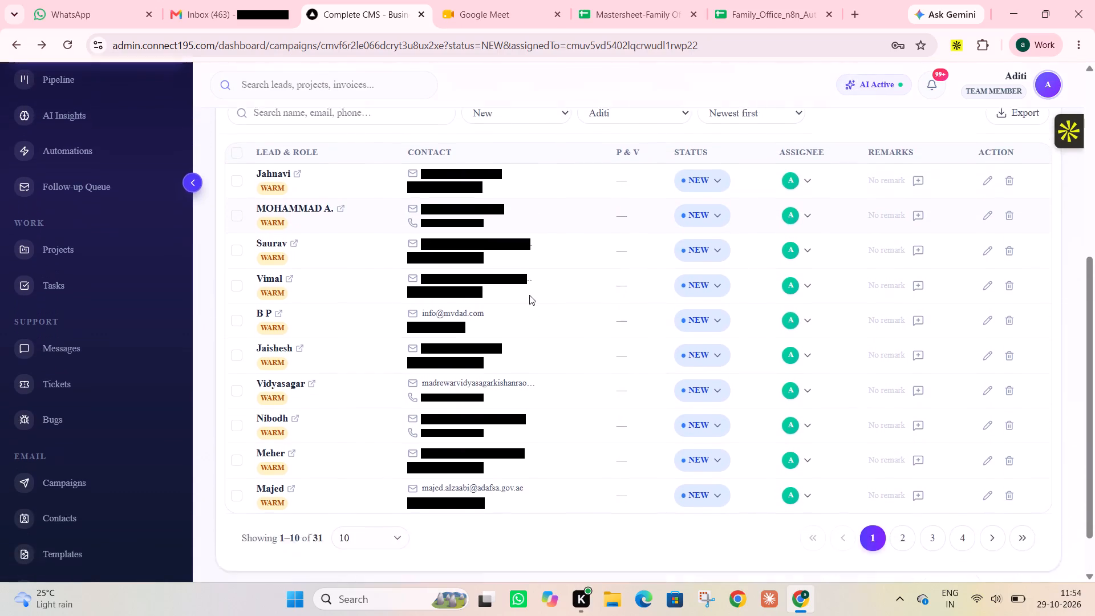
scroll(529, 295, "up", 1)
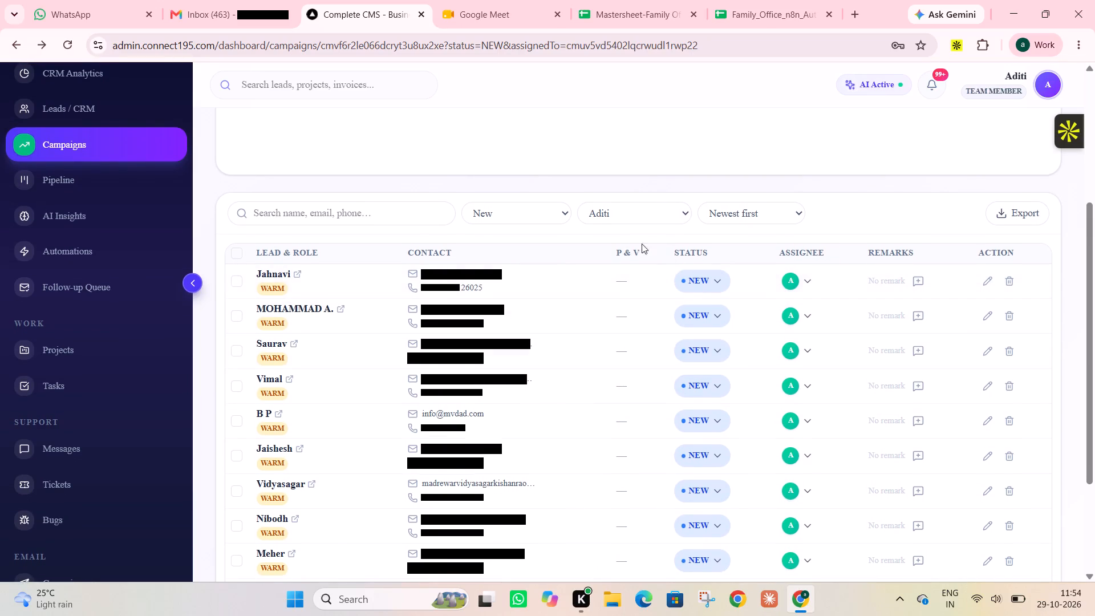
left_click(544, 217)
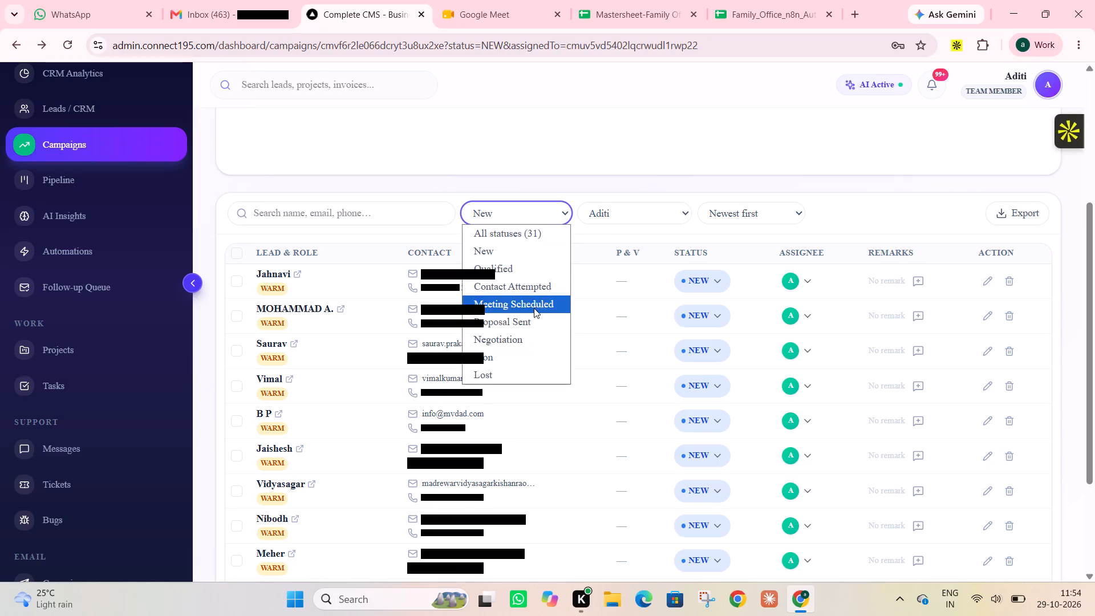
left_click(530, 336)
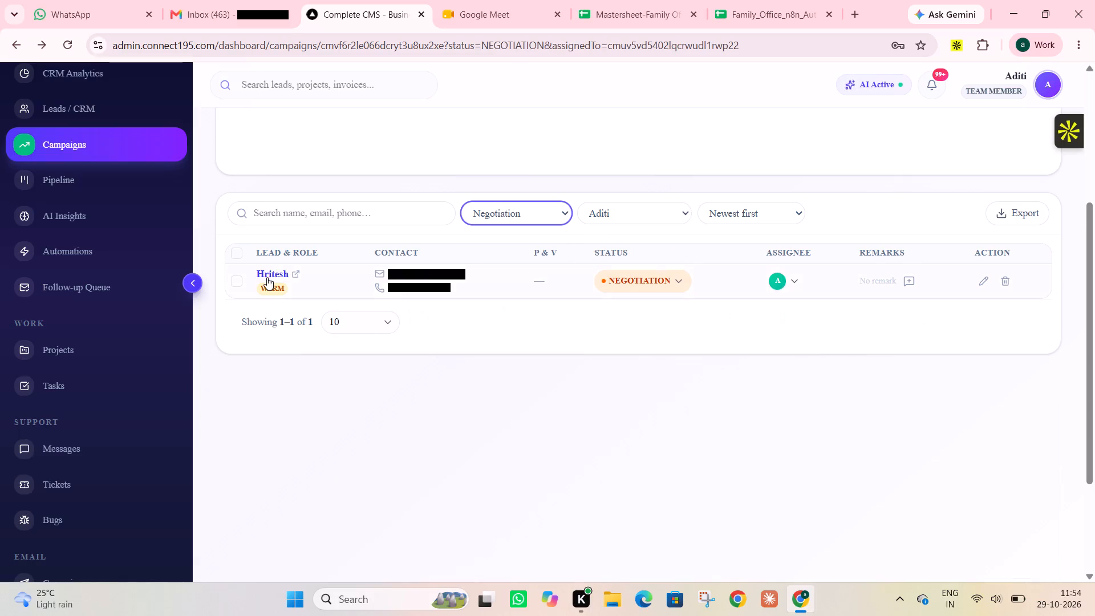
left_click(293, 273)
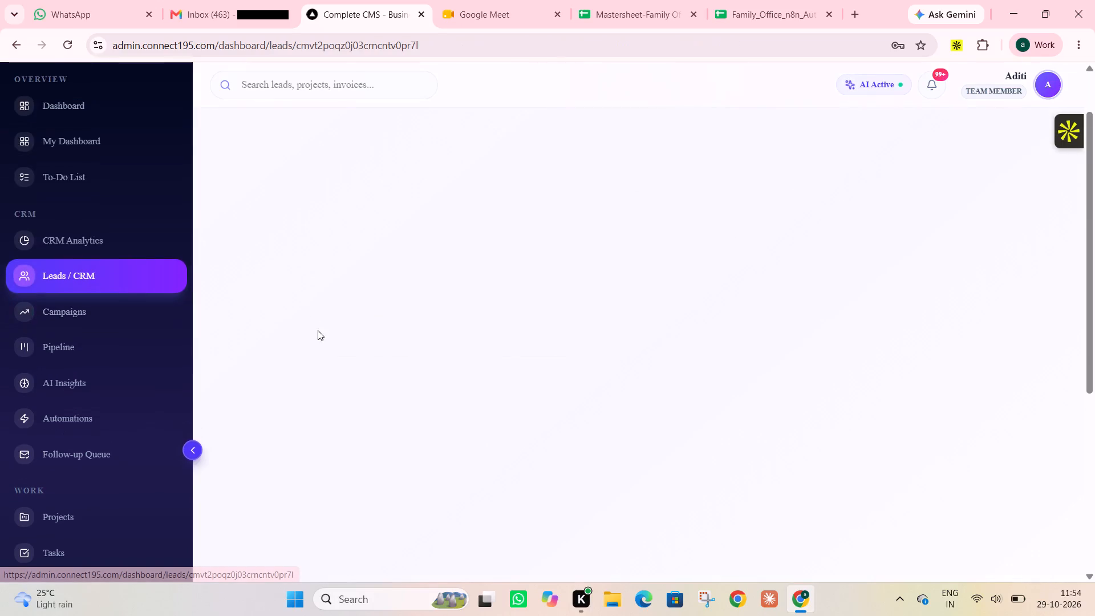
Post the discussion note "Will be outside from 23- 26 and will see who will be joining" on Hritesh's lead record.
scroll(366, 392, "down", 9)
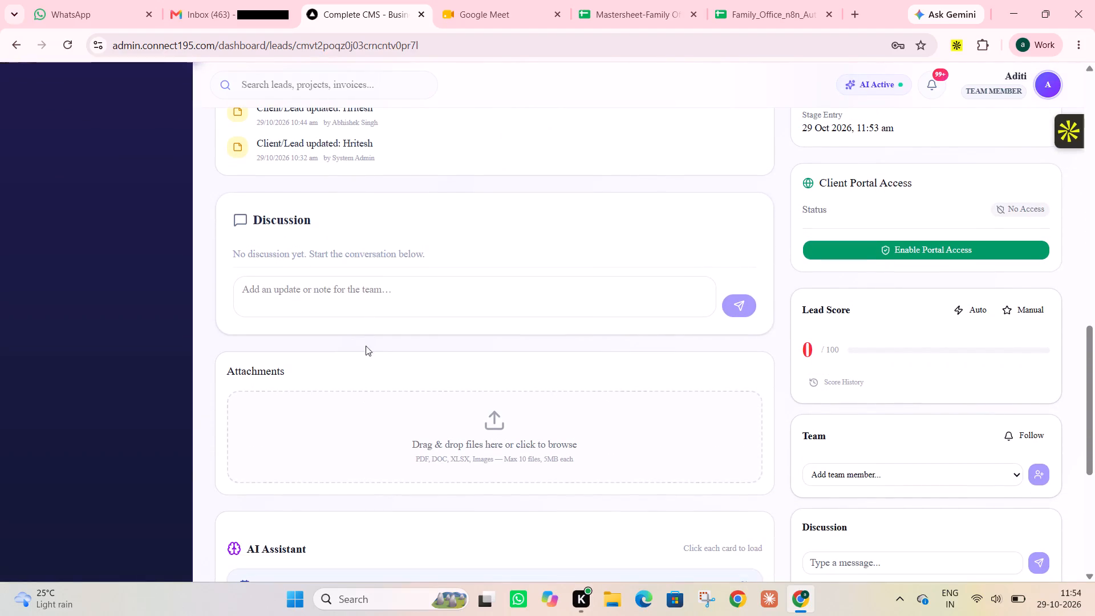
left_click(364, 307)
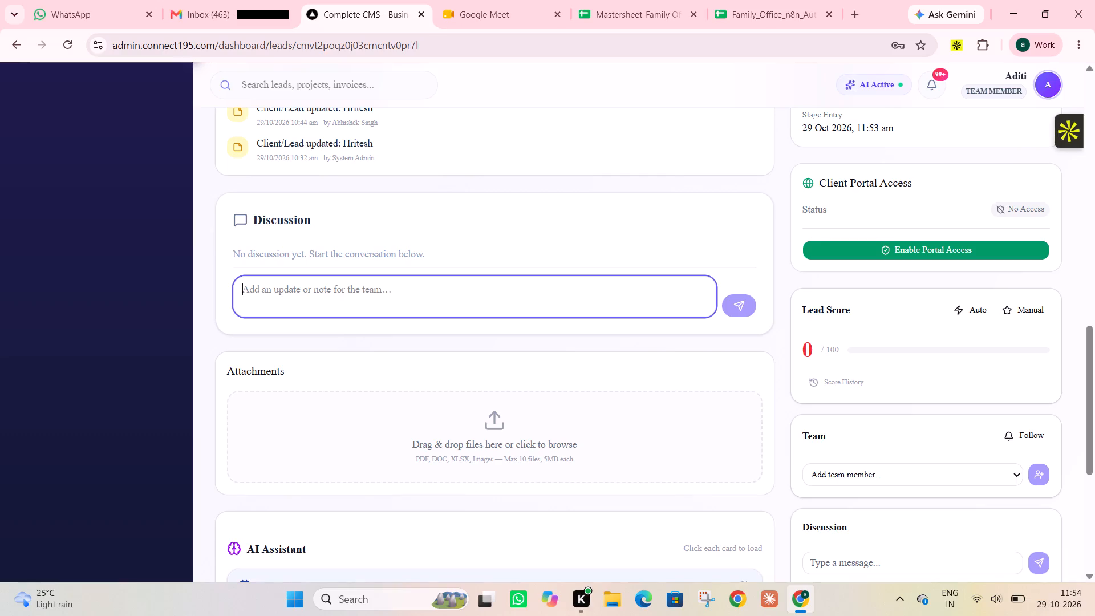
key("shift+w")
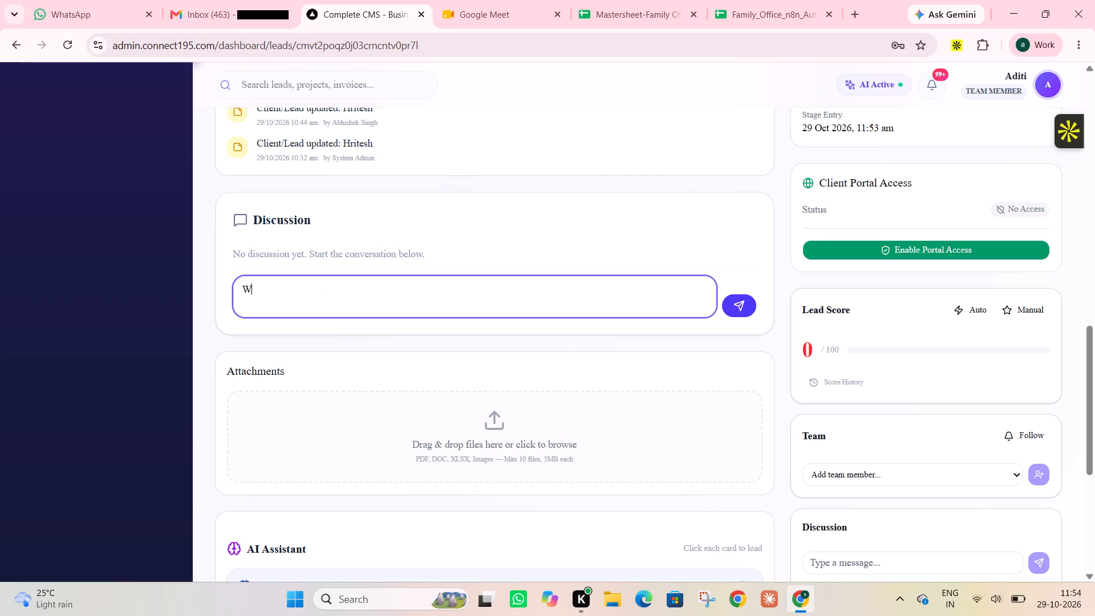
type("ill")
key("space")
type("be ou")
type("side from 23")
key("space")
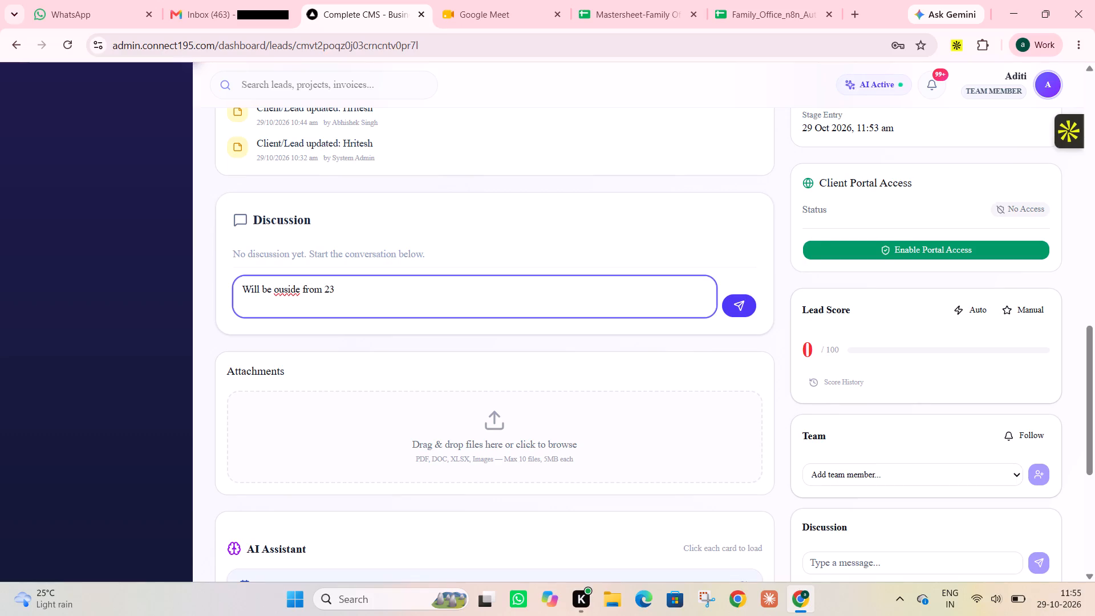
key("BackSpace")
type("- 26")
key("space")
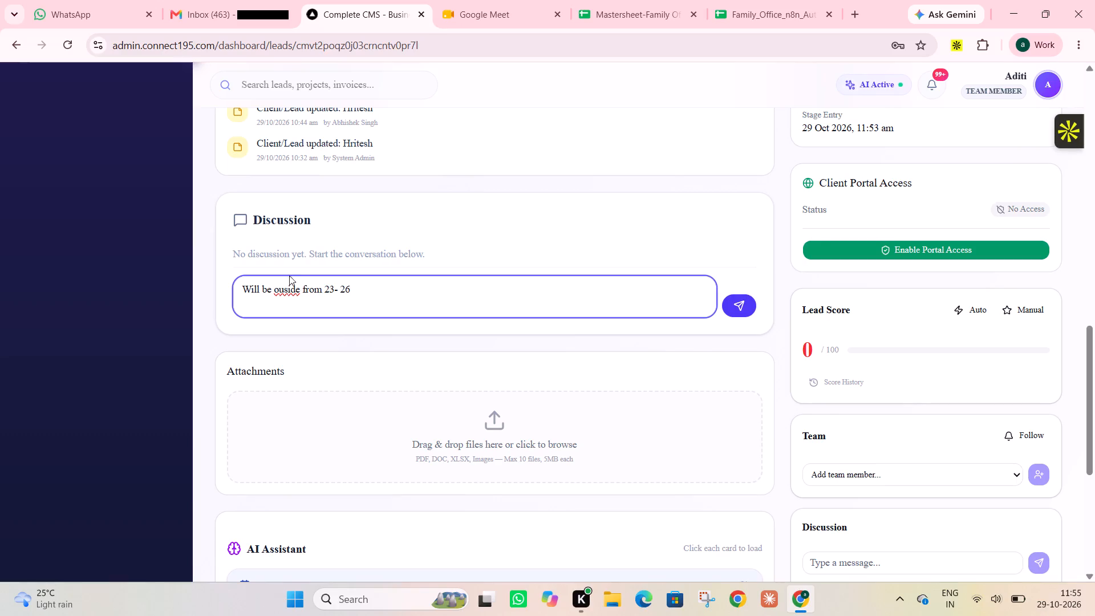
left_click(285, 288)
key("t")
left_click(379, 285)
type("and will see")
key("space")
type("who willl bw")
key("BackSpace")
type("e")
key("space")
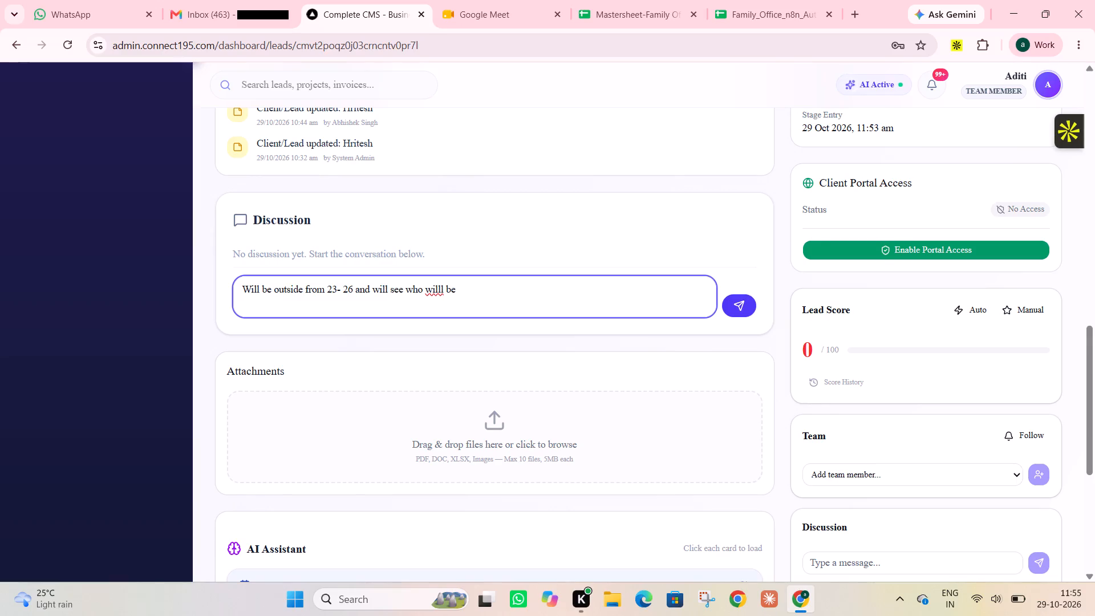
left_click(439, 291)
key("BackSpace")
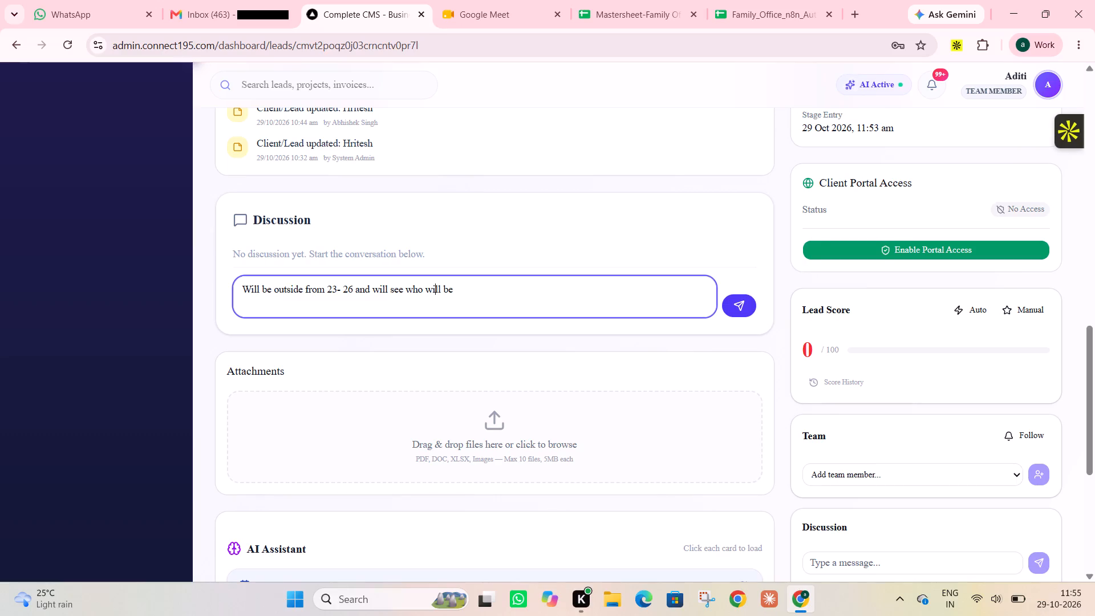
left_click(468, 287)
type("joining'")
key("BackSpace")
left_click(741, 303)
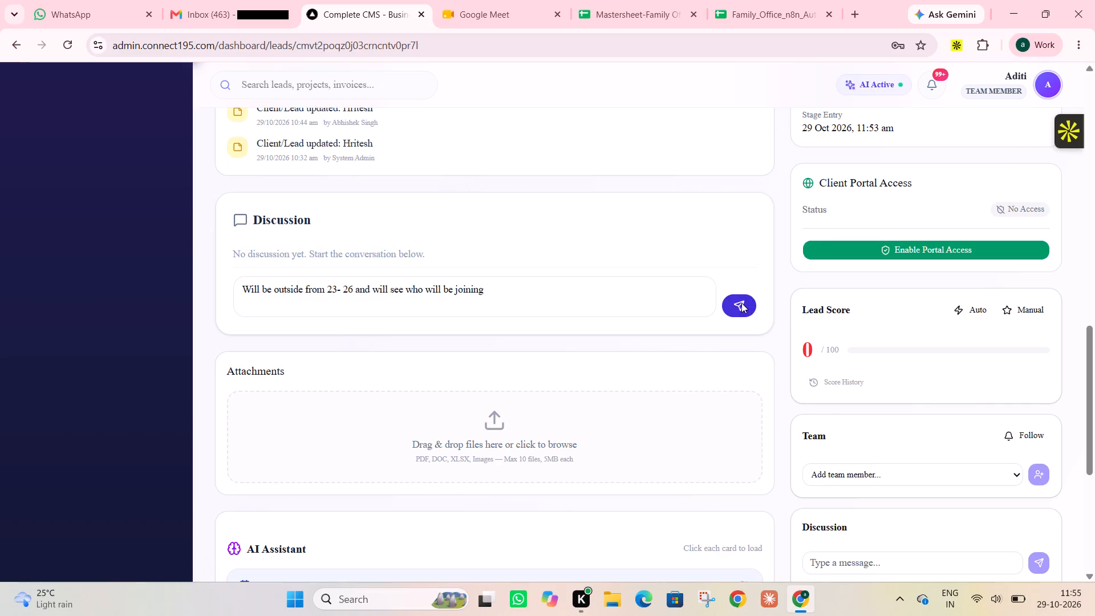
Return to the campaign's lead list and filter it by New status.
scroll(533, 263, "up", 6)
scroll(266, 172, "up", 2)
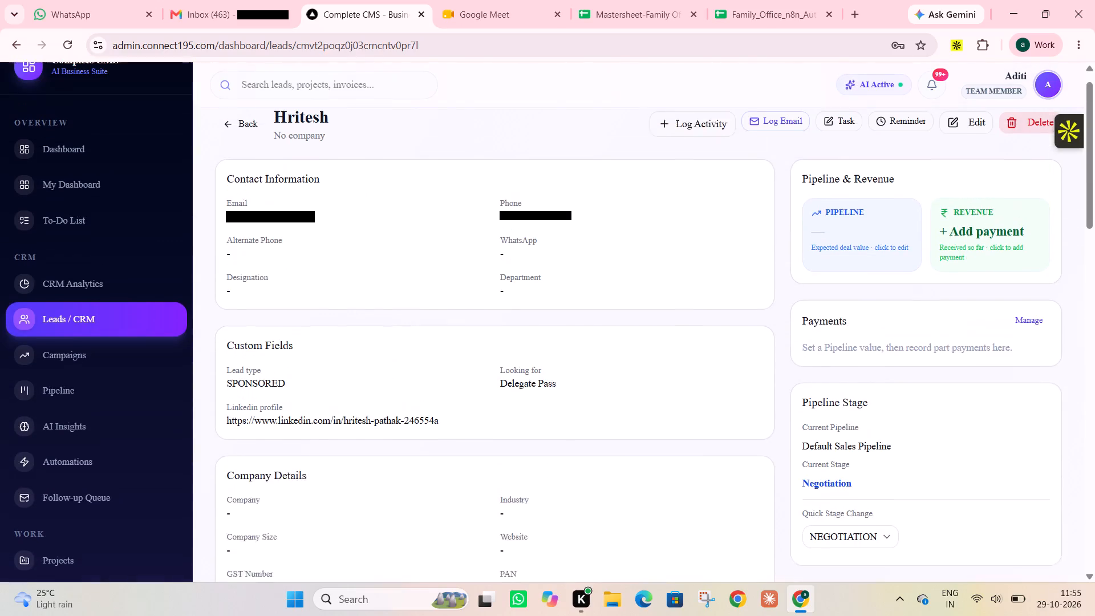
left_click(228, 139)
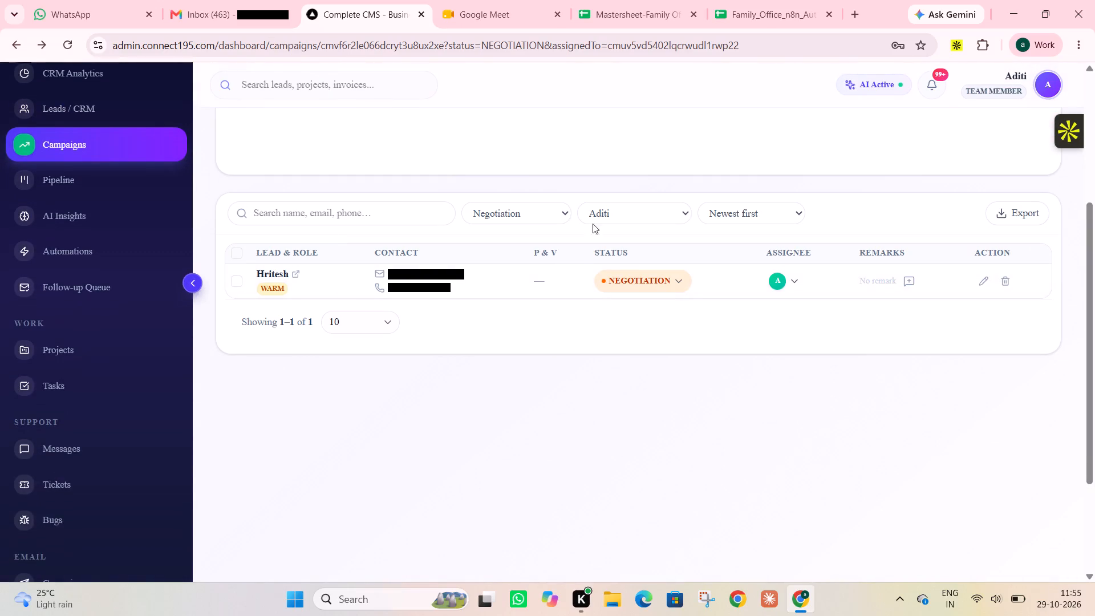
left_click(600, 207)
left_click(509, 215)
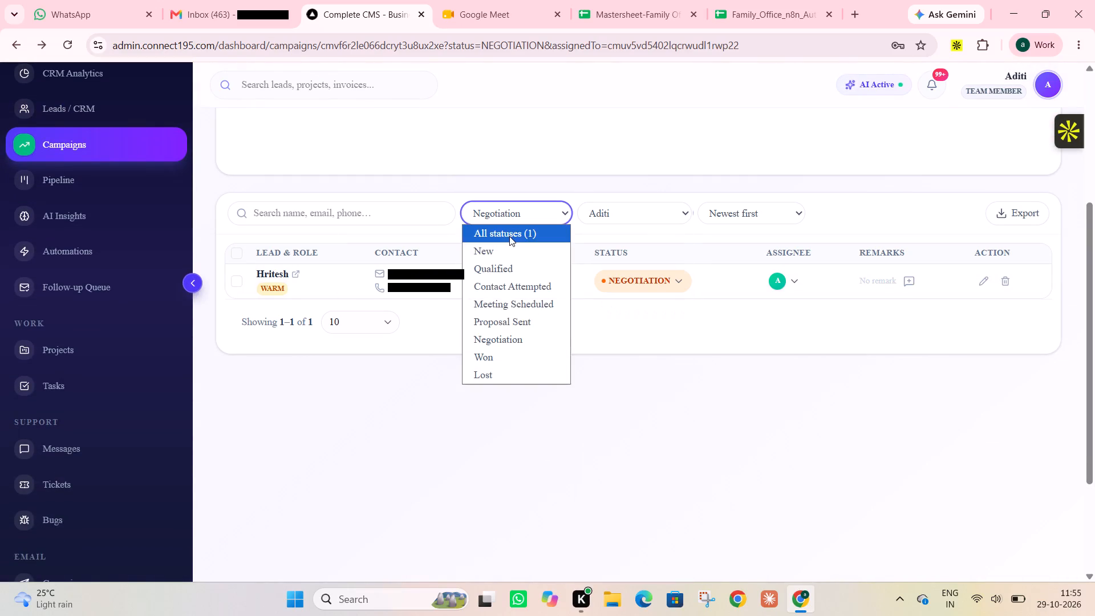
left_click(509, 251)
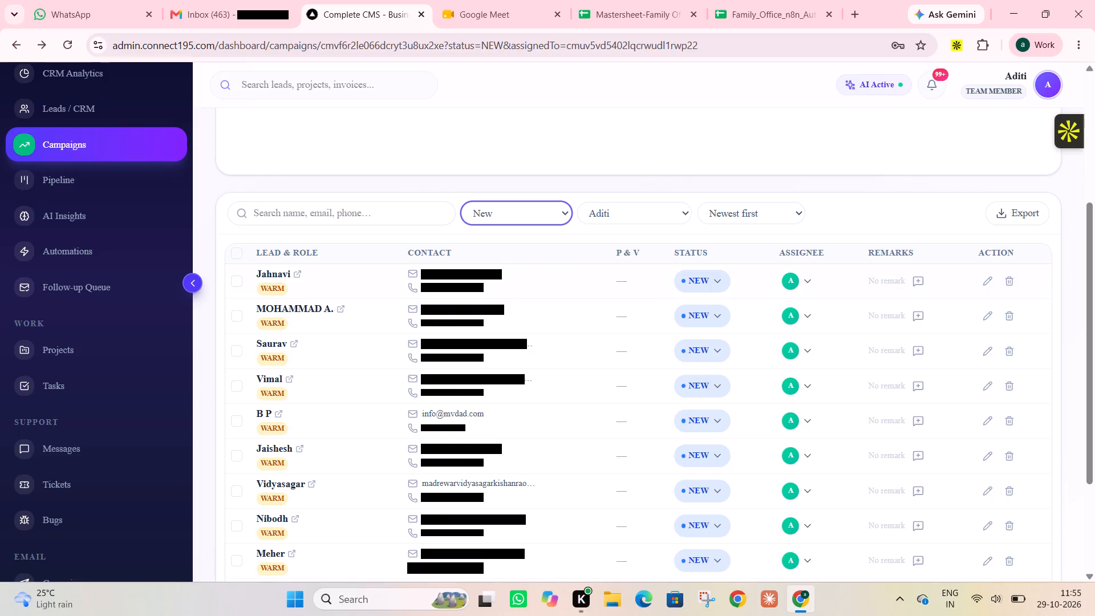
scroll(480, 377, "down", 1)
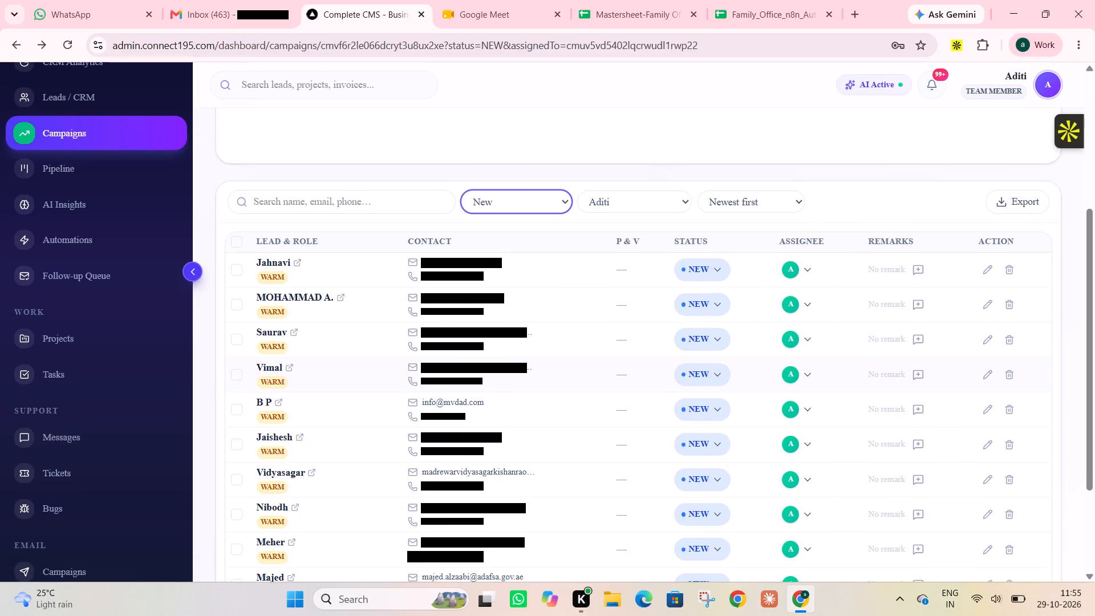
scroll(480, 377, "down", 1)
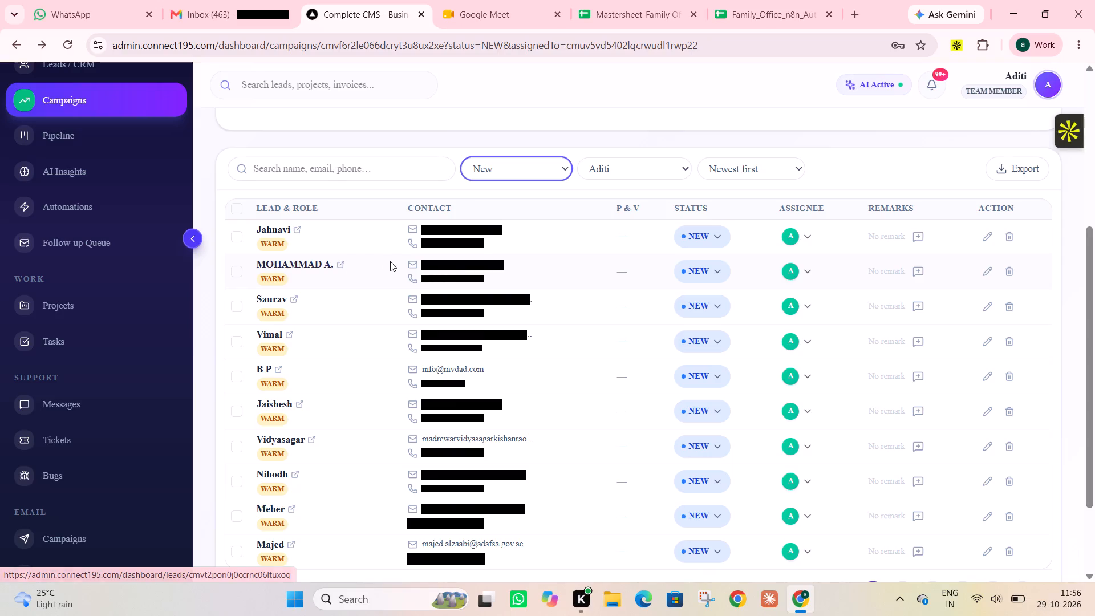
left_click(328, 267)
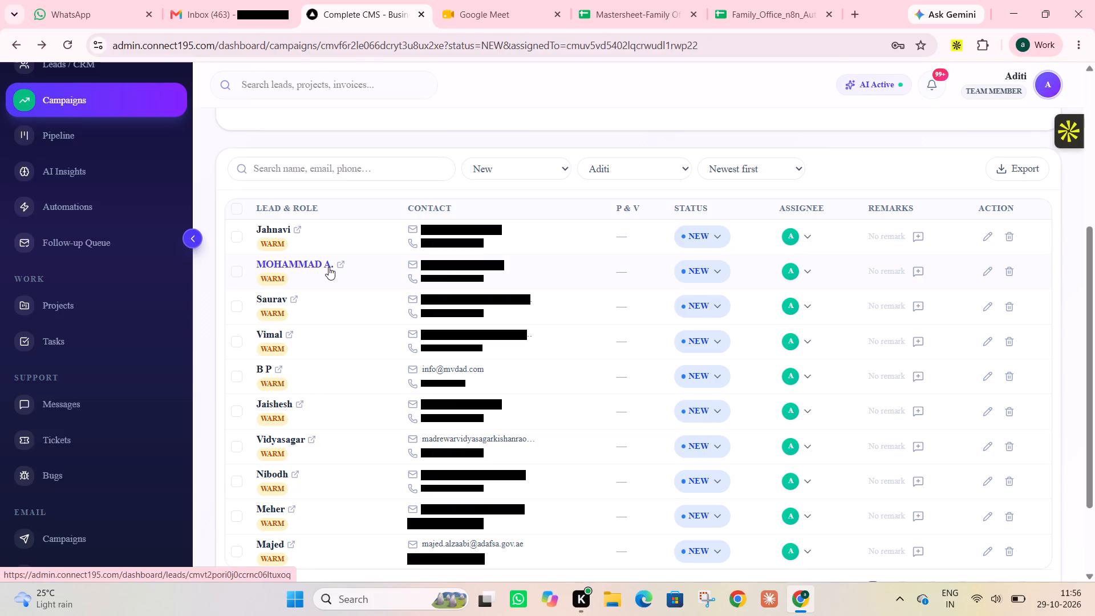
scroll(327, 363, "down", 1)
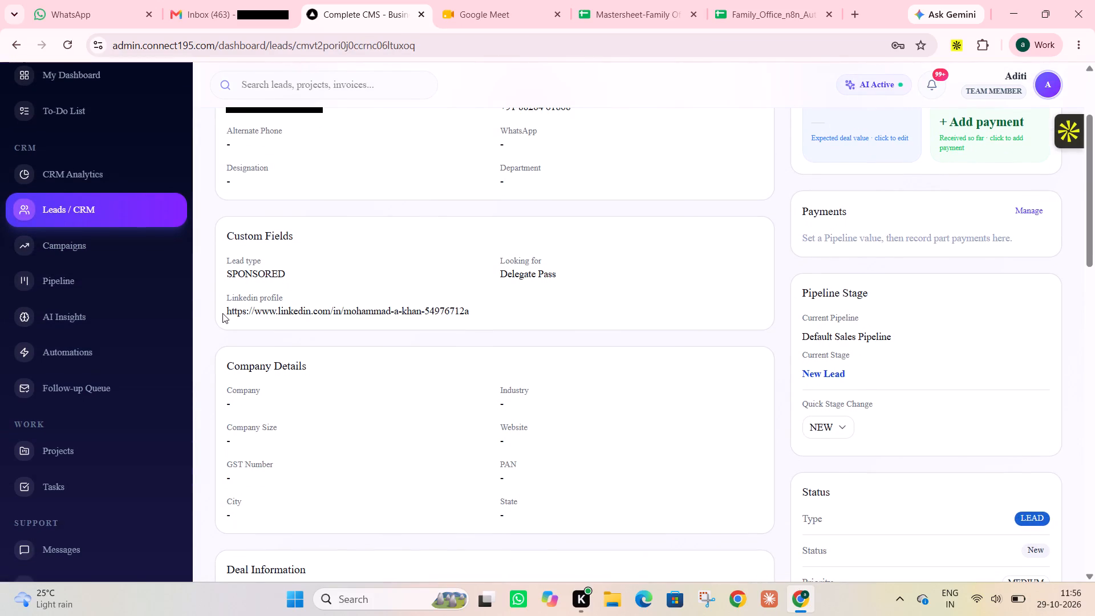
left_click_drag(224, 312, 482, 319)
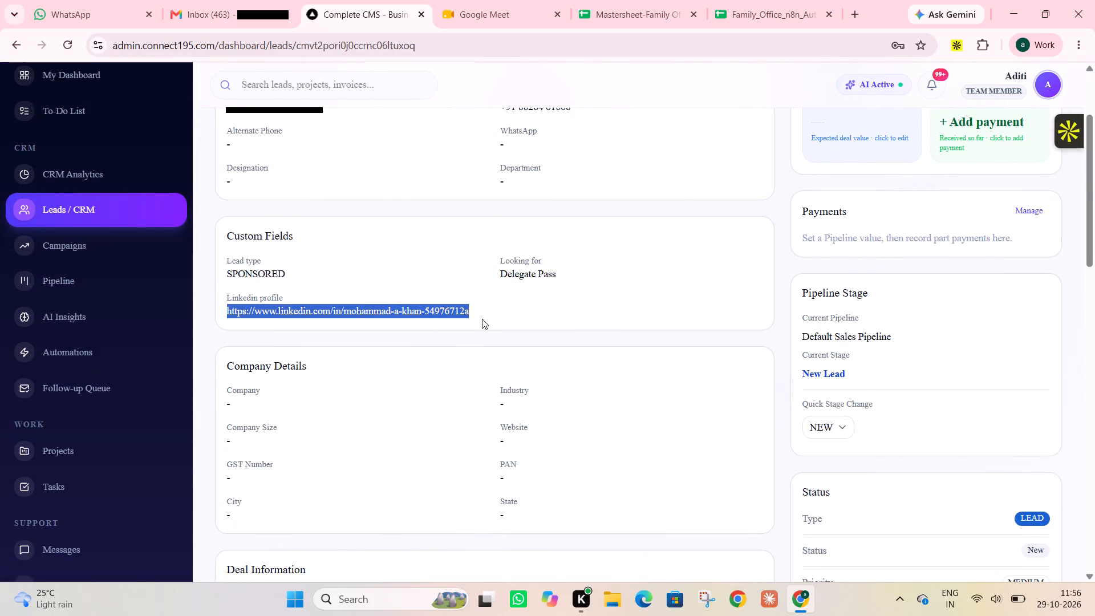
key("ctrl+c")
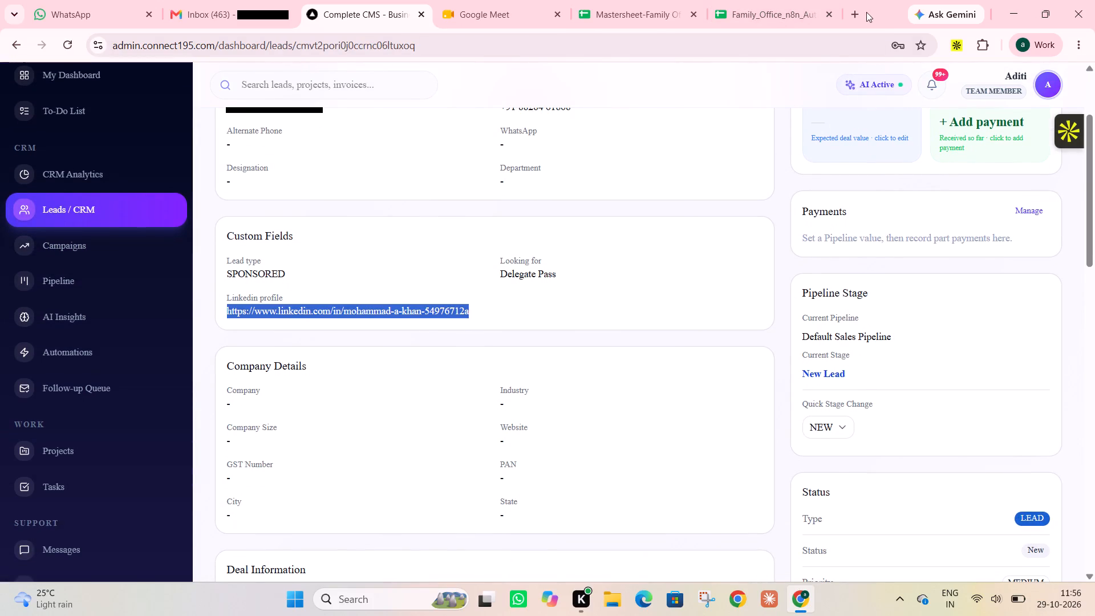
left_click(858, 12)
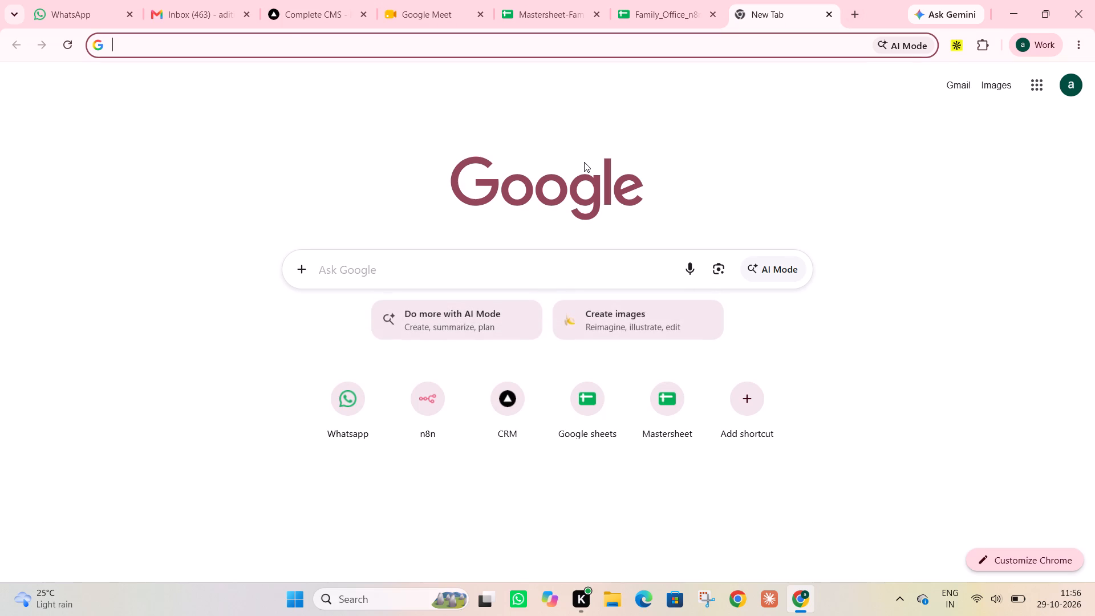
key("ctrl+v")
key("Return")
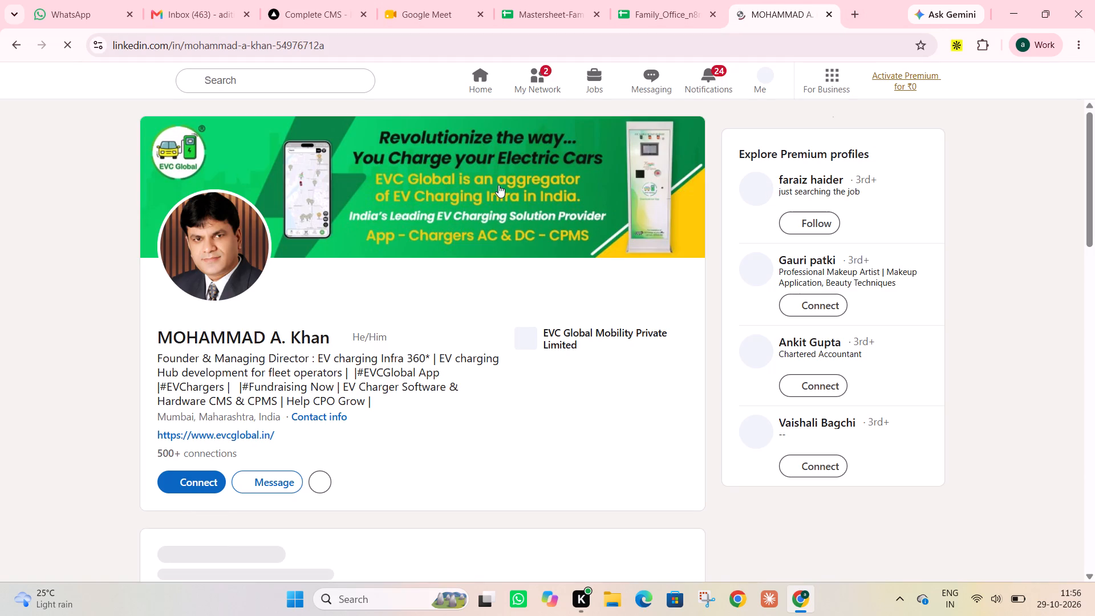
scroll(509, 216, "down", 1)
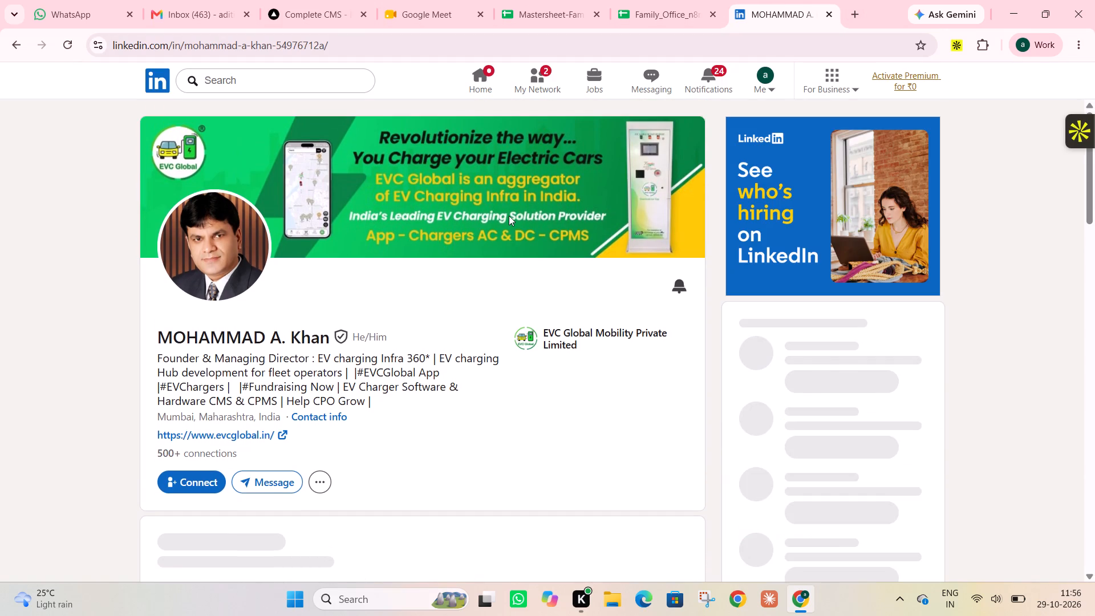
scroll(509, 216, "down", 1)
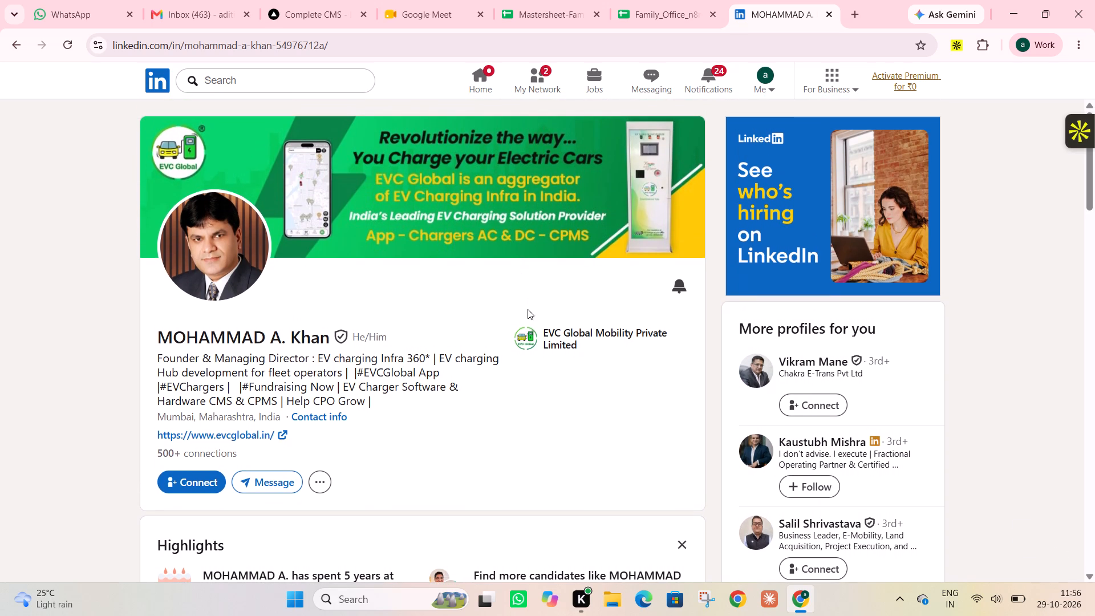
scroll(524, 321, "down", 1)
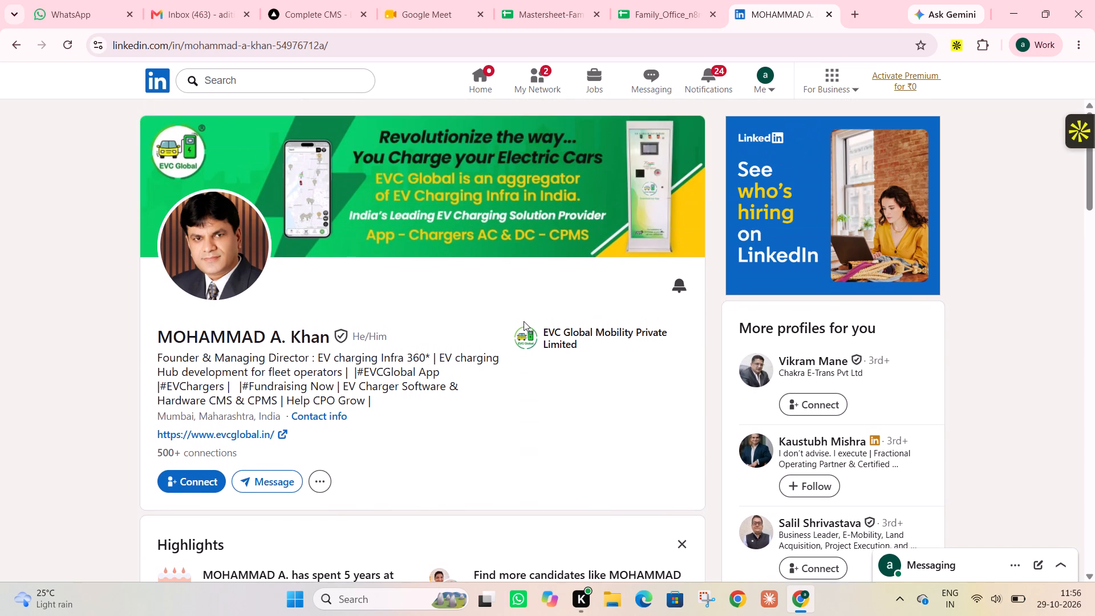
scroll(524, 321, "down", 5)
scroll(524, 321, "up", 1)
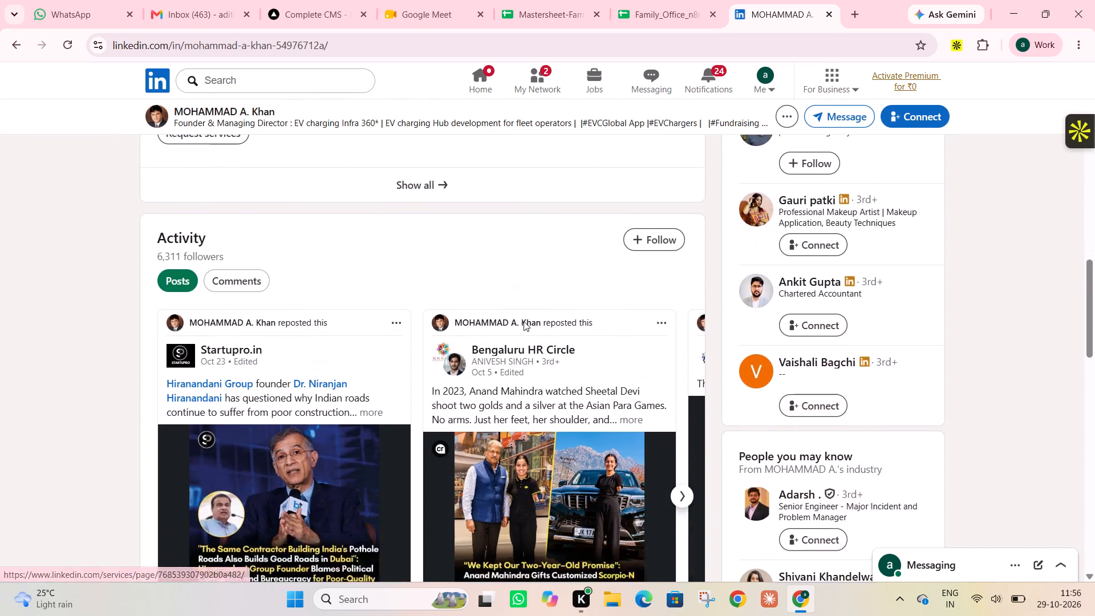
scroll(524, 321, "up", 1)
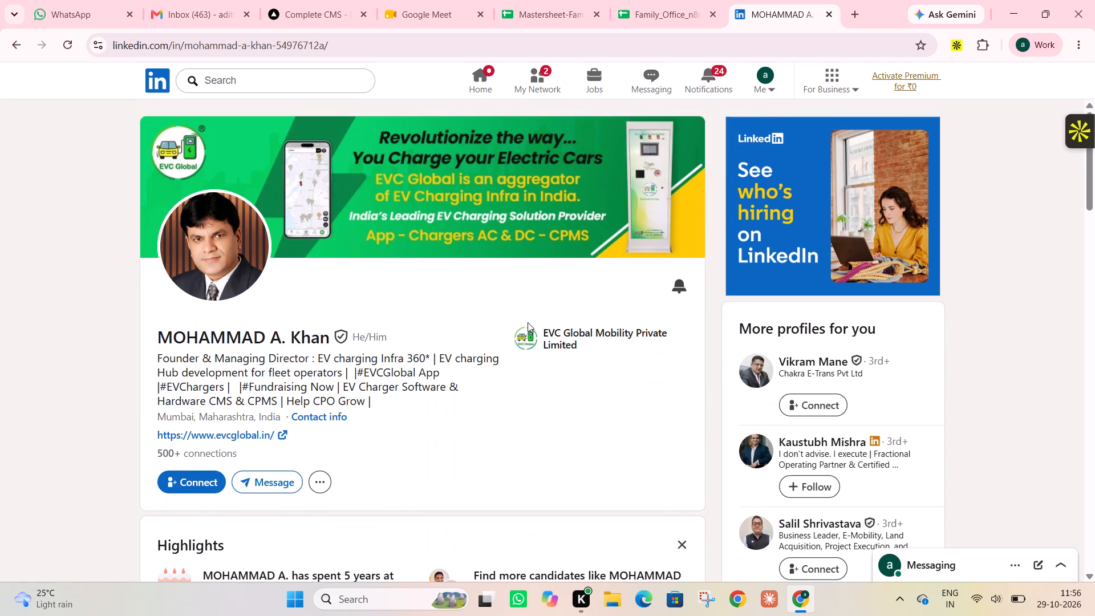
left_click_drag(540, 324, 581, 358)
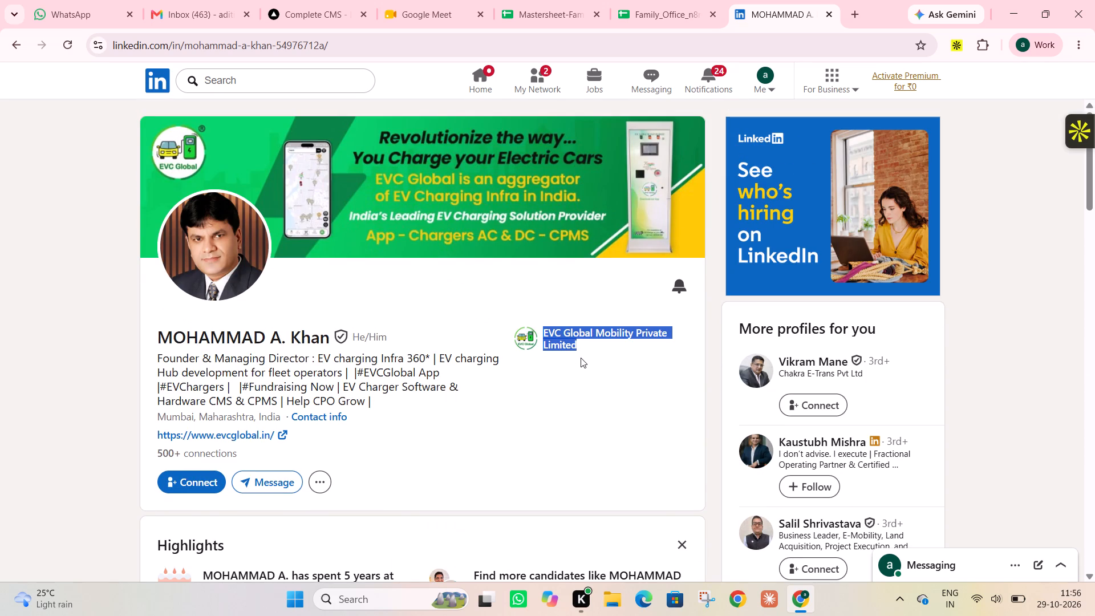
left_click_drag(581, 358, 581, 356)
key("ctrl+c")
left_click(855, 14)
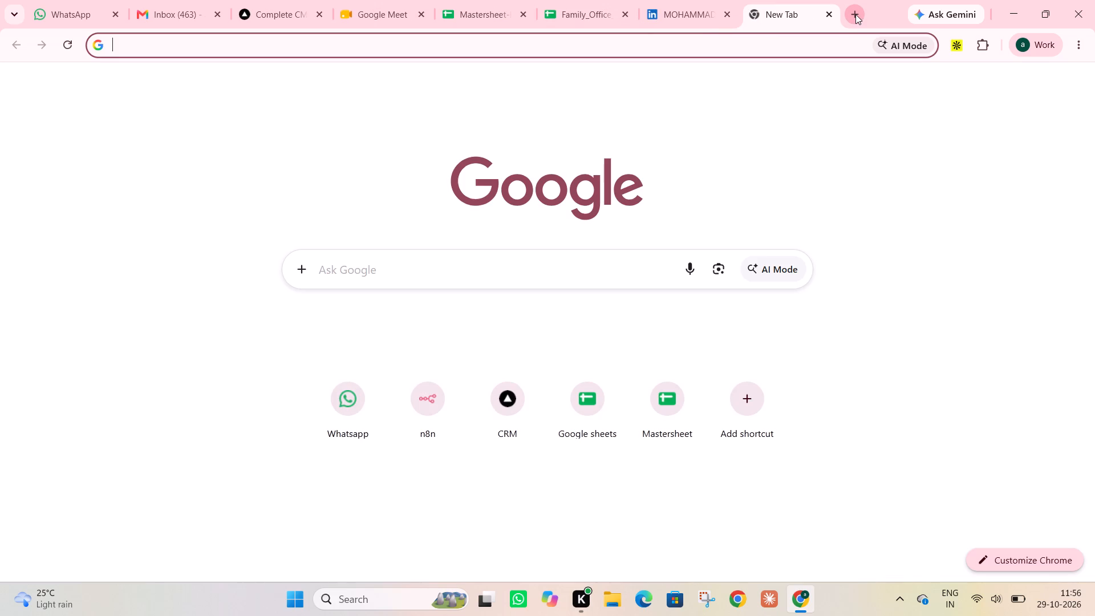
key("ctrl+v")
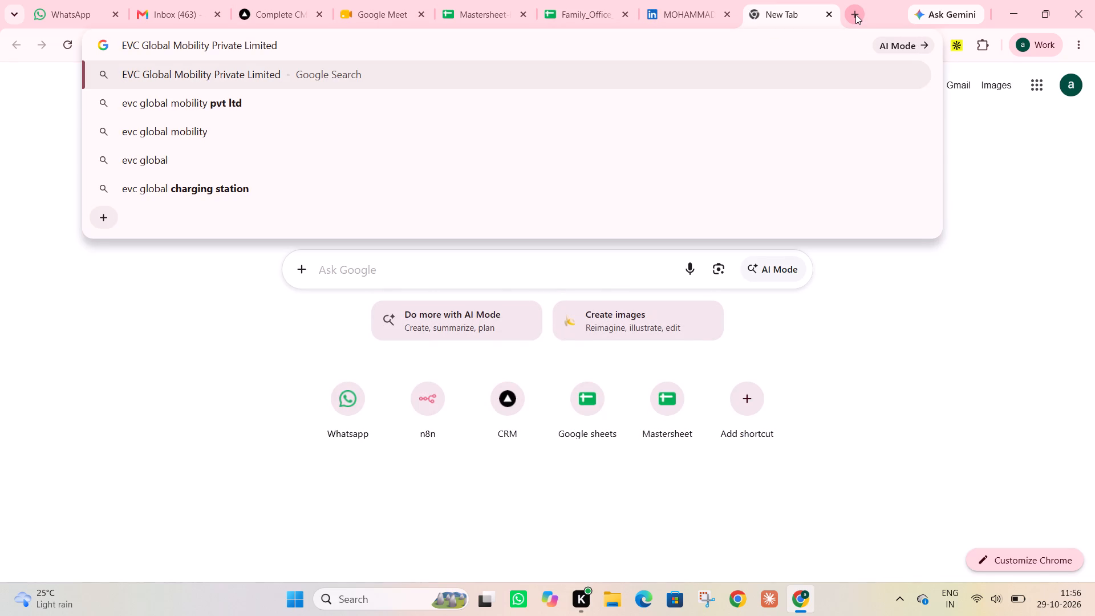
key("Return")
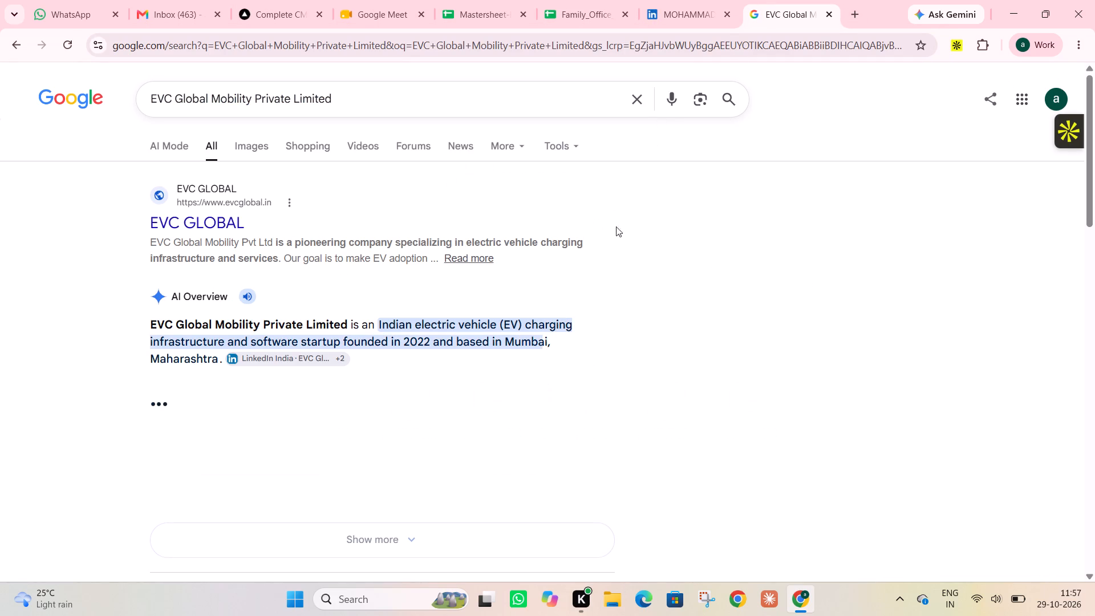
scroll(492, 290, "down", 1)
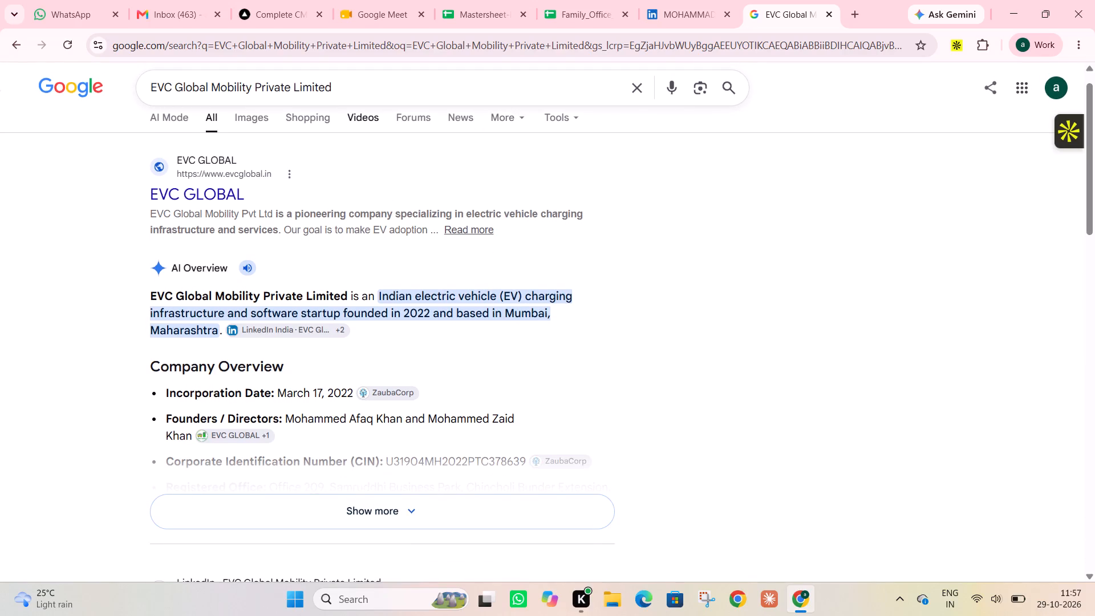
left_click(277, 4)
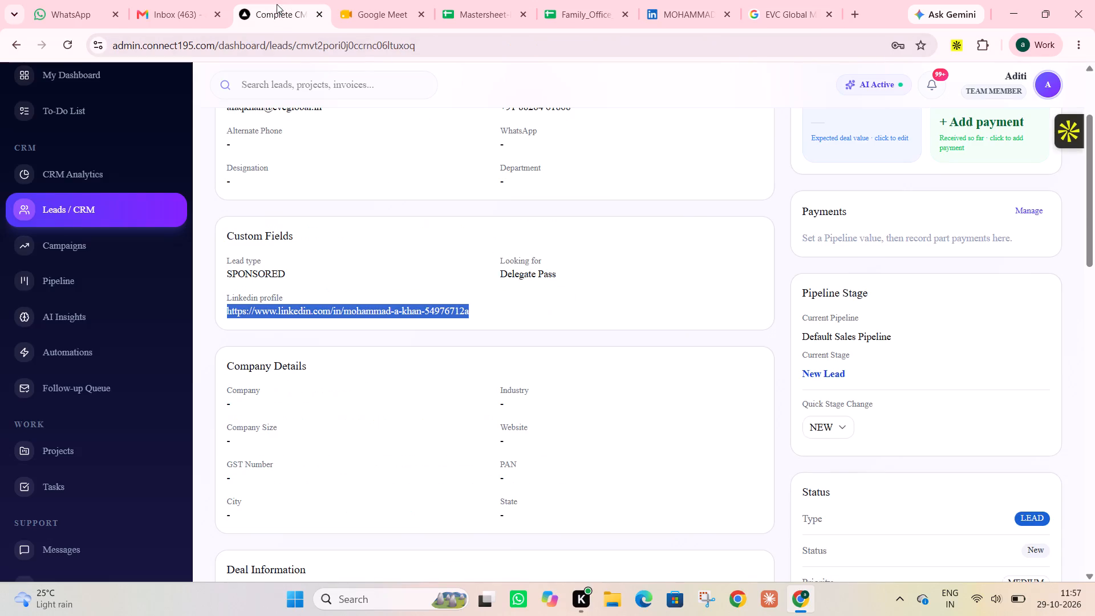
scroll(415, 277, "up", 4)
scroll(415, 277, "down", 2)
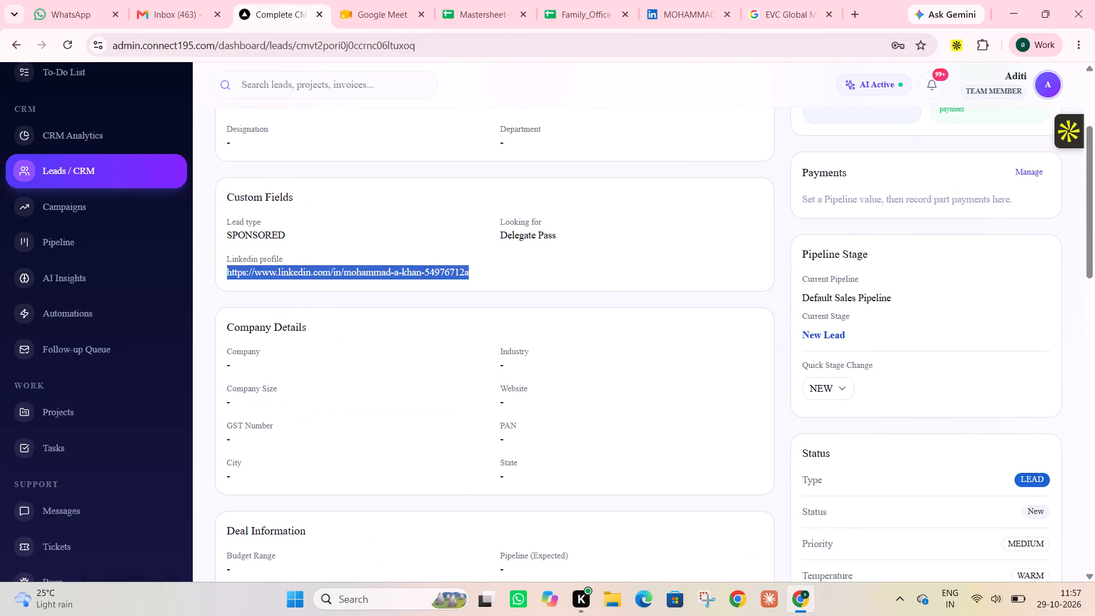
scroll(415, 277, "down", 3)
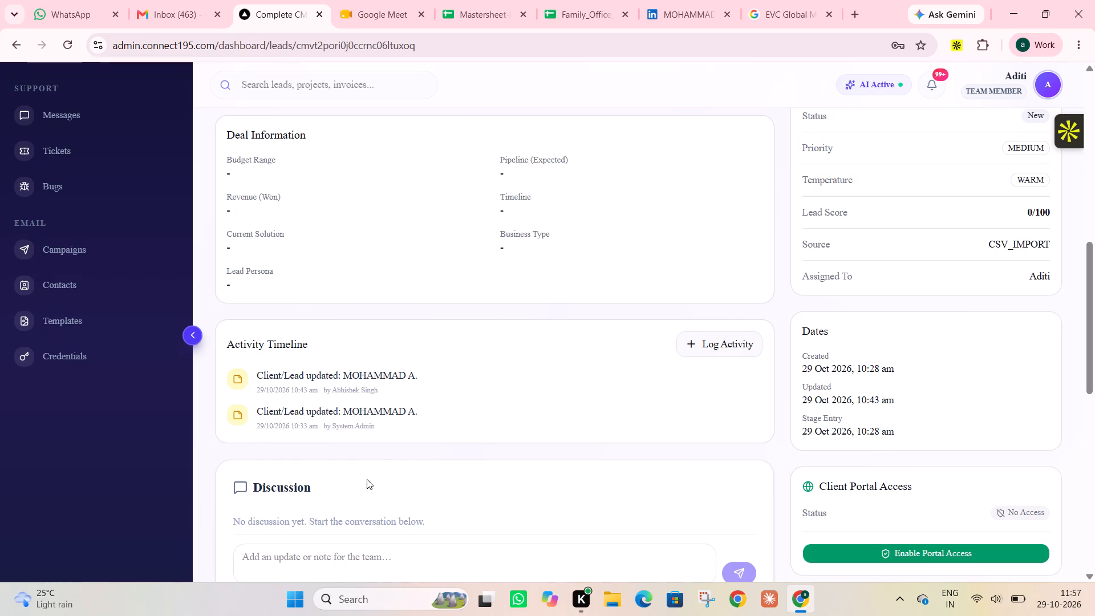
left_click(362, 559)
type("3pm")
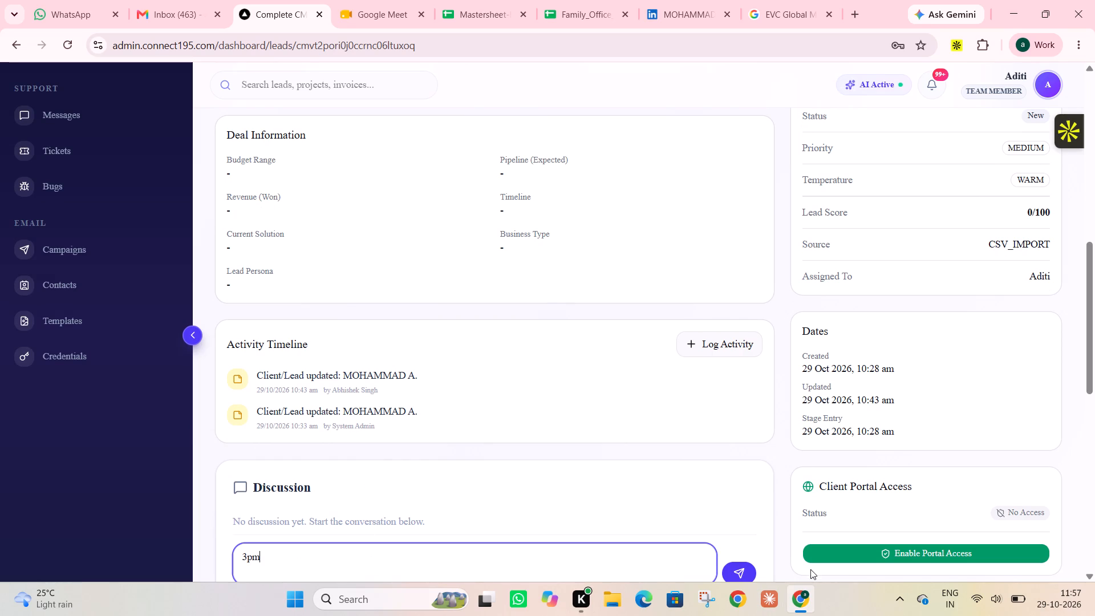
left_click(739, 572)
scroll(570, 387, "up", 3)
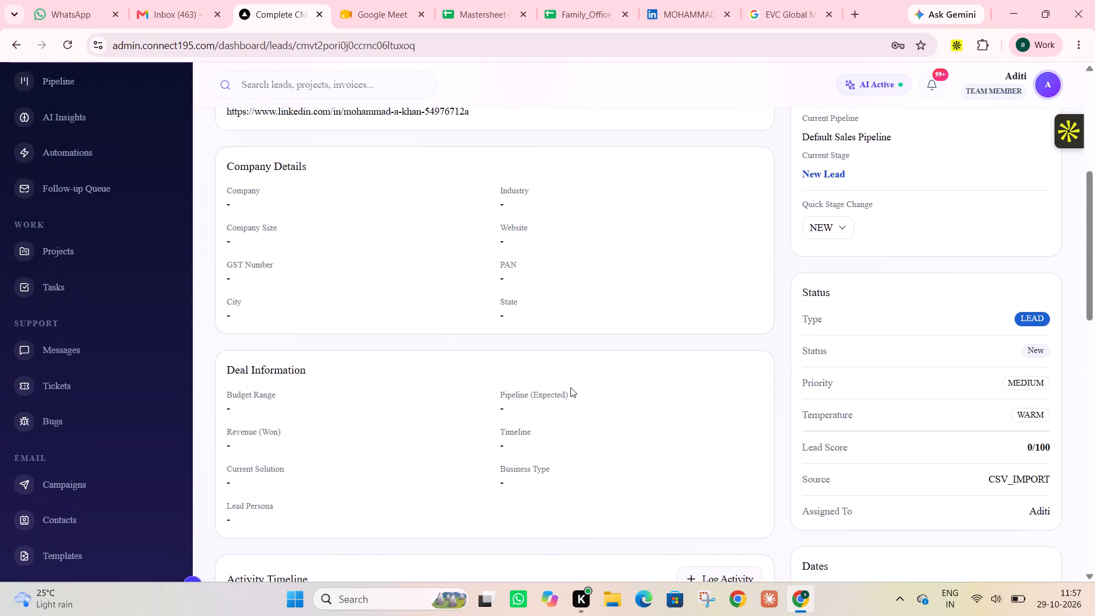
scroll(570, 387, "up", 1)
left_click(826, 287)
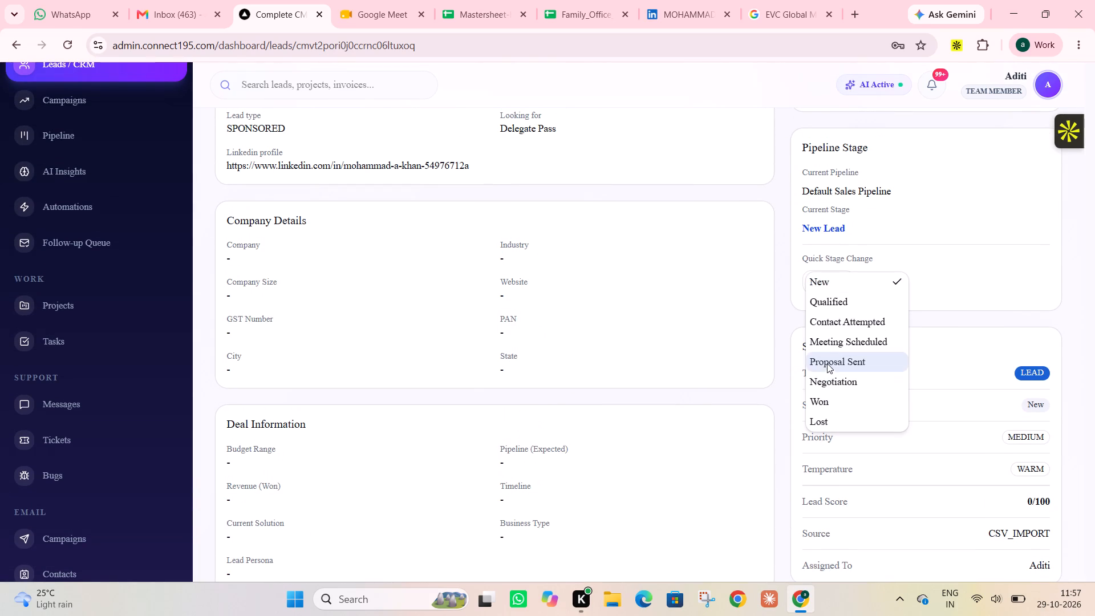
left_click(826, 363)
scroll(386, 193, "up", 5)
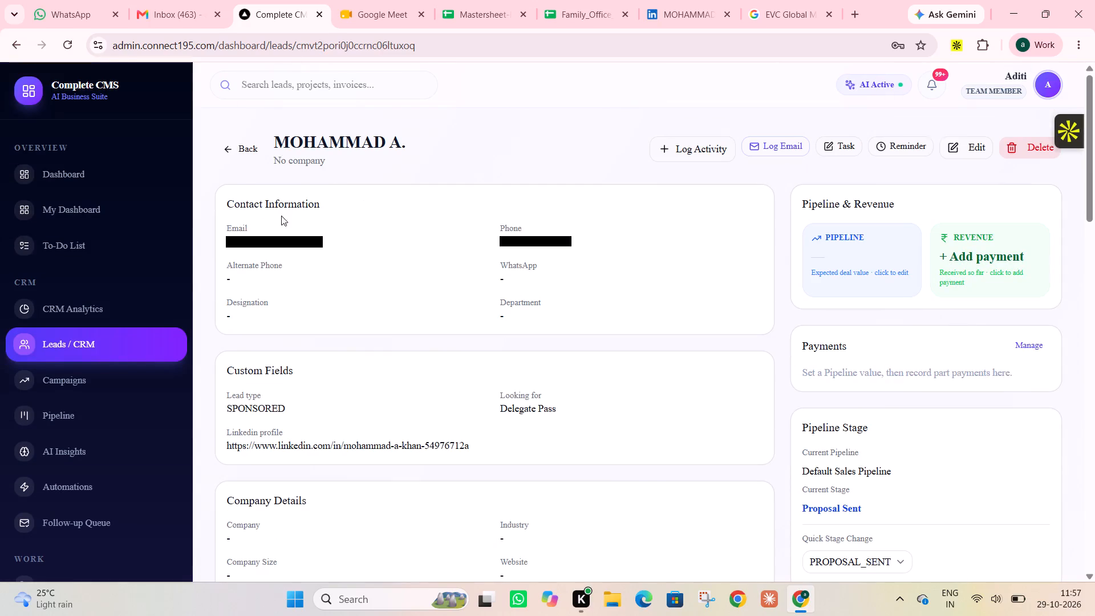
left_click(226, 153)
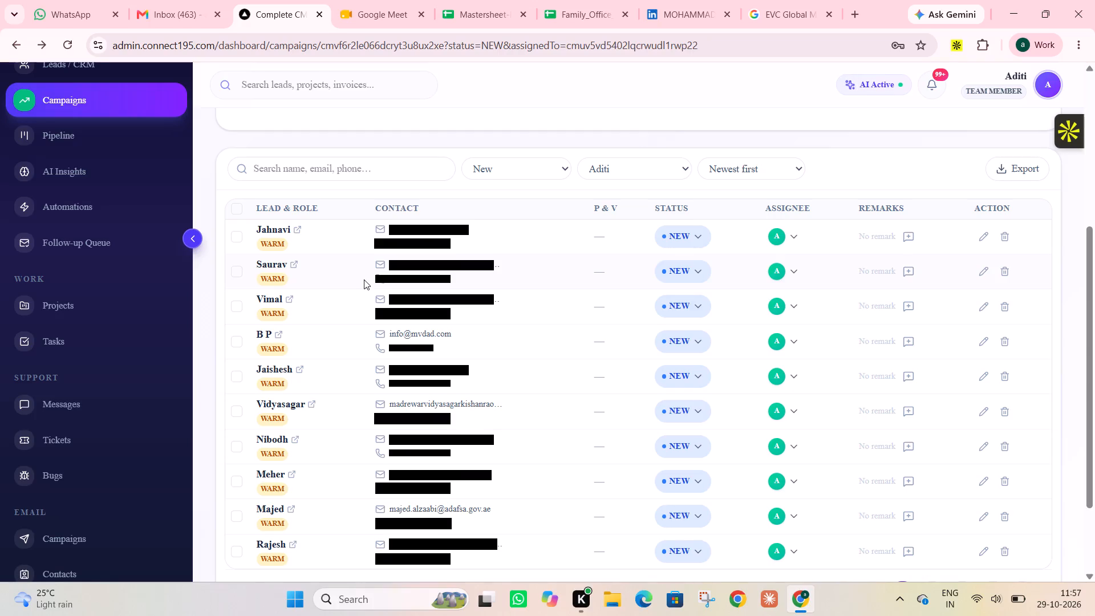
scroll(429, 287, "down", 1)
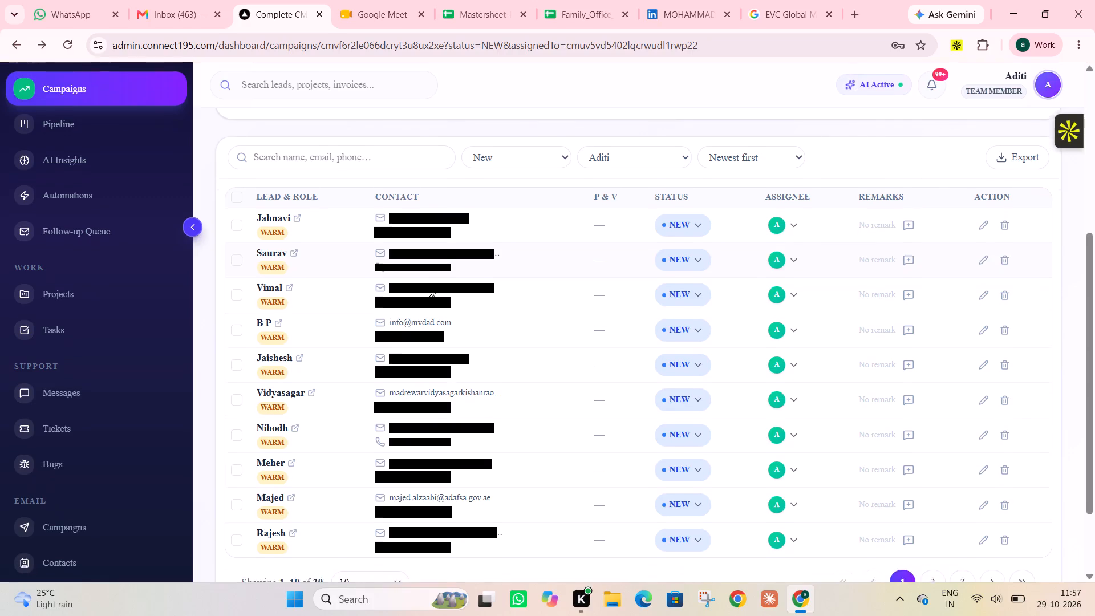
scroll(429, 287, "down", 2)
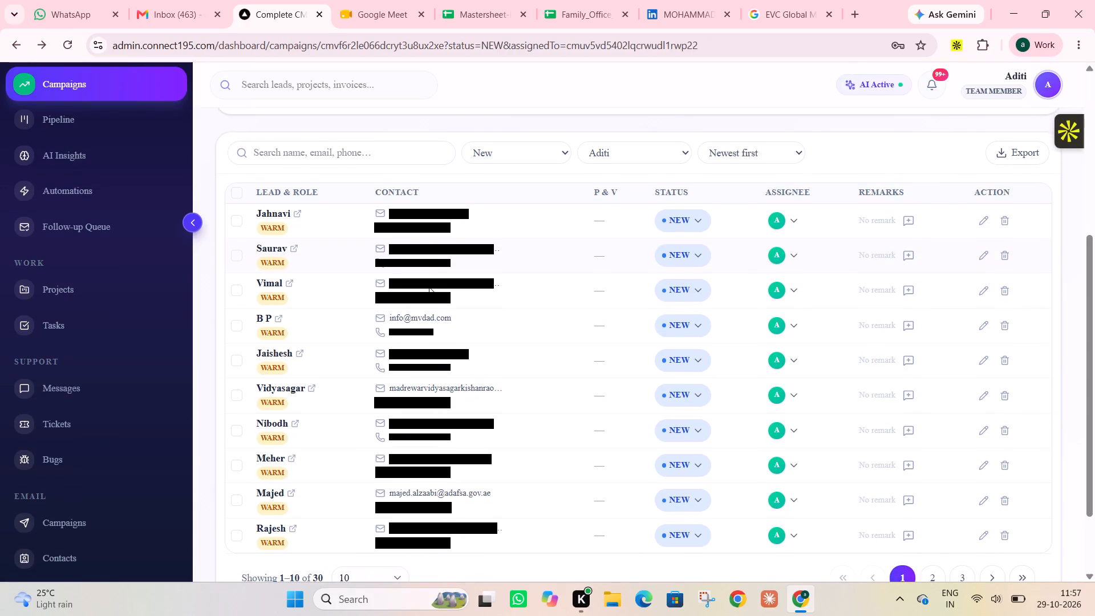
scroll(429, 287, "down", 1)
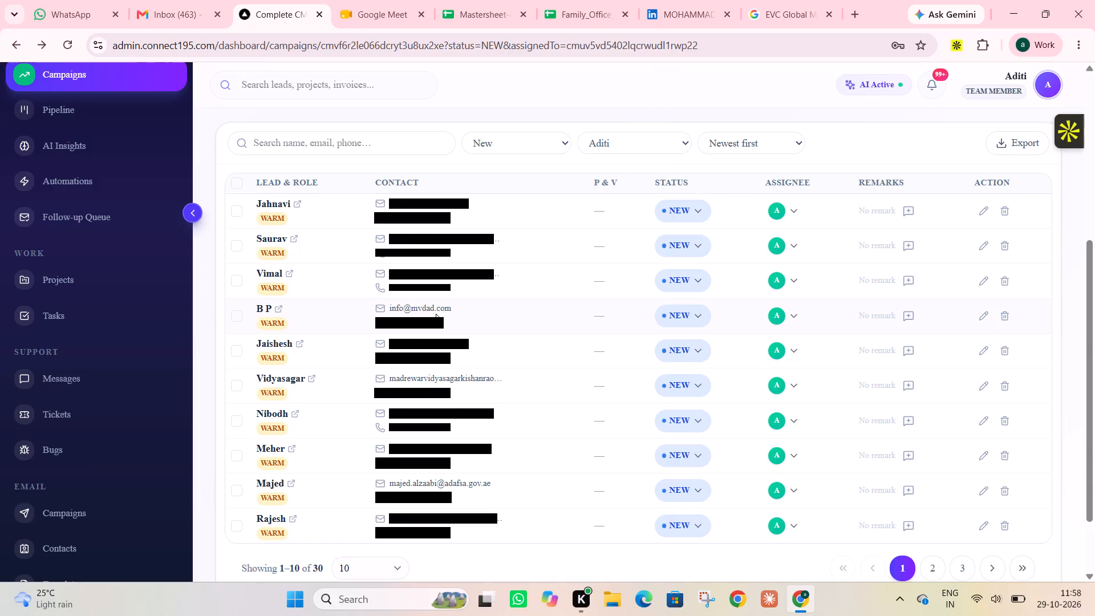
left_click(271, 309)
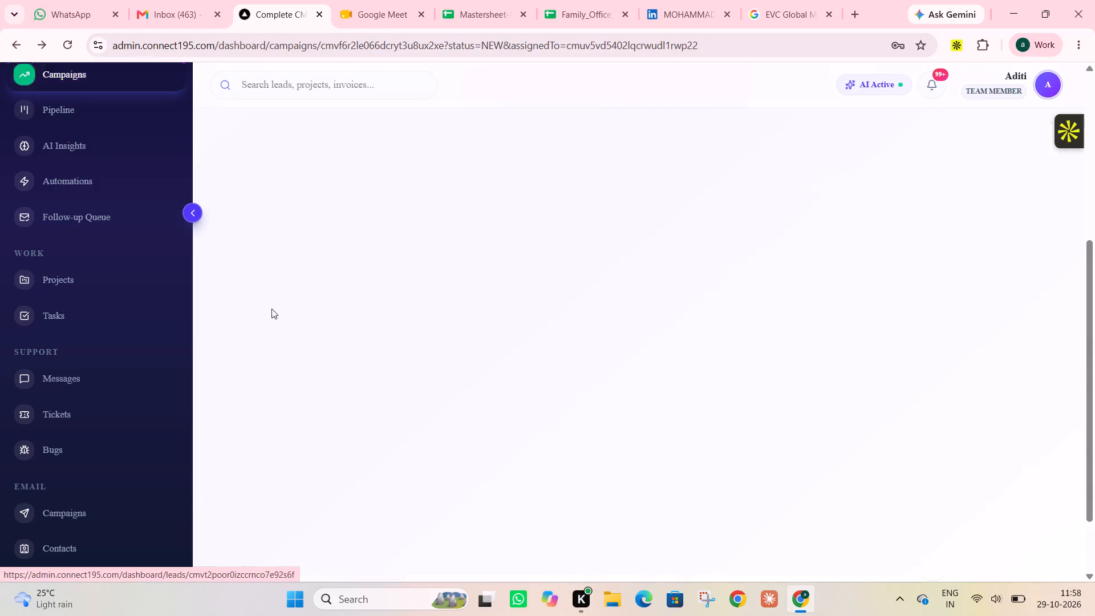
left_click_drag(271, 309, 238, 344)
left_click_drag(226, 375, 471, 381)
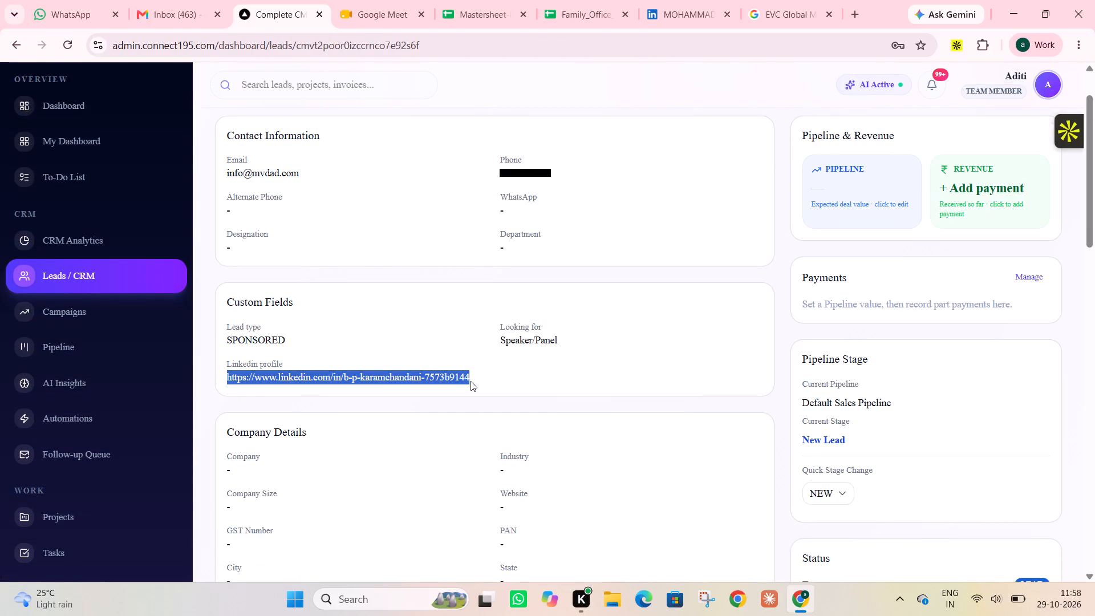
key("ctrl+c")
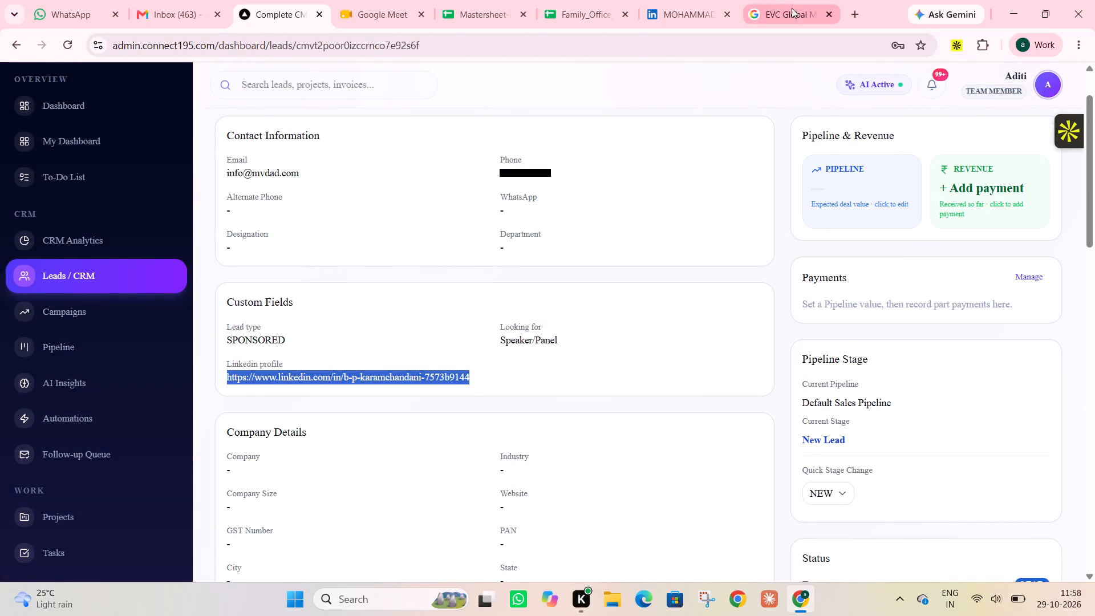
left_click(829, 12)
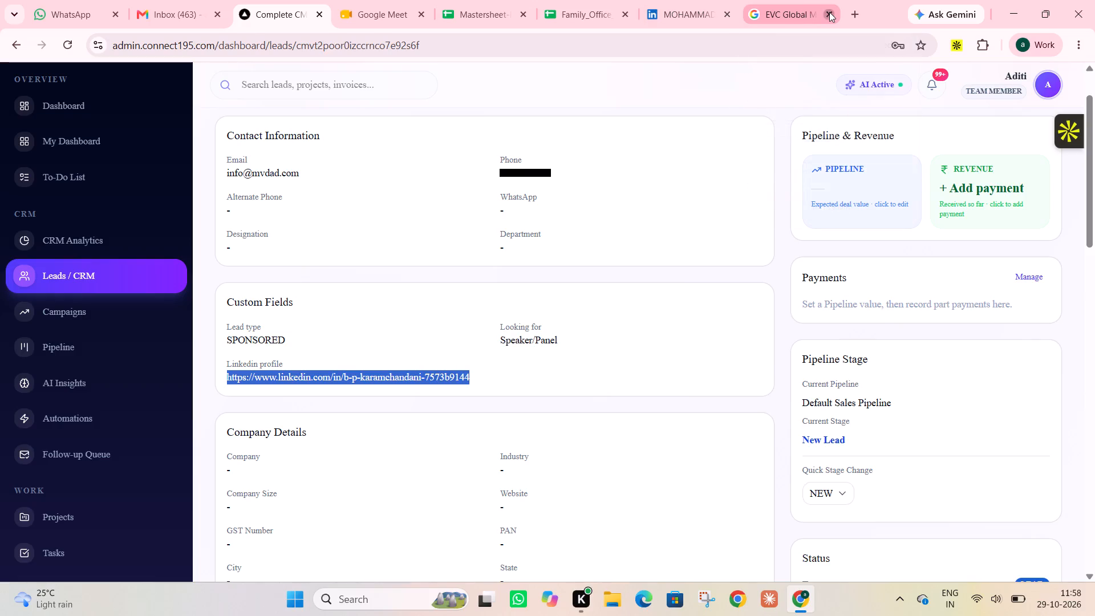
left_click(828, 10)
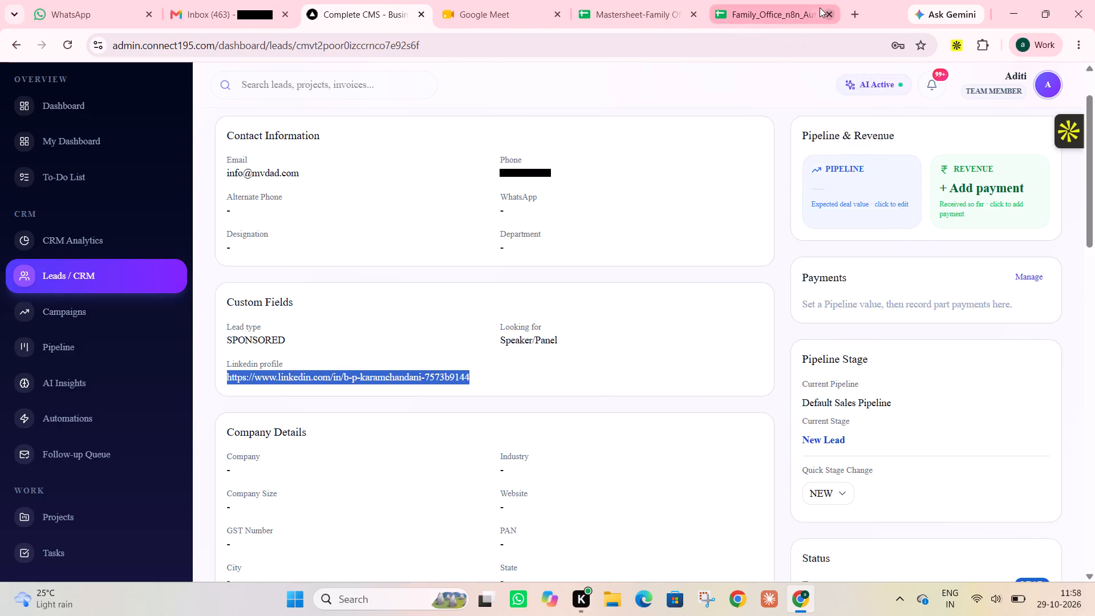
left_click(855, 12)
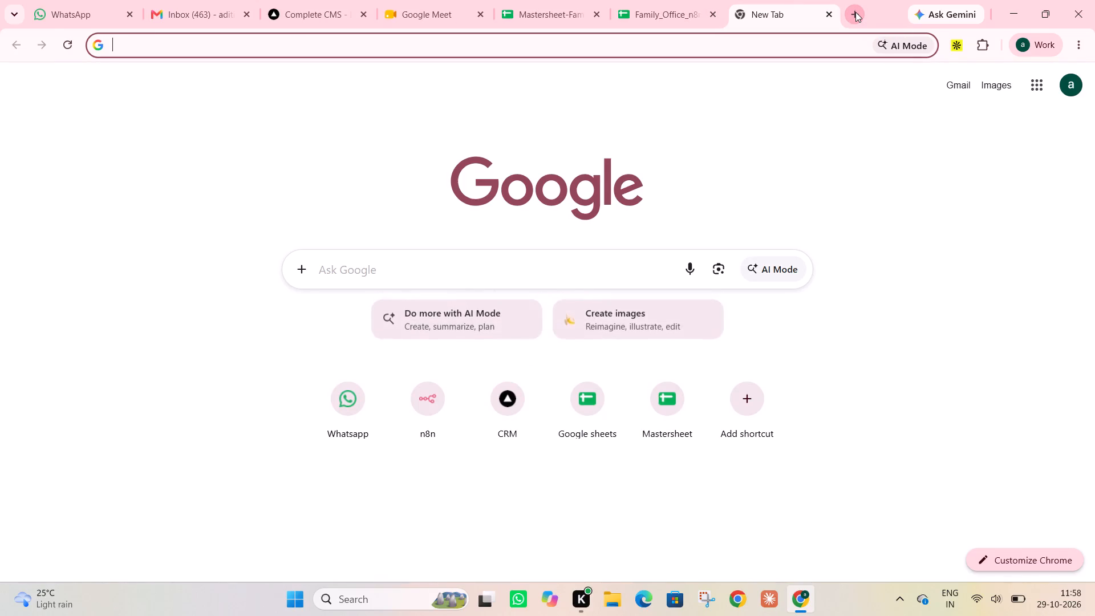
key("ctrl+v")
key("Return")
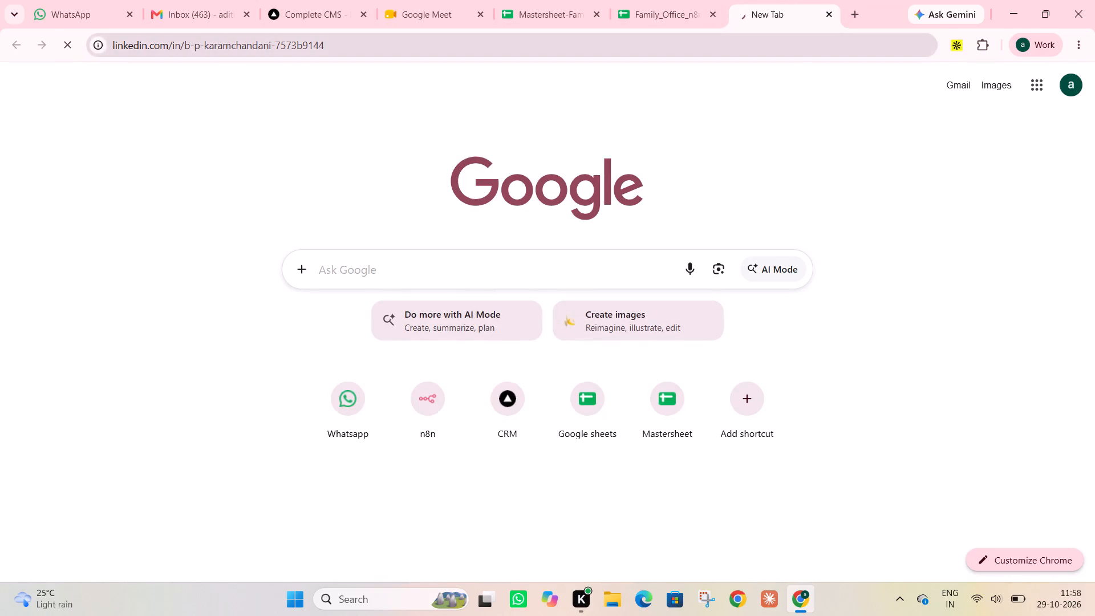
Return from B P's record to the campaign's lead list and set Saurav's status to Proposal Sent.
left_click(303, 0)
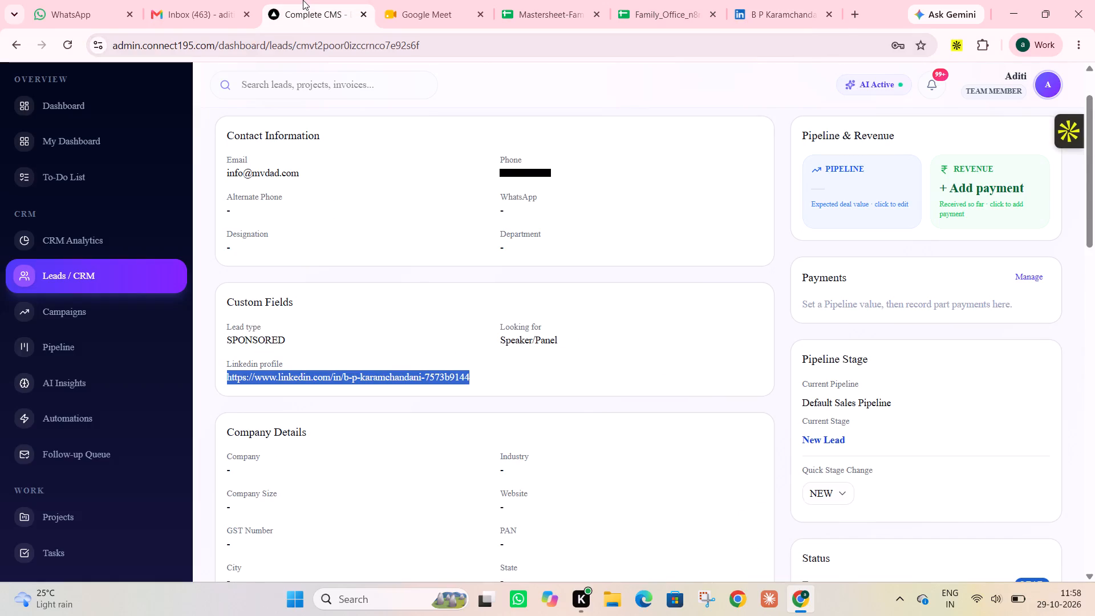
scroll(436, 262, "up", 3)
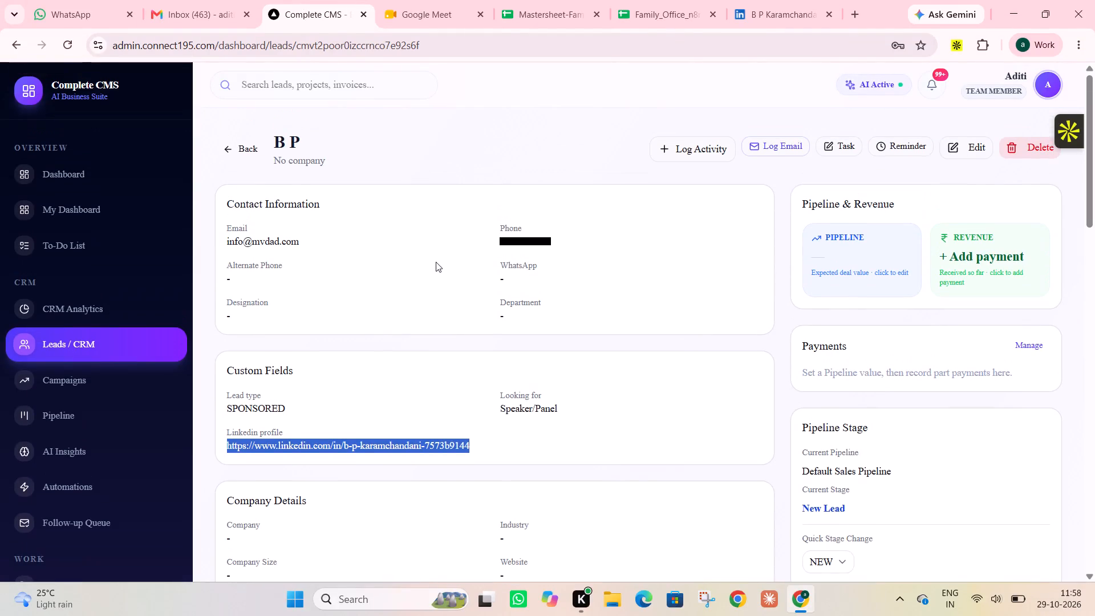
scroll(436, 262, "up", 1)
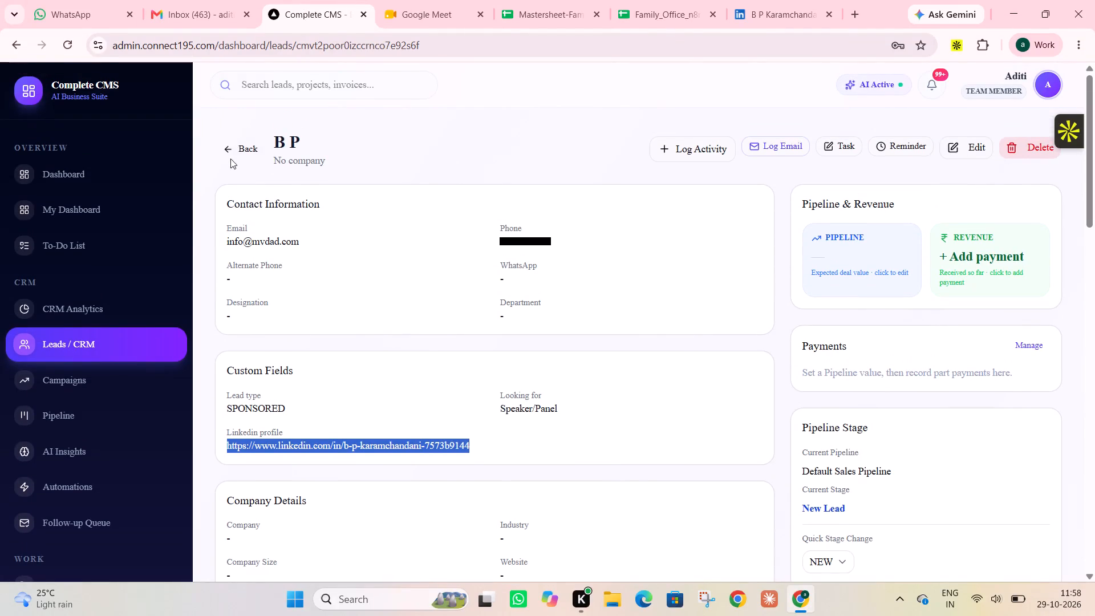
left_click(232, 152)
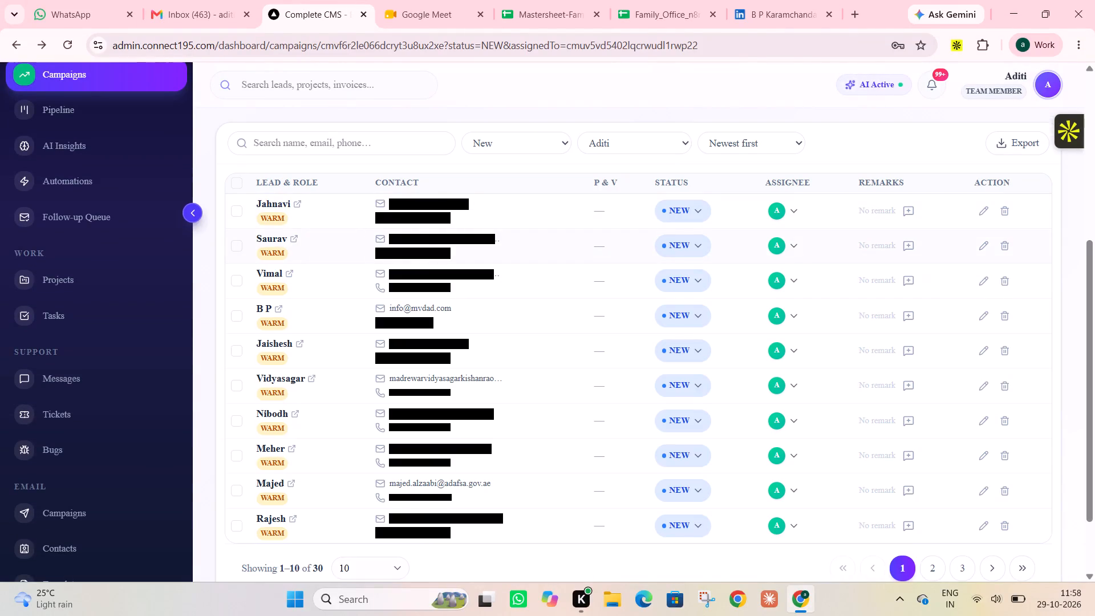
left_click(683, 243)
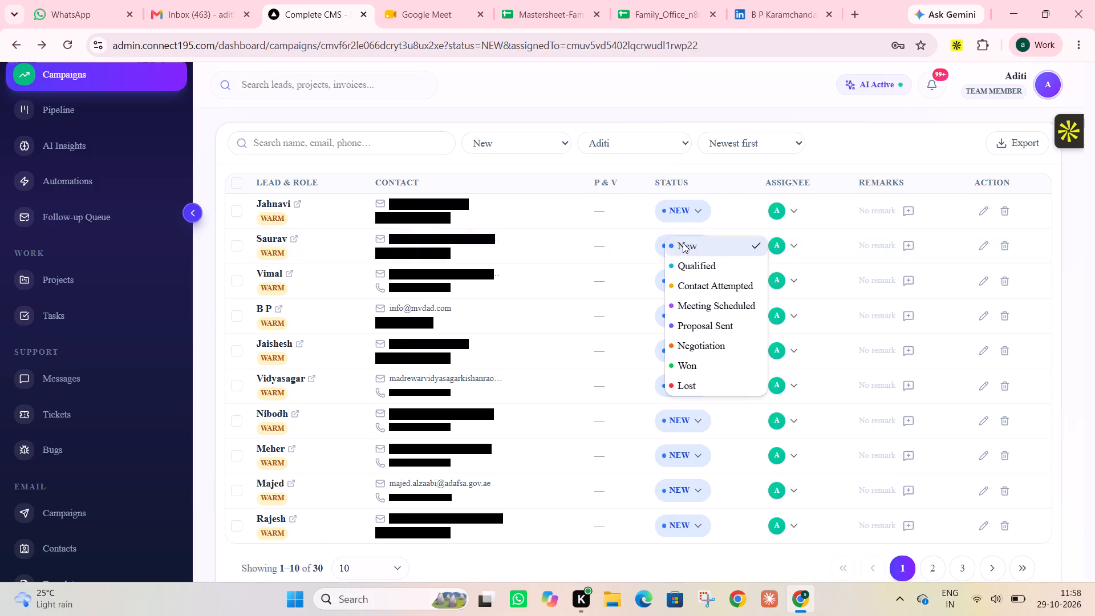
left_click(700, 326)
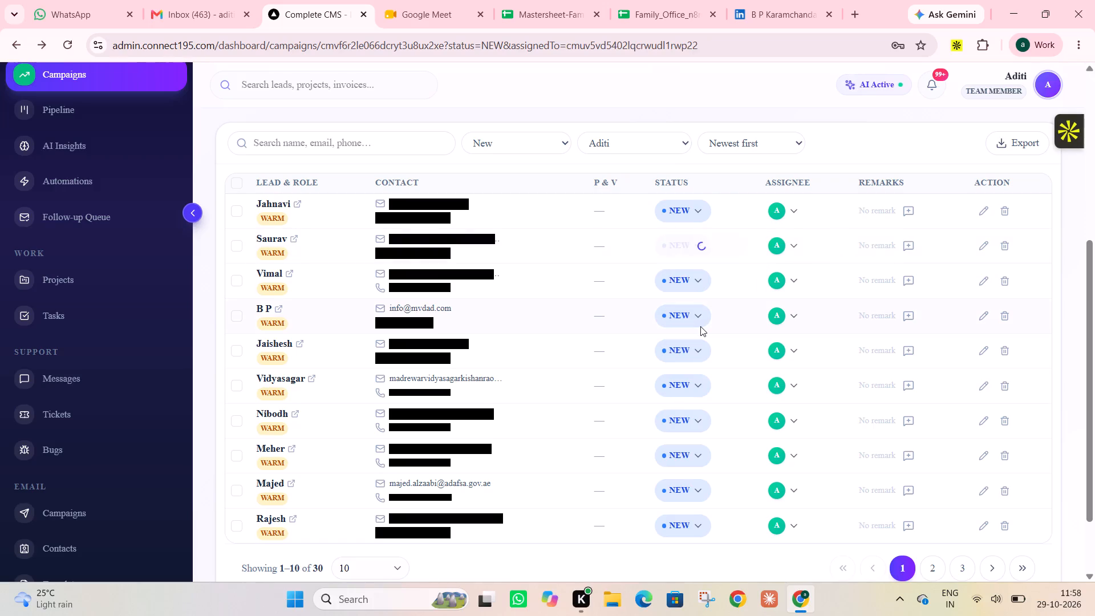
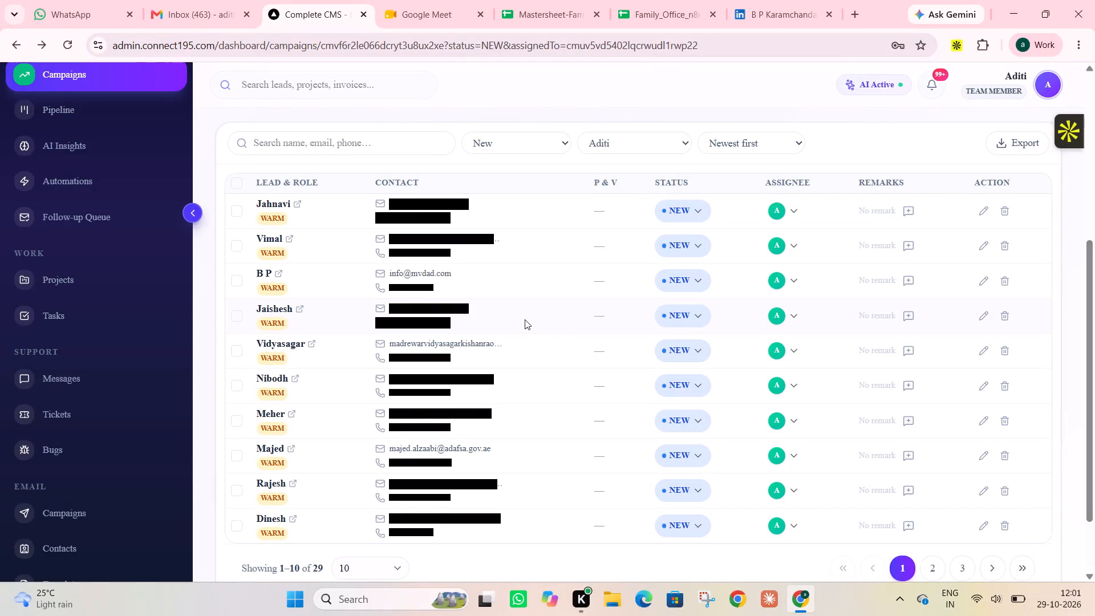
left_click(785, 3)
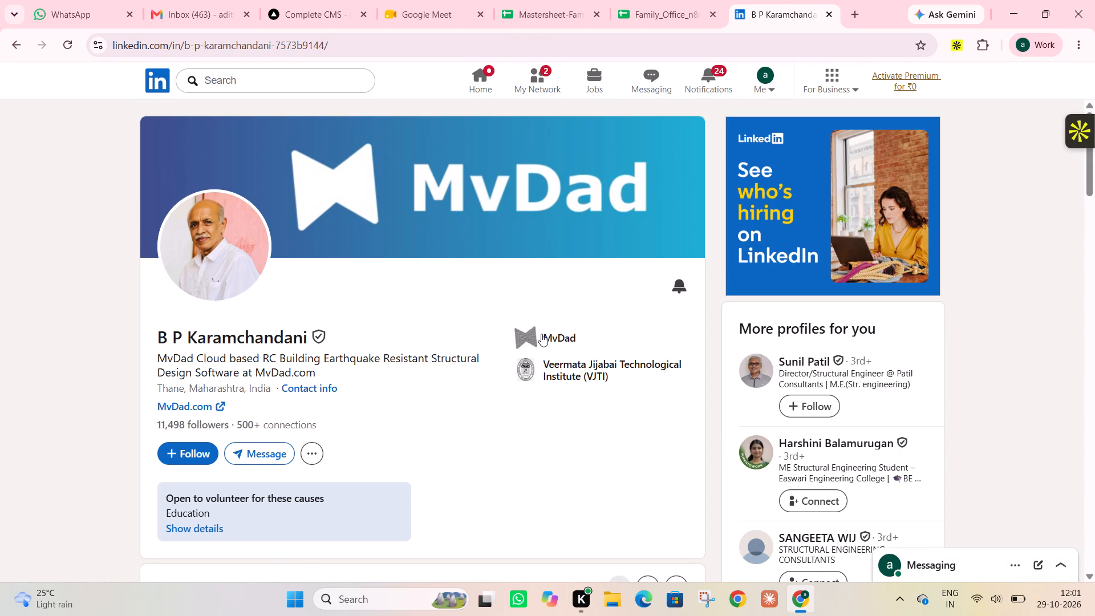
left_click_drag(541, 334, 569, 337)
left_click_drag(569, 337, 586, 337)
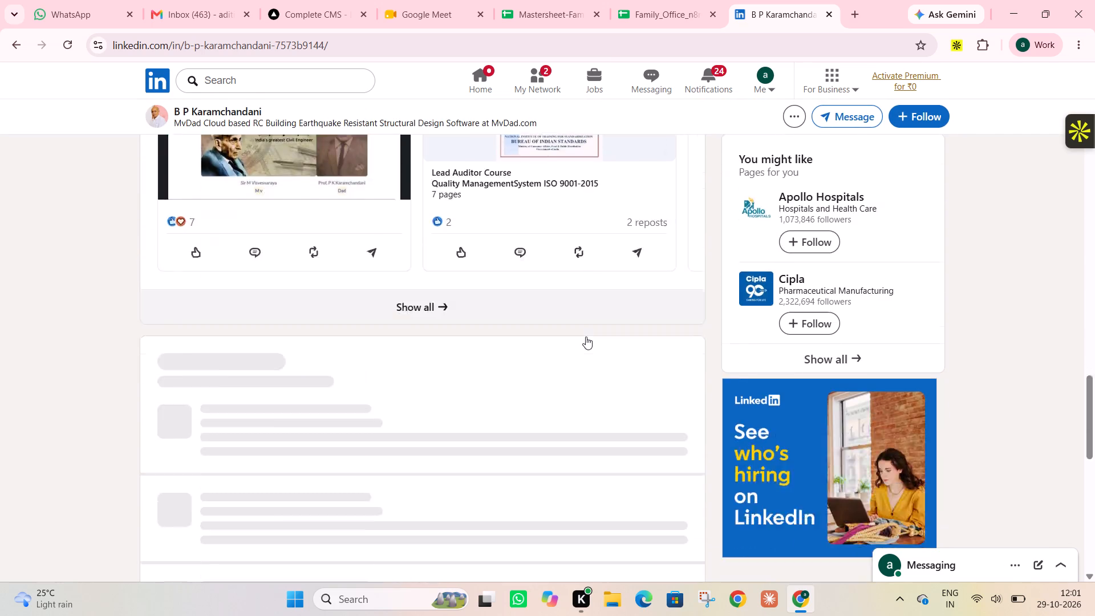
key("ctrl+c")
scroll(527, 292, "up", 6)
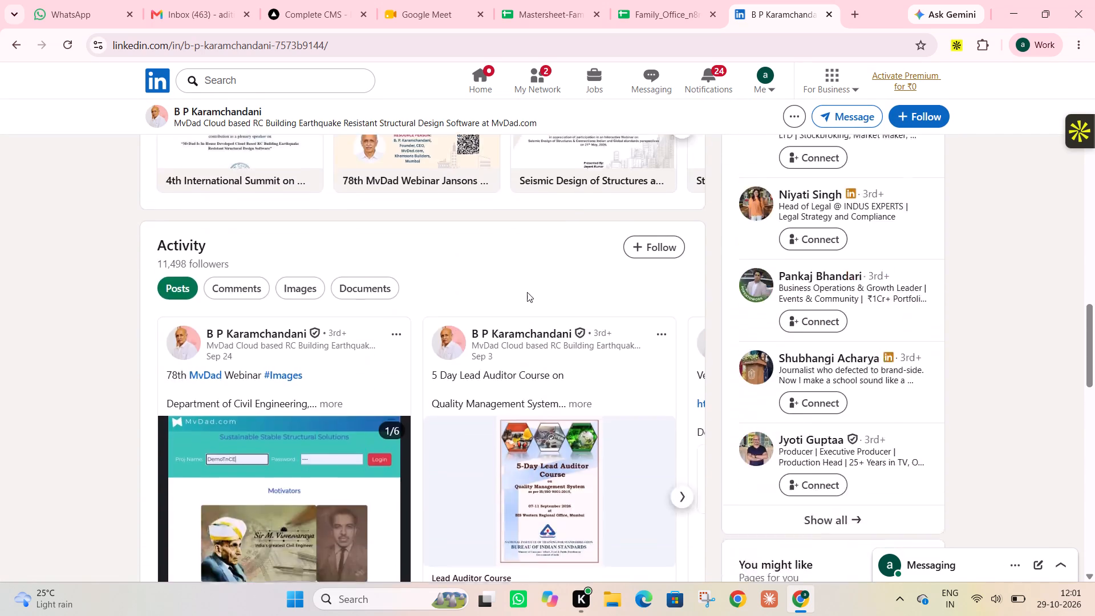
scroll(527, 292, "up", 6)
left_click(851, 5)
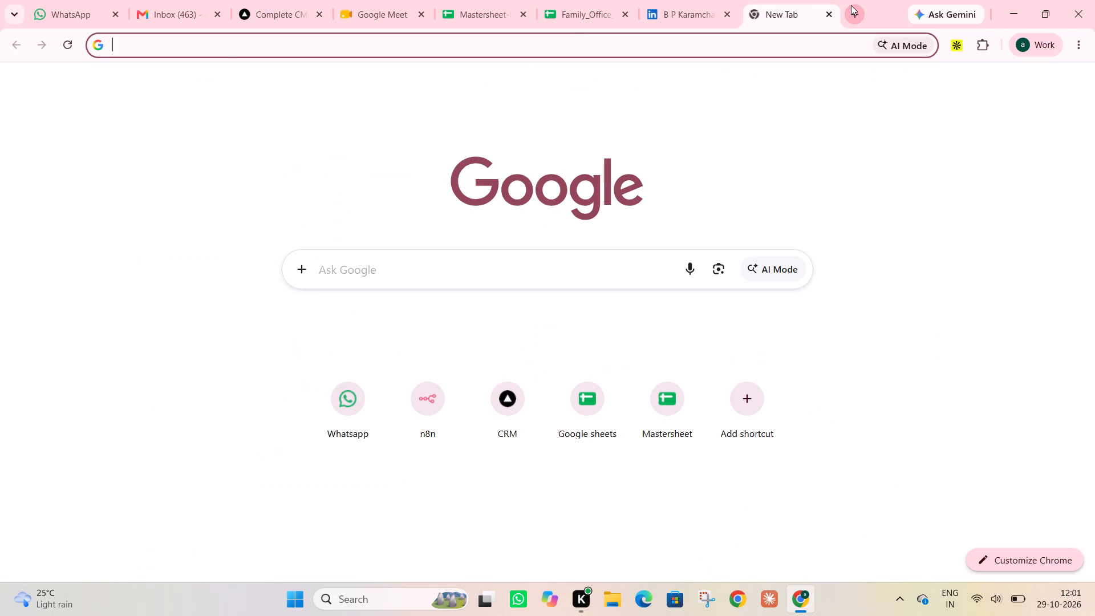
key("ctrl+v")
key("Return")
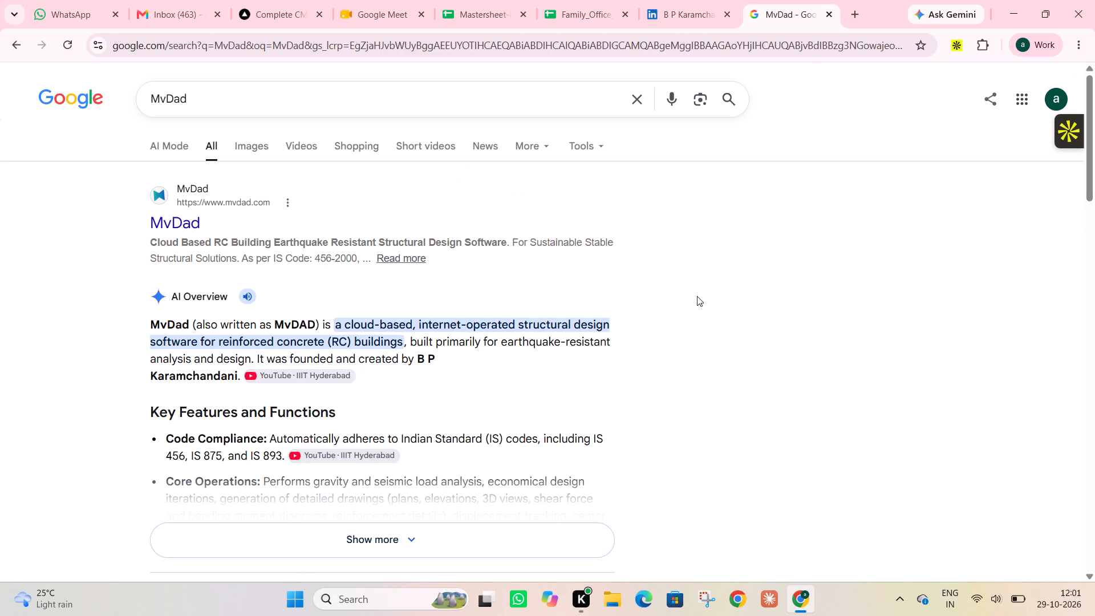
left_click(687, 0)
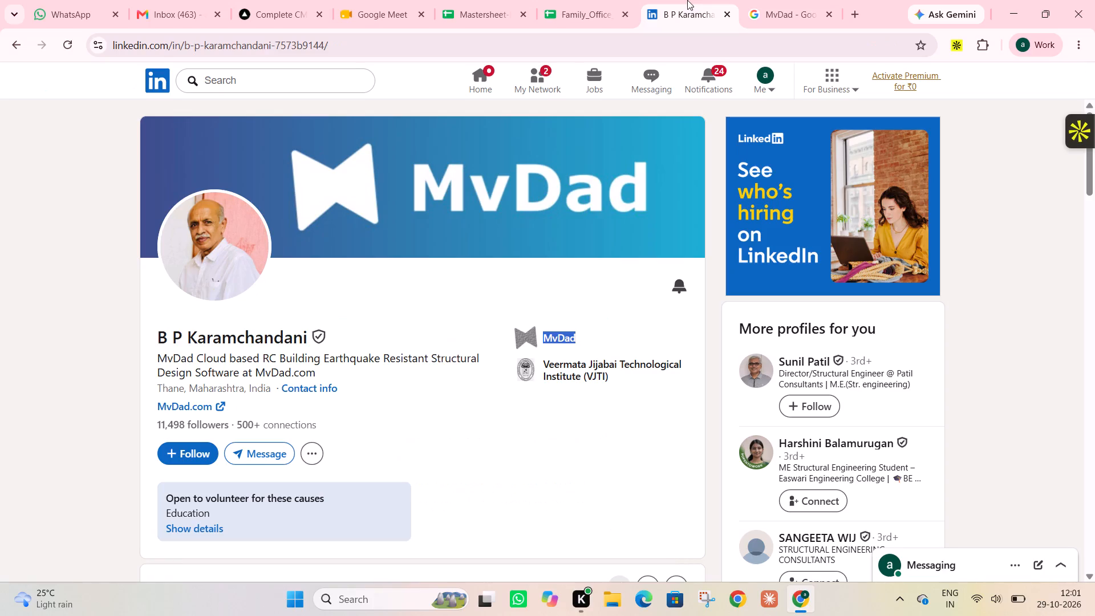
Go back to the CRM lead list and change Vimal's status from New.
left_click(271, 5)
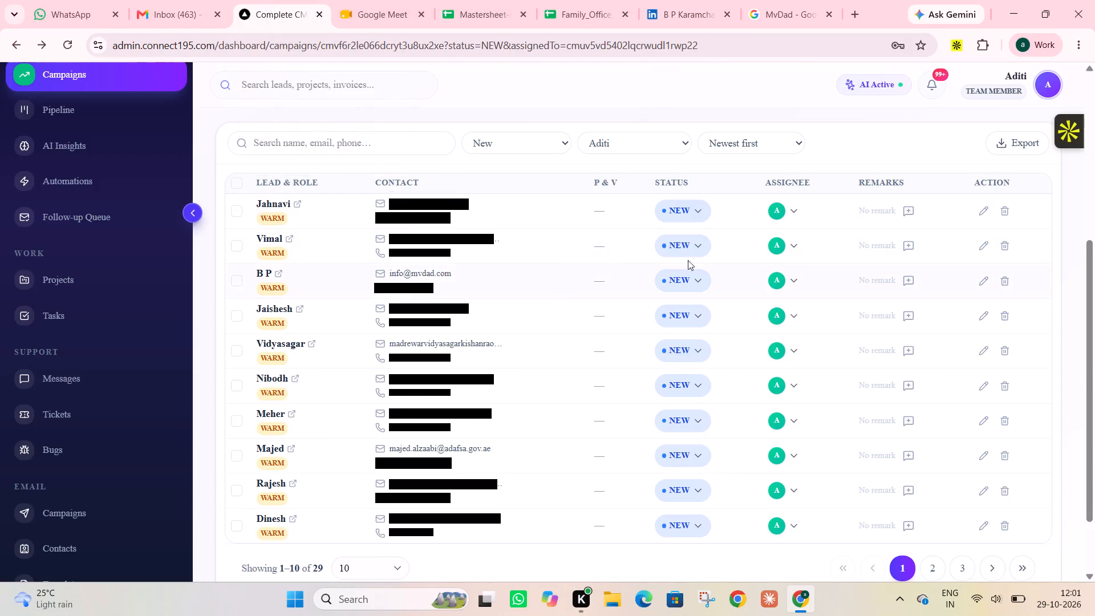
left_click(688, 245)
left_click(705, 325)
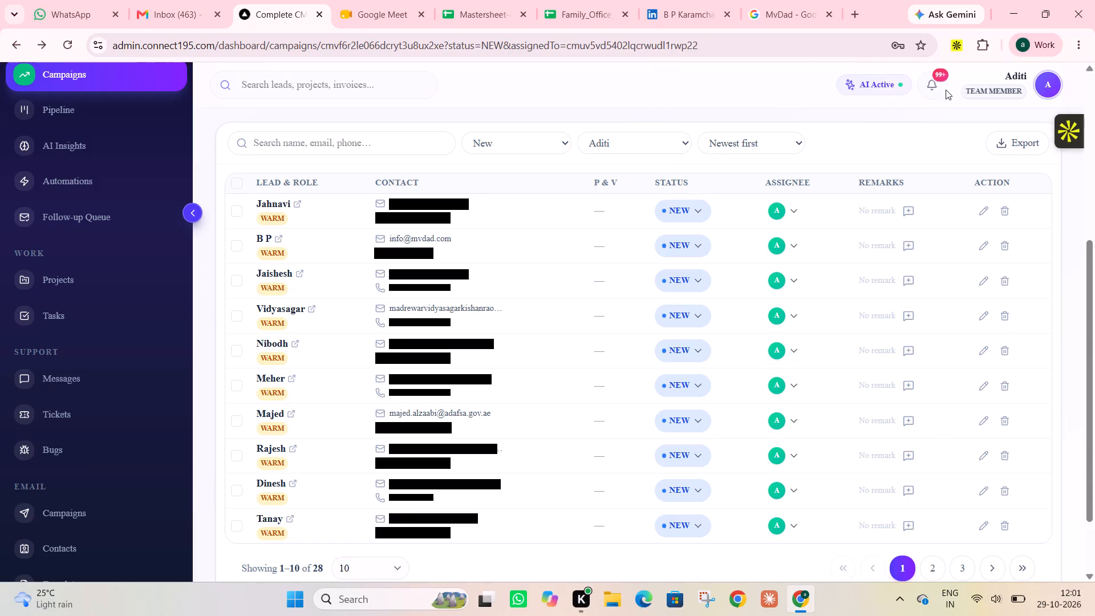
Open the newly assigned lead Mridul from the CRM notifications and examine the full record, from contact information to discussion.
left_click(926, 78)
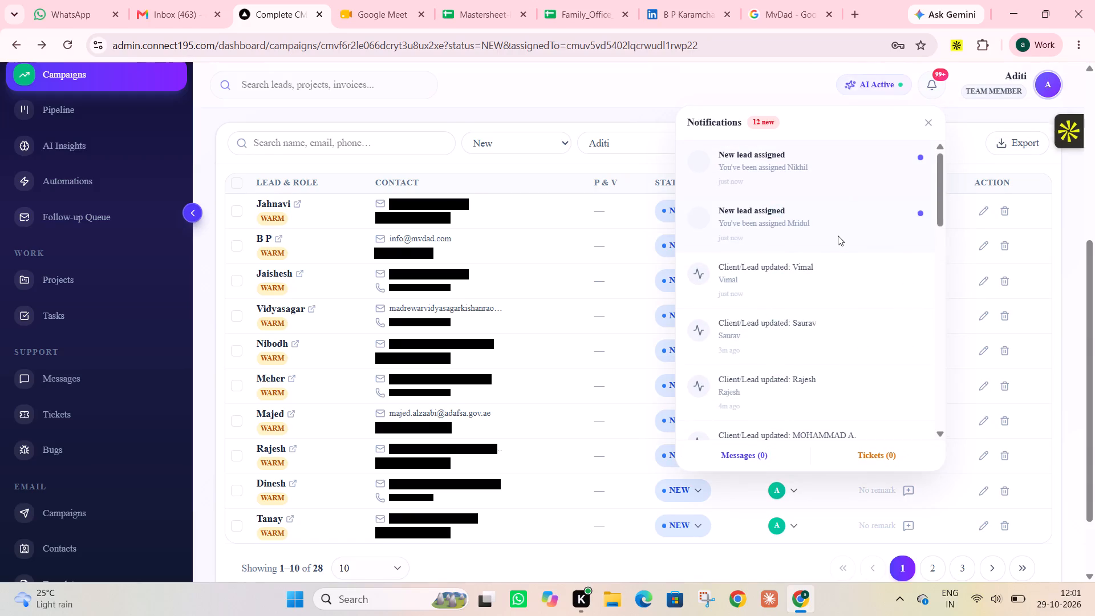
scroll(838, 236, "up", 1)
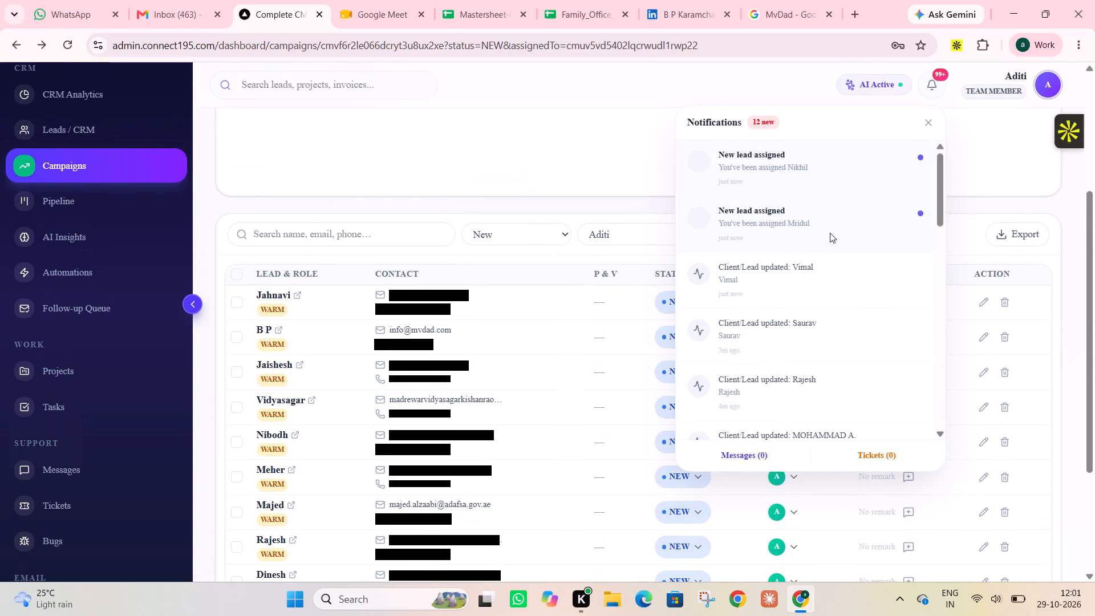
left_click(813, 226)
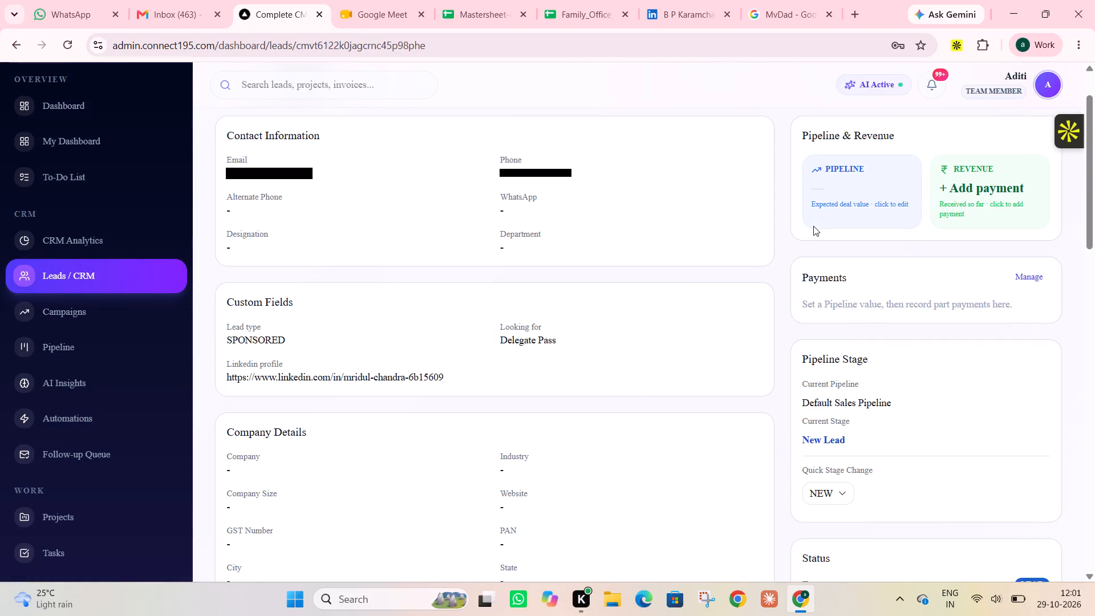
scroll(659, 305, "down", 2)
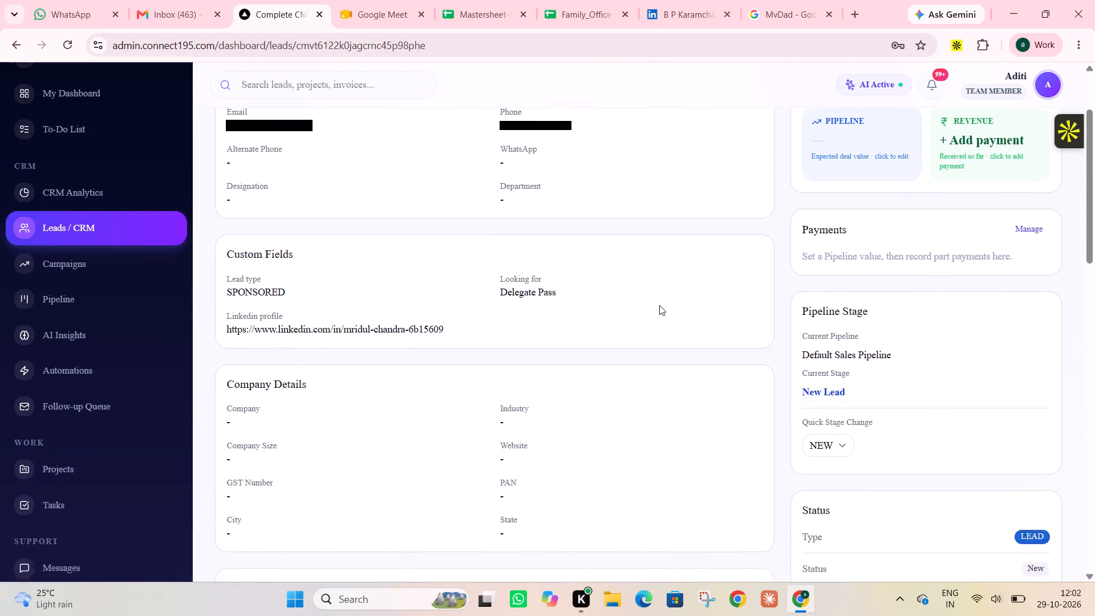
scroll(659, 305, "down", 7)
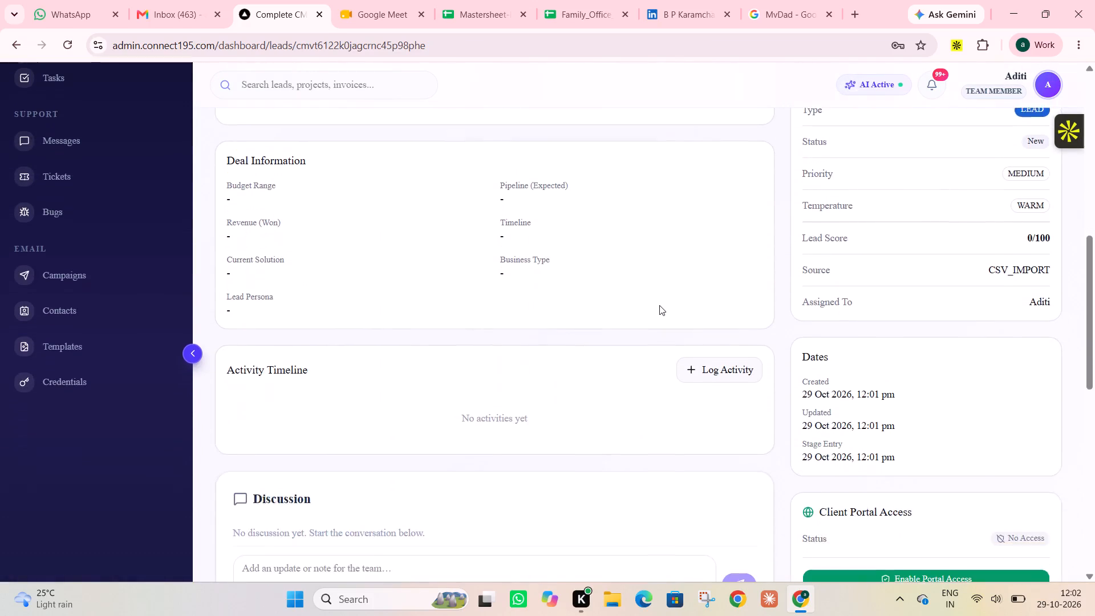
scroll(659, 305, "up", 3)
scroll(659, 305, "down", 6)
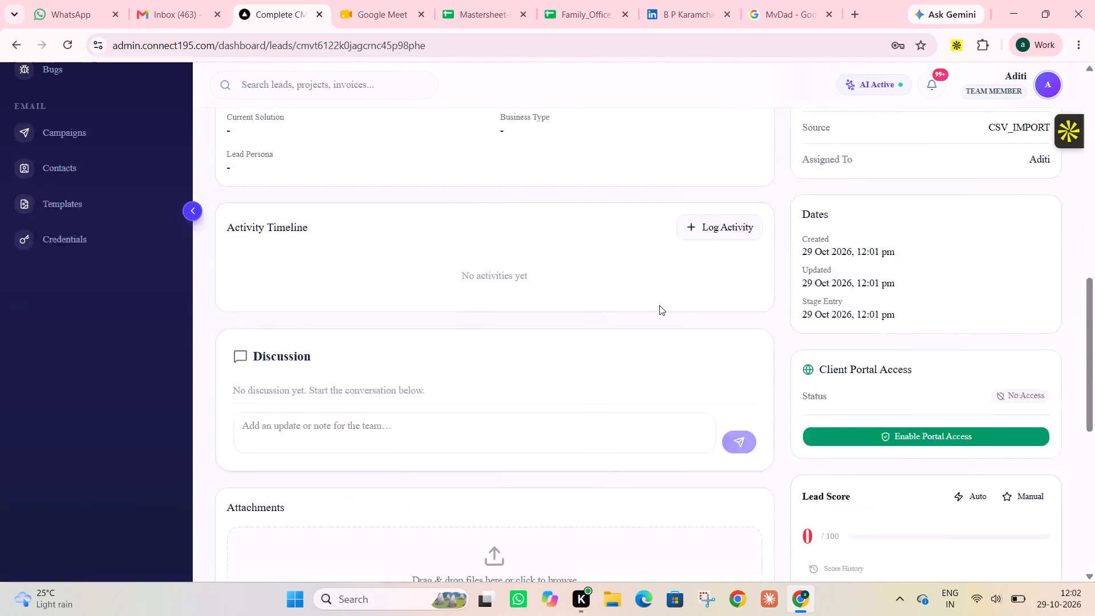
scroll(659, 305, "up", 1)
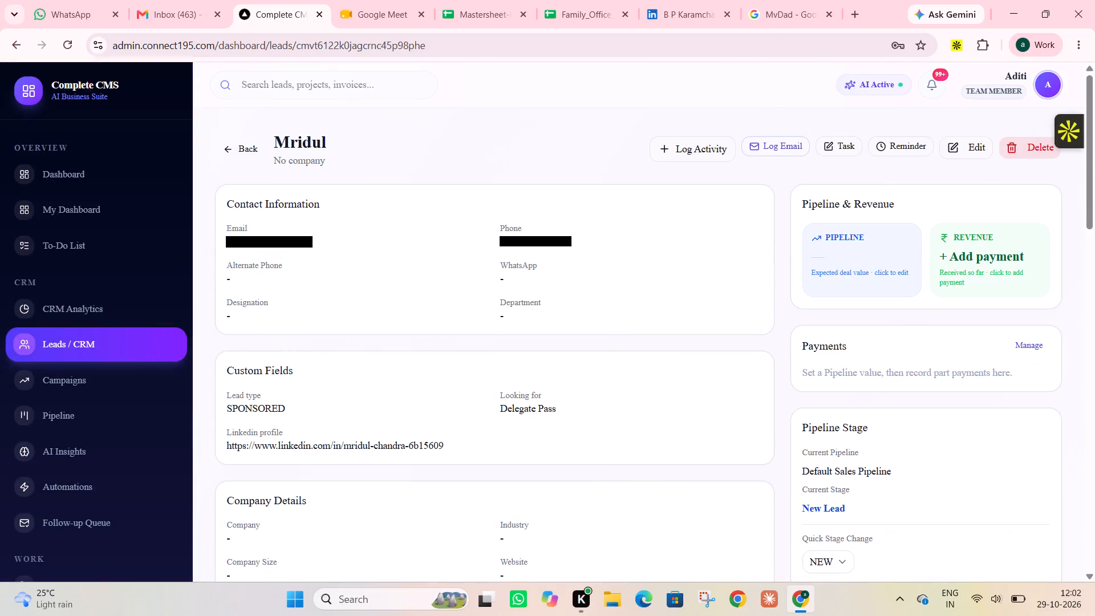
scroll(659, 305, "down", 7)
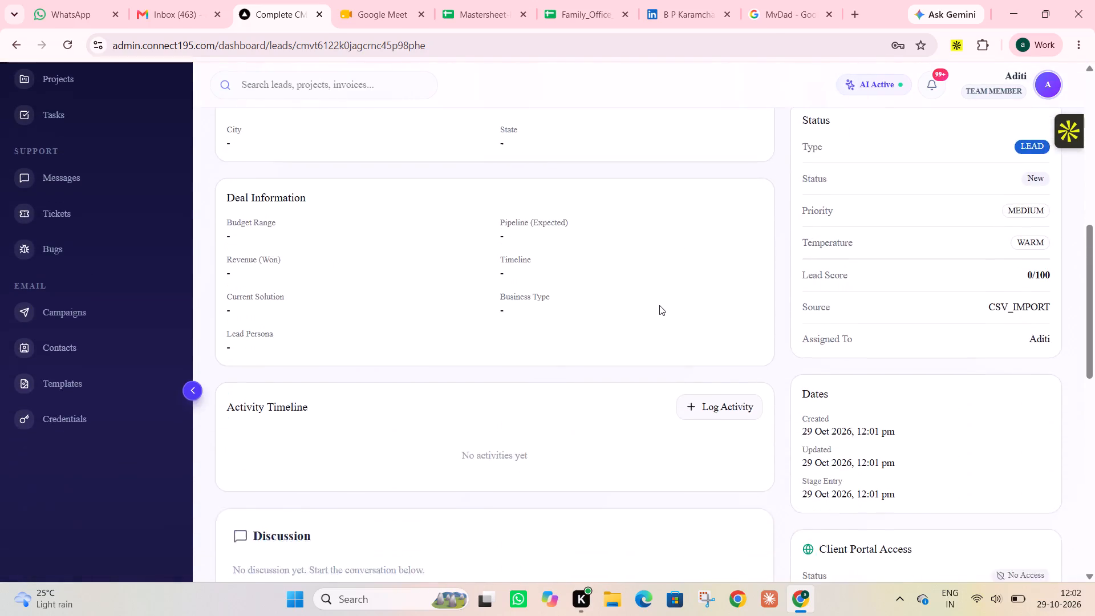
scroll(659, 305, "down", 5)
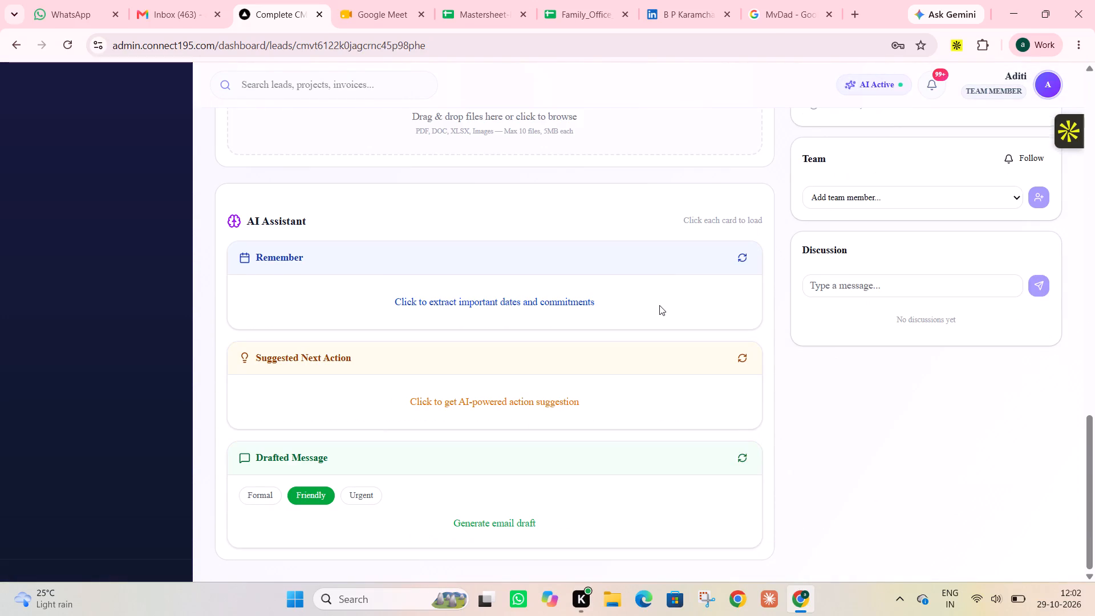
scroll(659, 305, "up", 6)
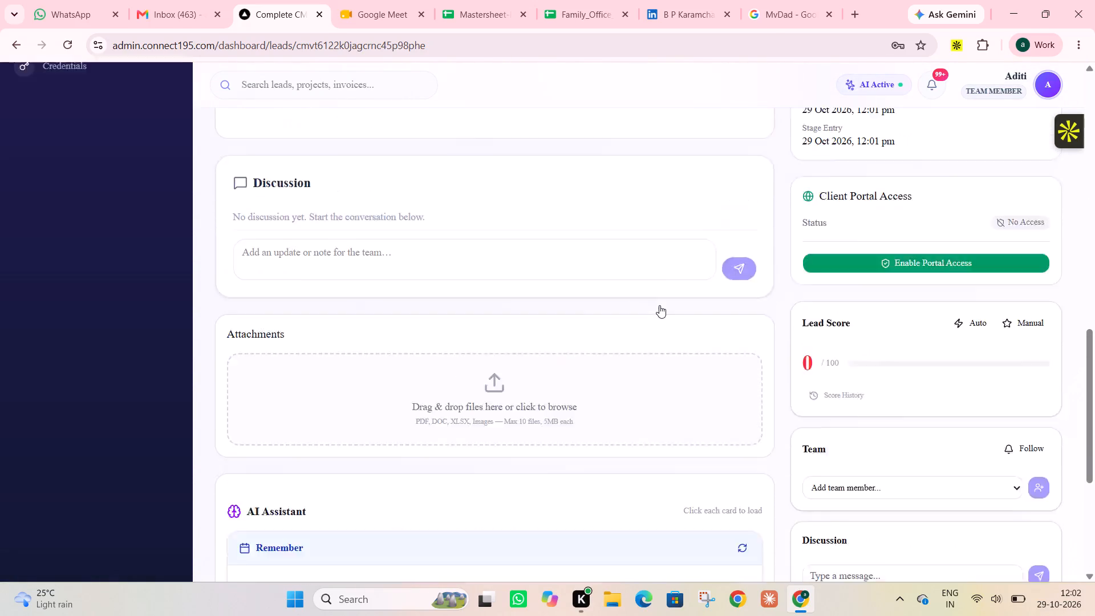
scroll(659, 305, "up", 5)
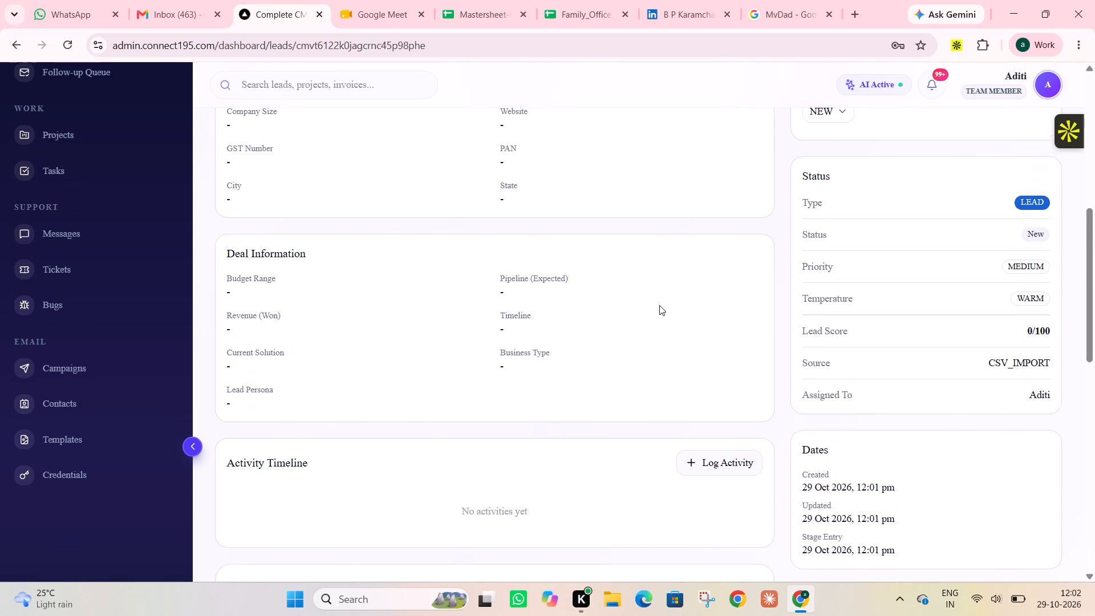
scroll(659, 305, "up", 2)
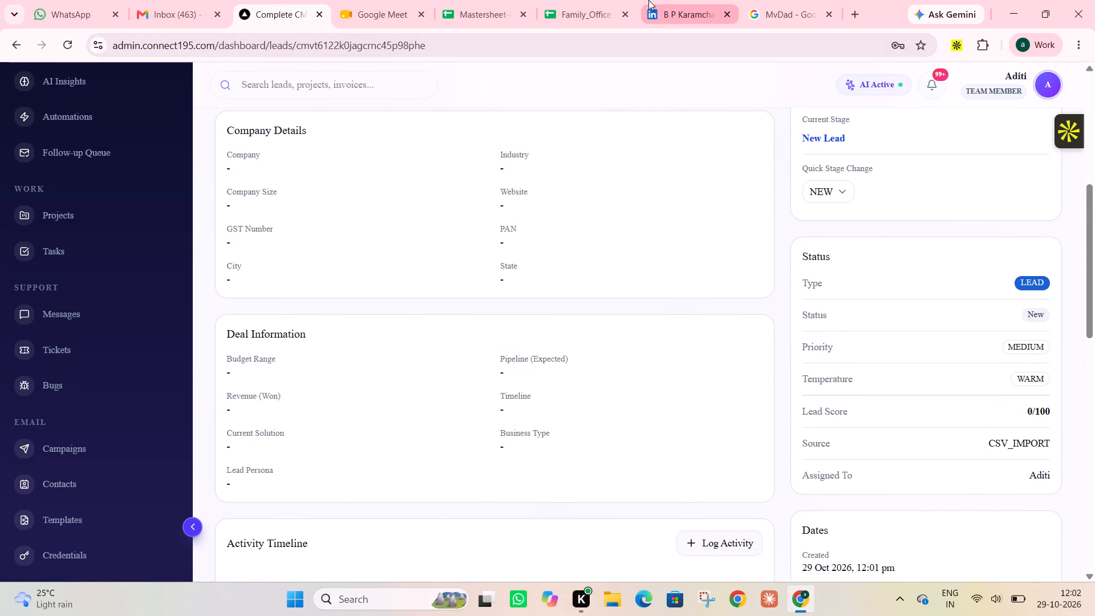
Glance at B P's LinkedIn profile, then go back from Mridul's record to the campaign's lead list.
left_click(679, 3)
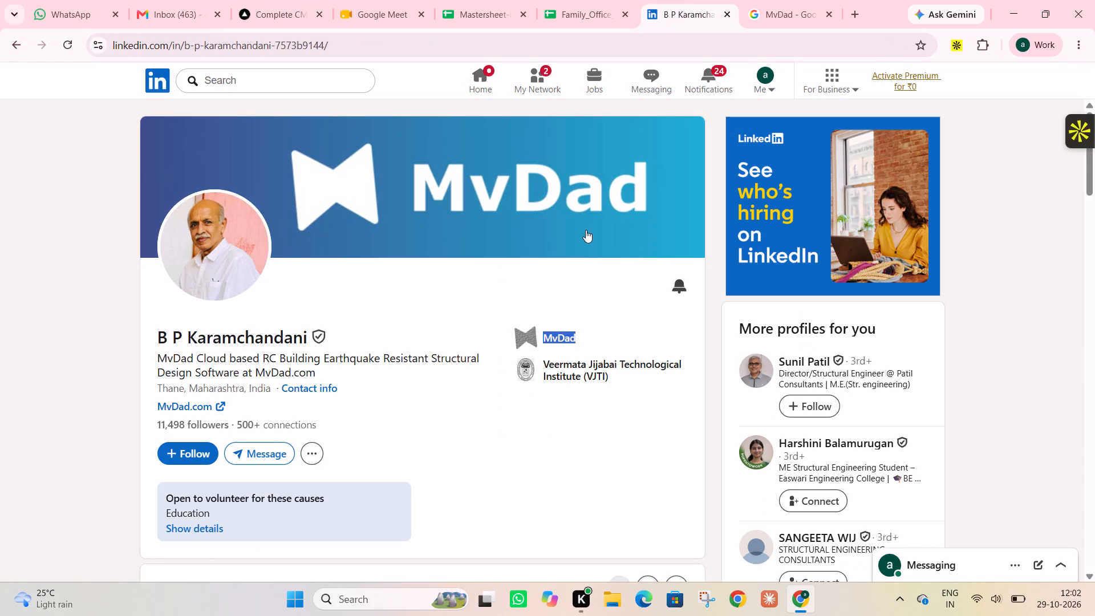
left_click(283, 0)
scroll(409, 258, "up", 4)
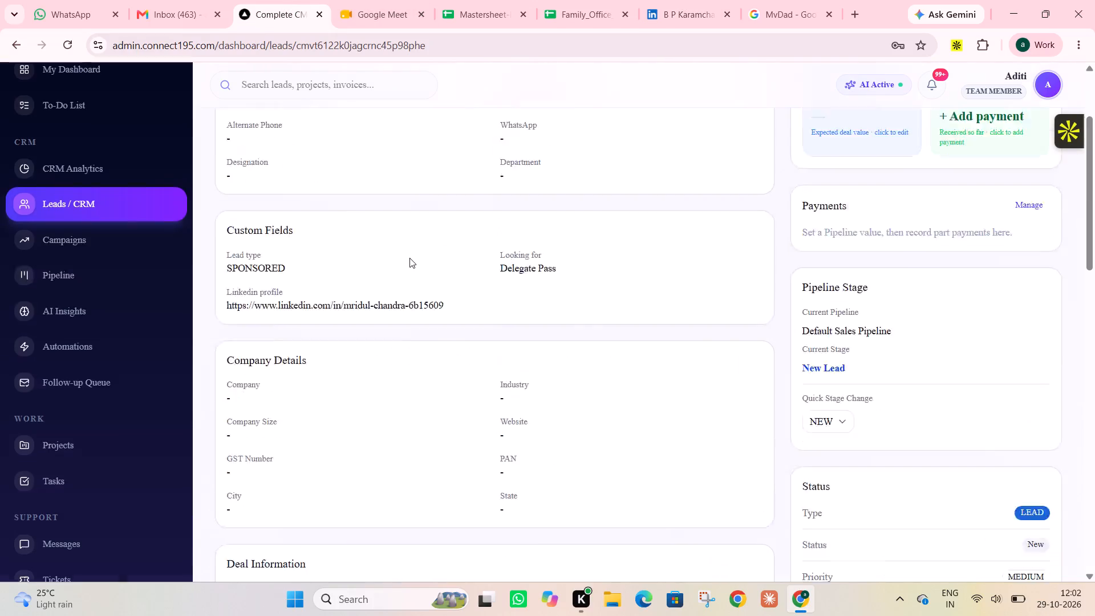
scroll(409, 258, "up", 1)
left_click(227, 149)
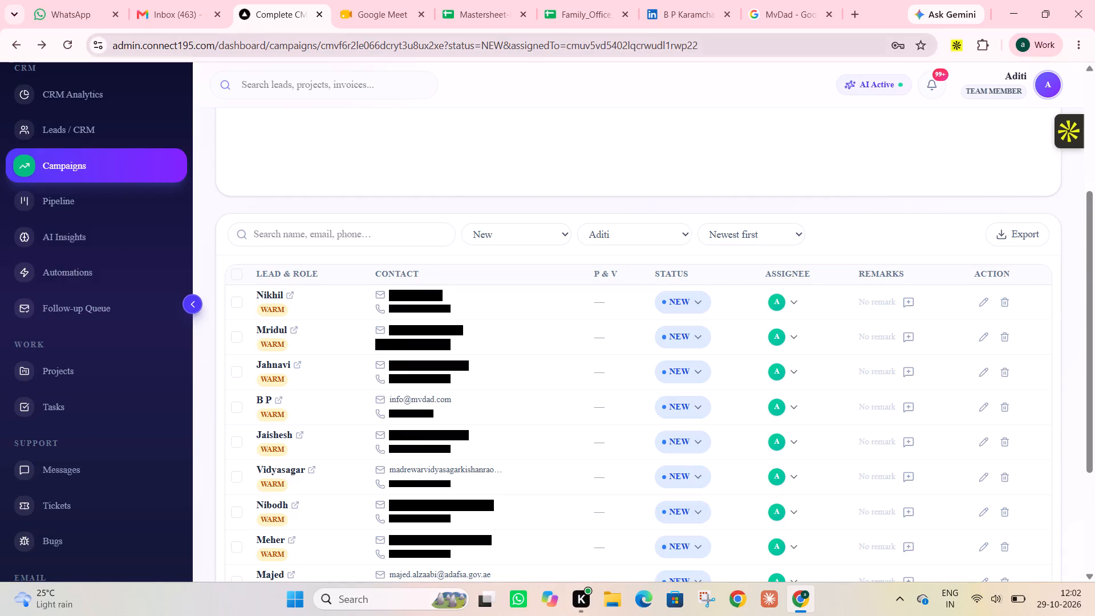
left_click(689, 7)
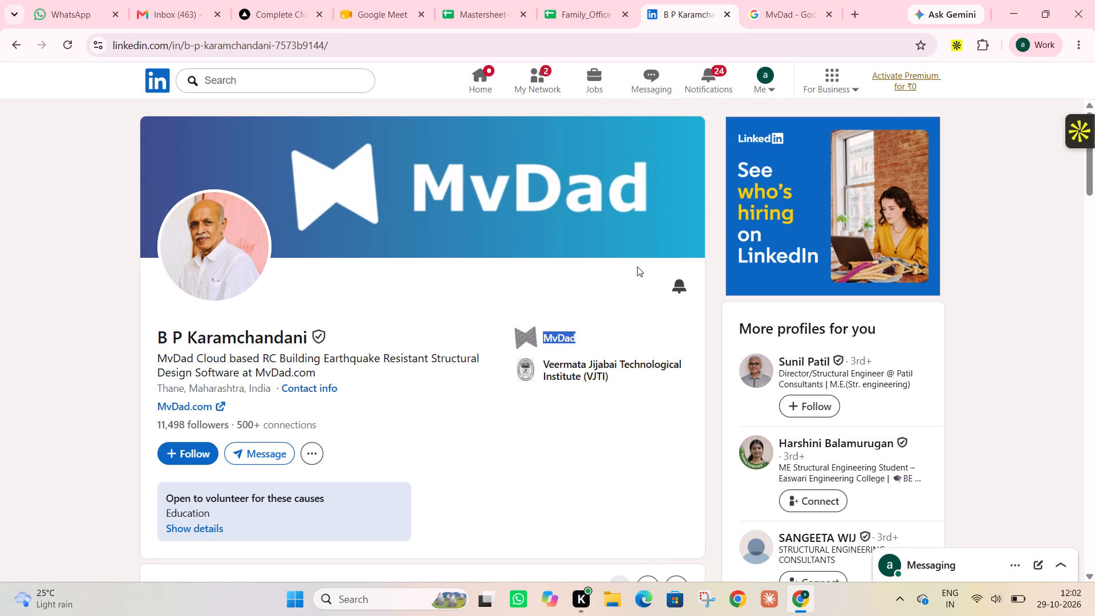
left_click(793, 17)
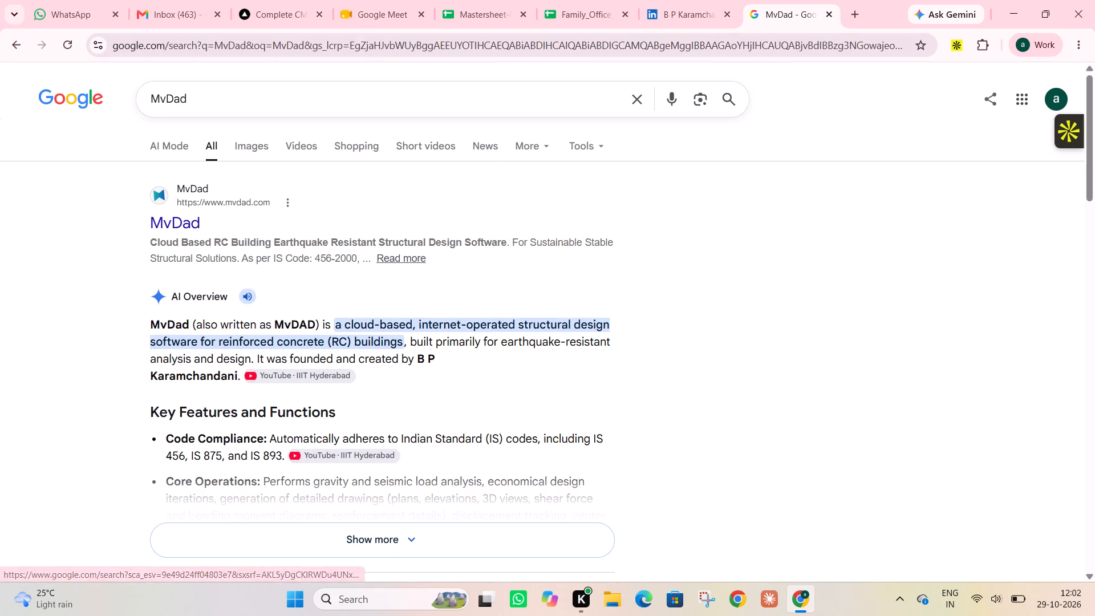
left_click(299, 1)
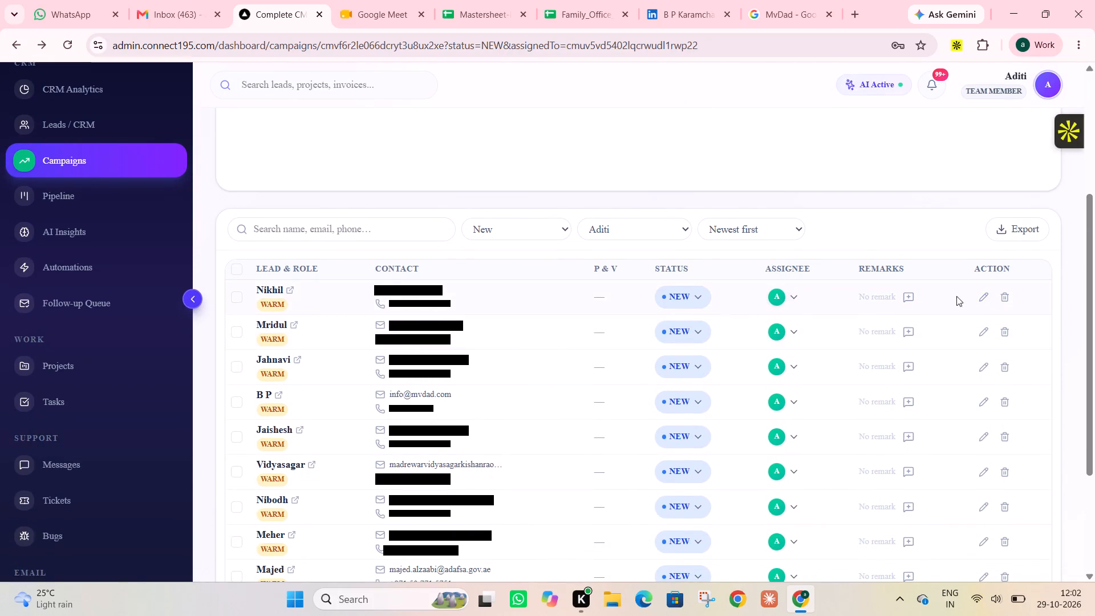
Open Nikhil's lead for editing, look over the contact and campaign fields, and close the form without changes.
left_click(983, 296)
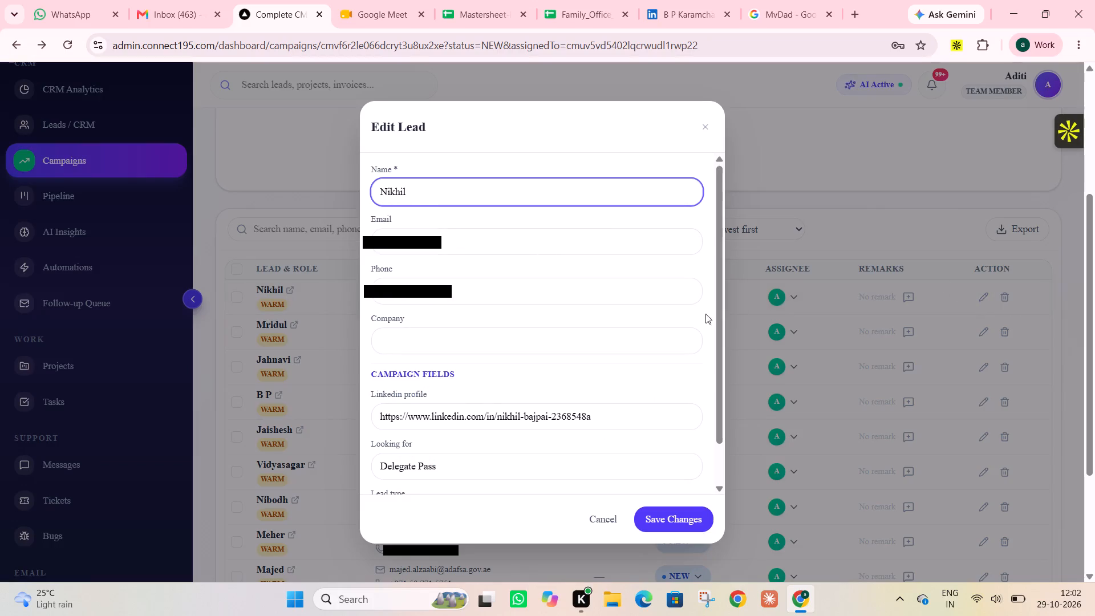
scroll(654, 359, "down", 4)
left_click(701, 129)
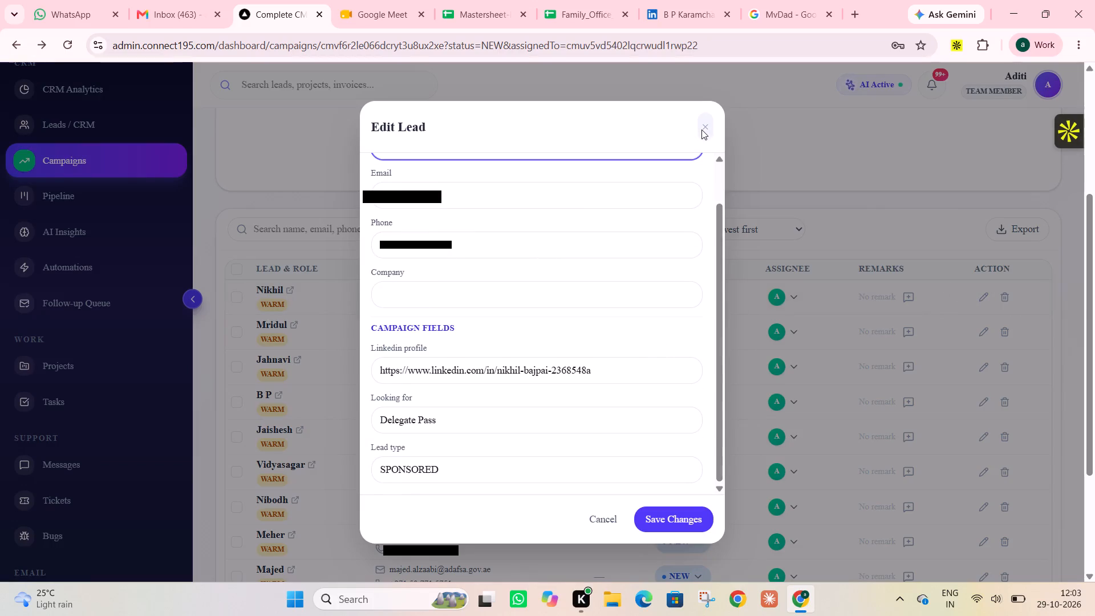
scroll(646, 380, "down", 1)
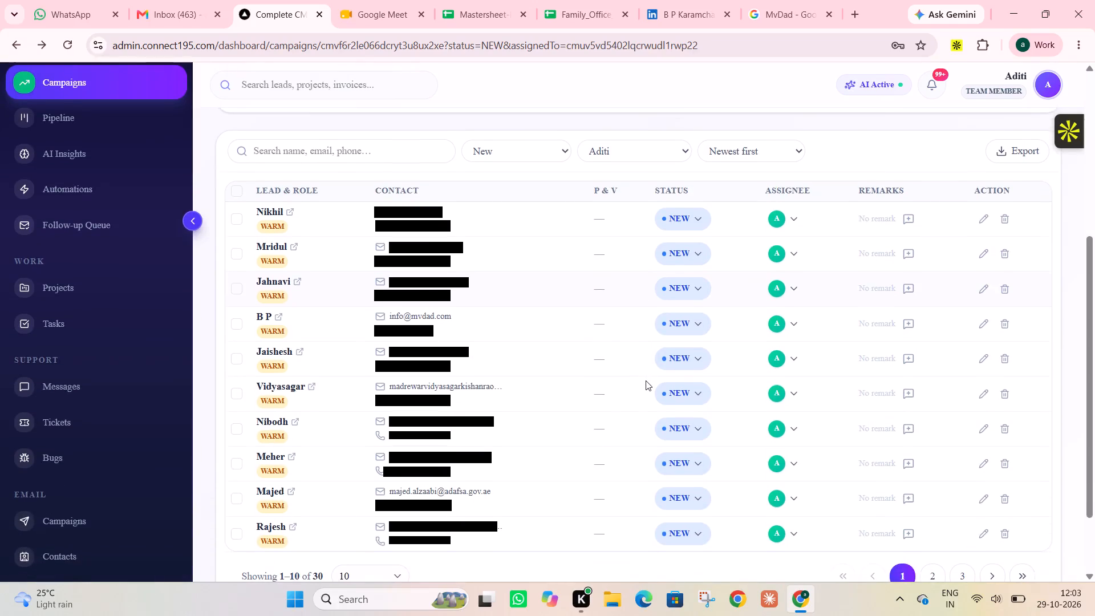
scroll(646, 380, "down", 1)
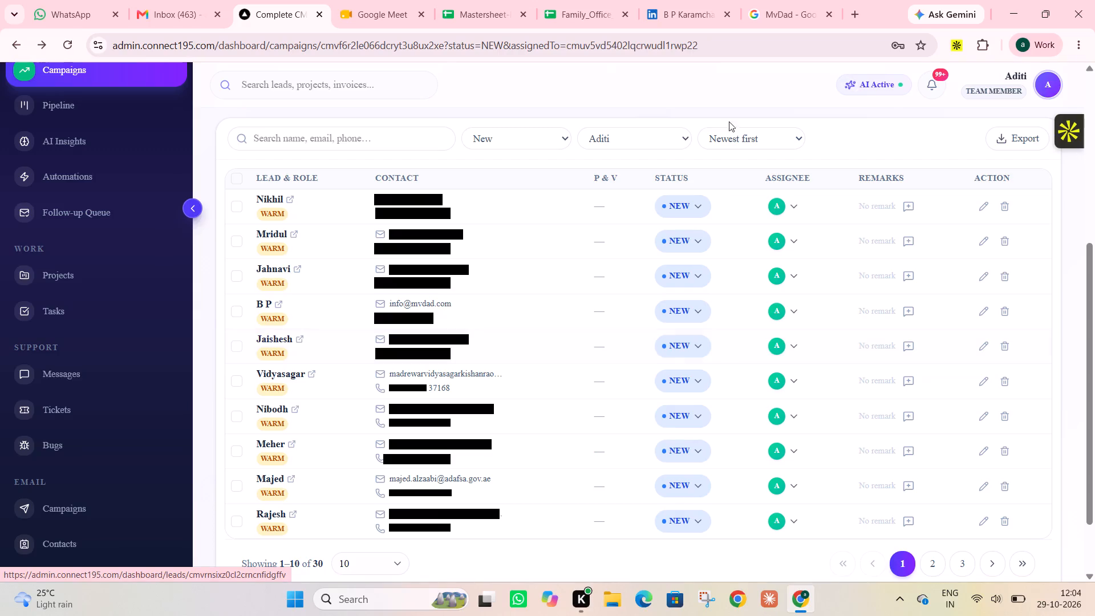
left_click(729, 15)
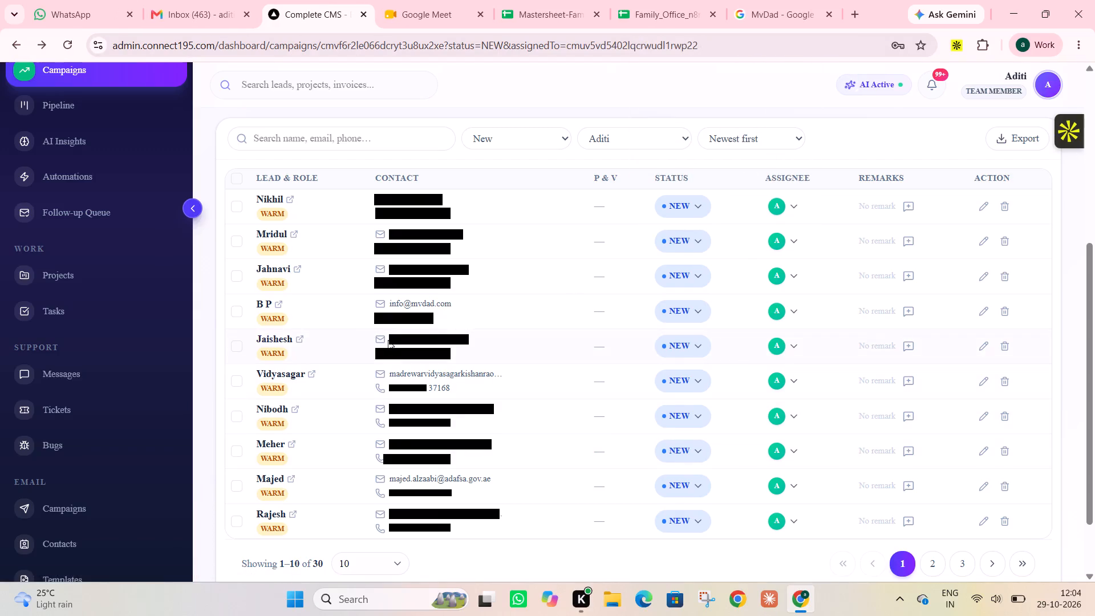
left_click(301, 339)
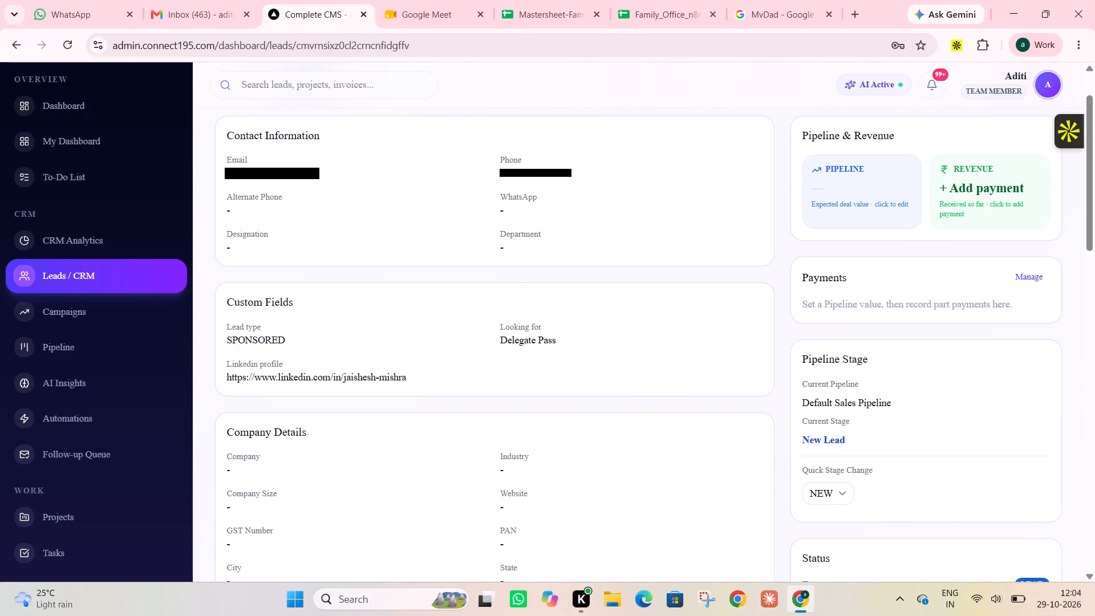
scroll(269, 345, "down", 1)
scroll(269, 345, "up", 3)
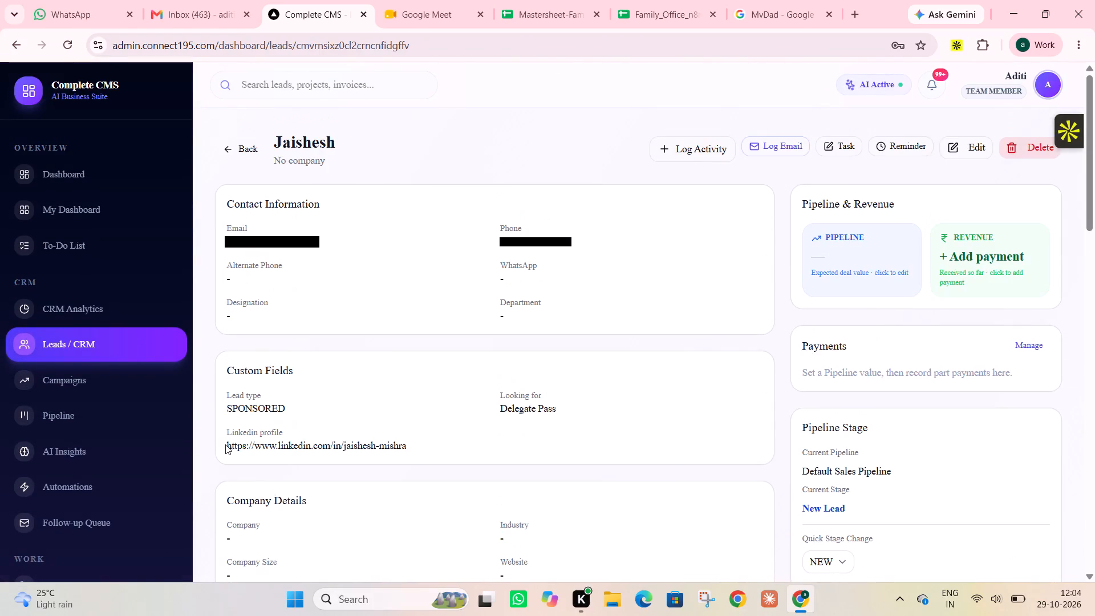
Open the LinkedIn profile linked in Jaishesh's custom fields and look over the headline, company and highlights.
left_click_drag(223, 444, 423, 460)
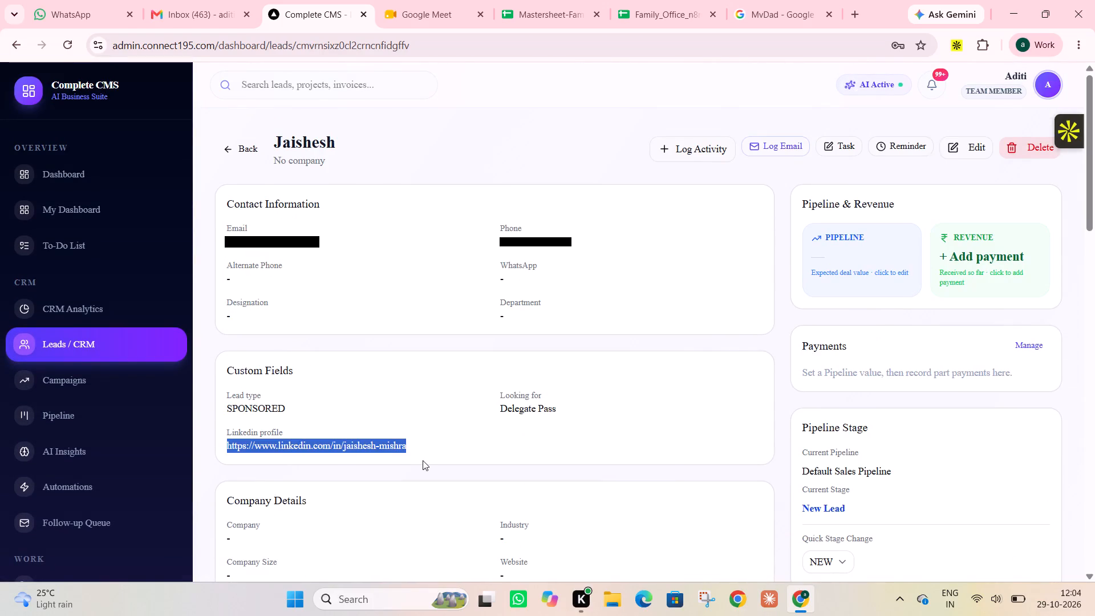
key("ctrl+c")
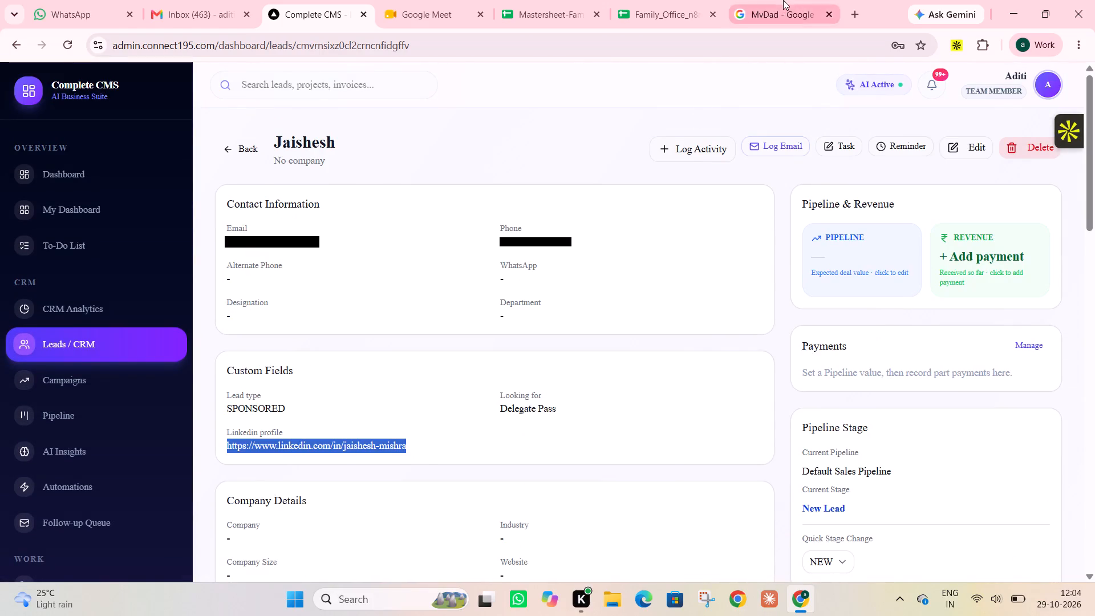
left_click(783, 0)
left_click(786, 46)
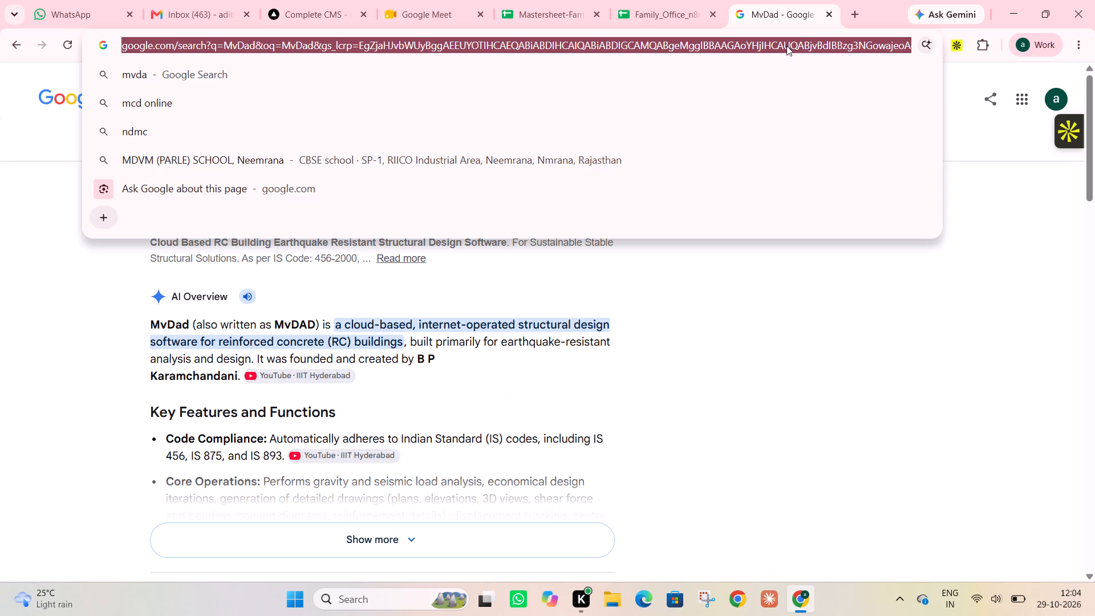
key("ctrl+v")
key("Return")
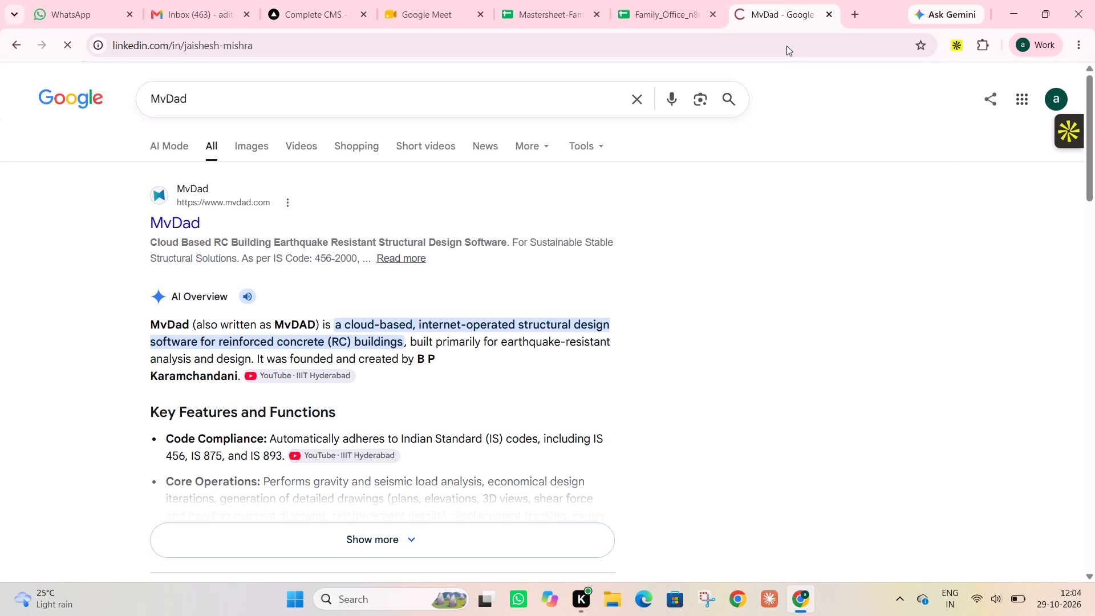
scroll(698, 305, "down", 1)
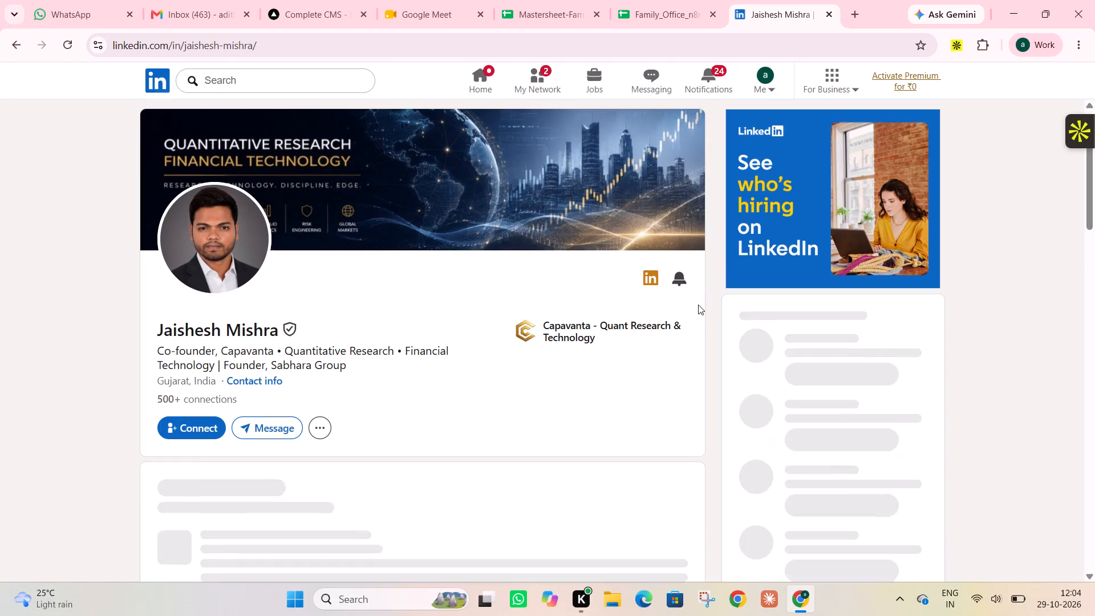
scroll(698, 305, "down", 2)
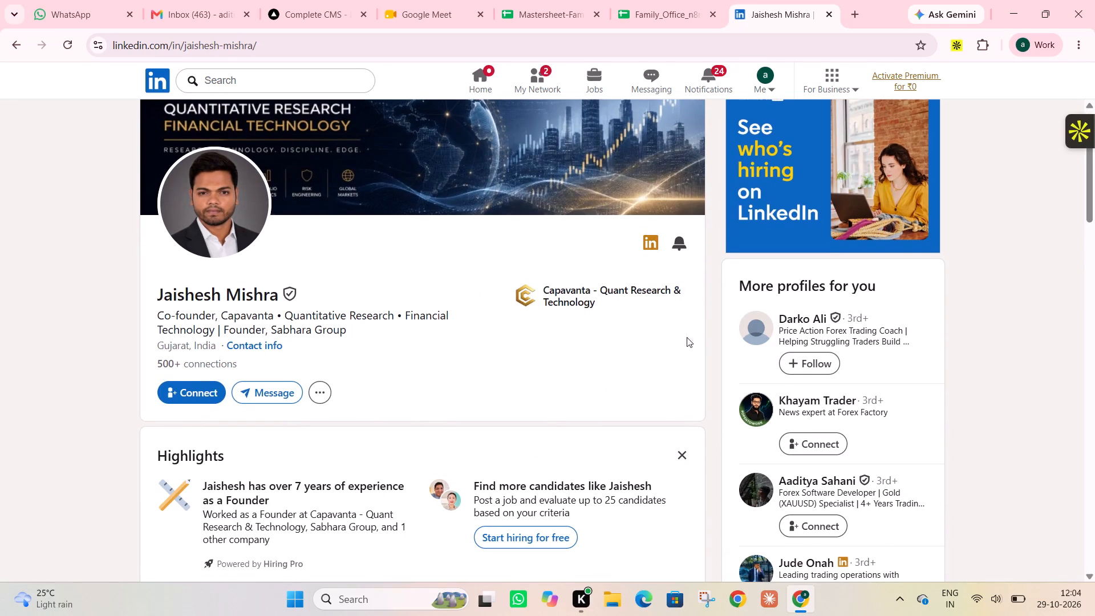
left_click_drag(545, 285, 582, 305)
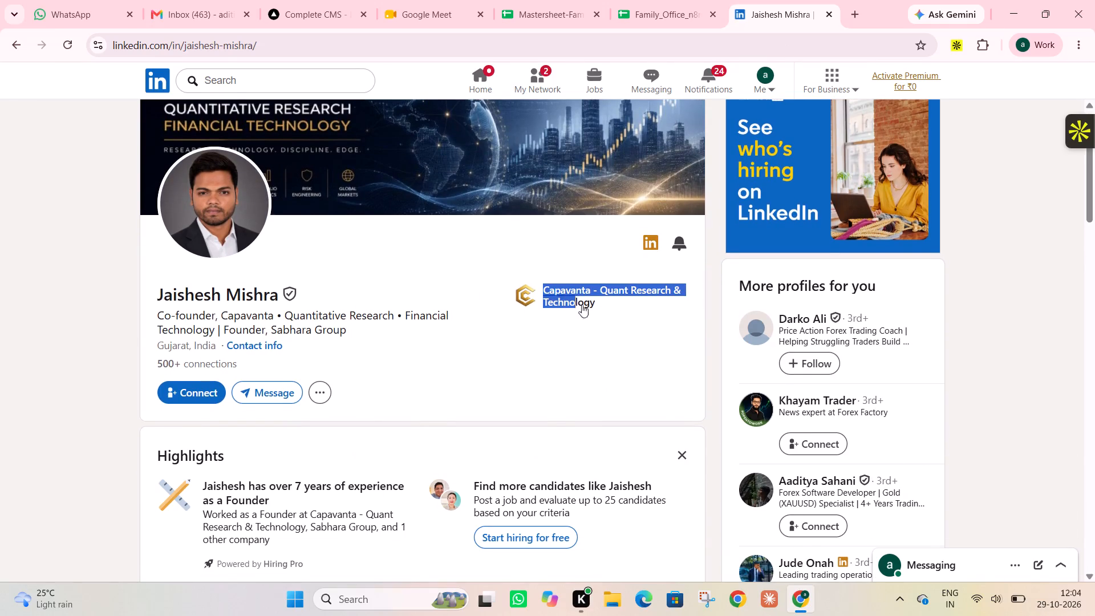
left_click_drag(582, 305, 601, 306)
key("ctrl+c")
scroll(601, 306, "up", 12)
left_click(858, 17)
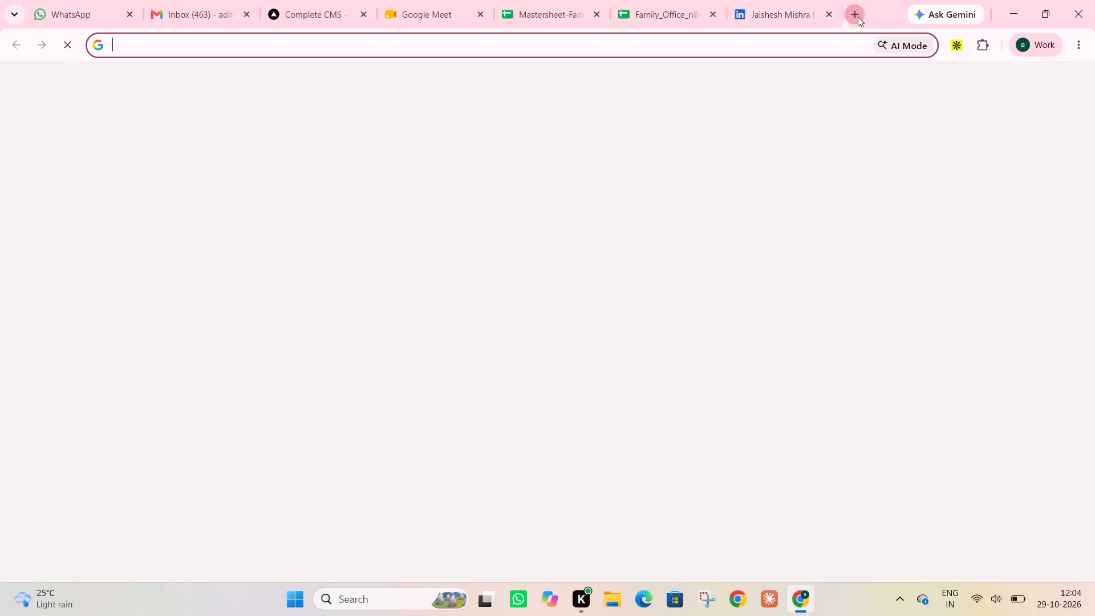
key("ctrl+v")
key("Return")
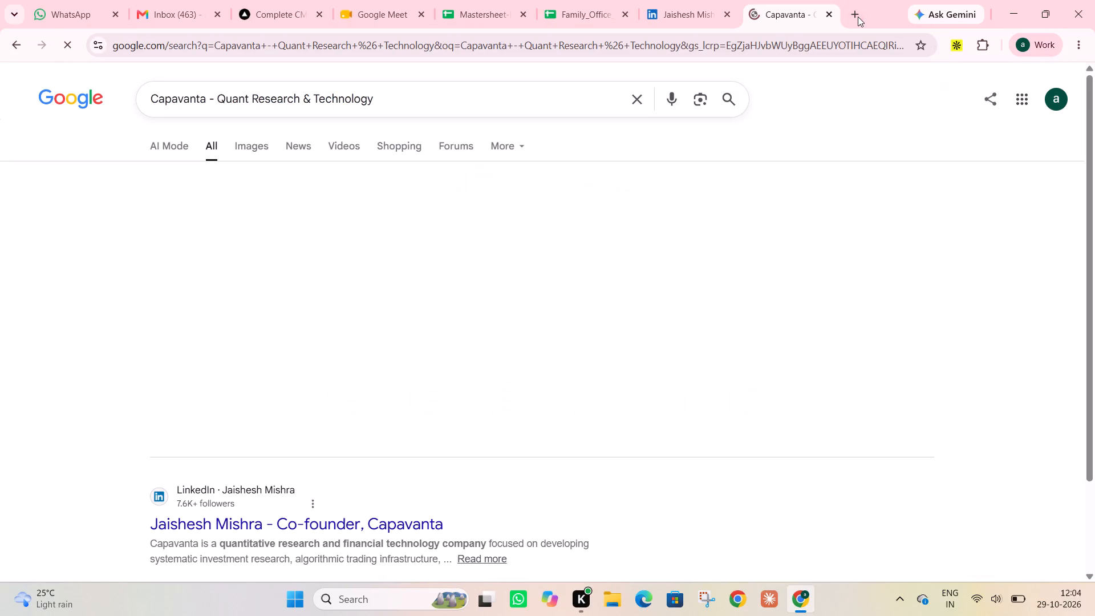
left_click(725, 15)
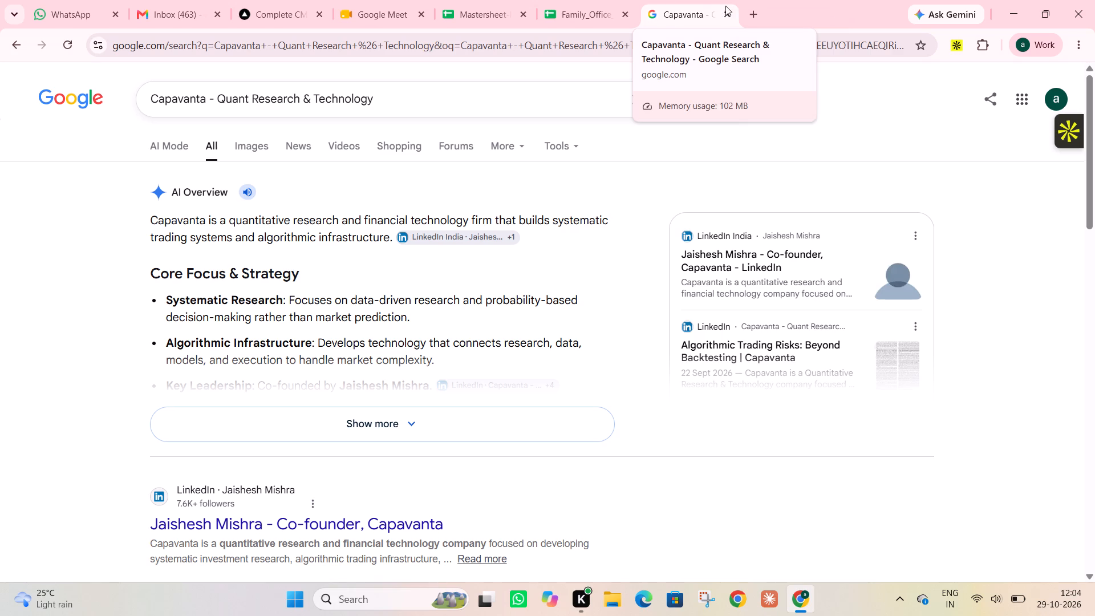
left_click(726, 13)
Change Jaishesh's pipeline stage to PROPOSAL_SENT in the CRM and return to the campaign's lead list.
left_click(294, 3)
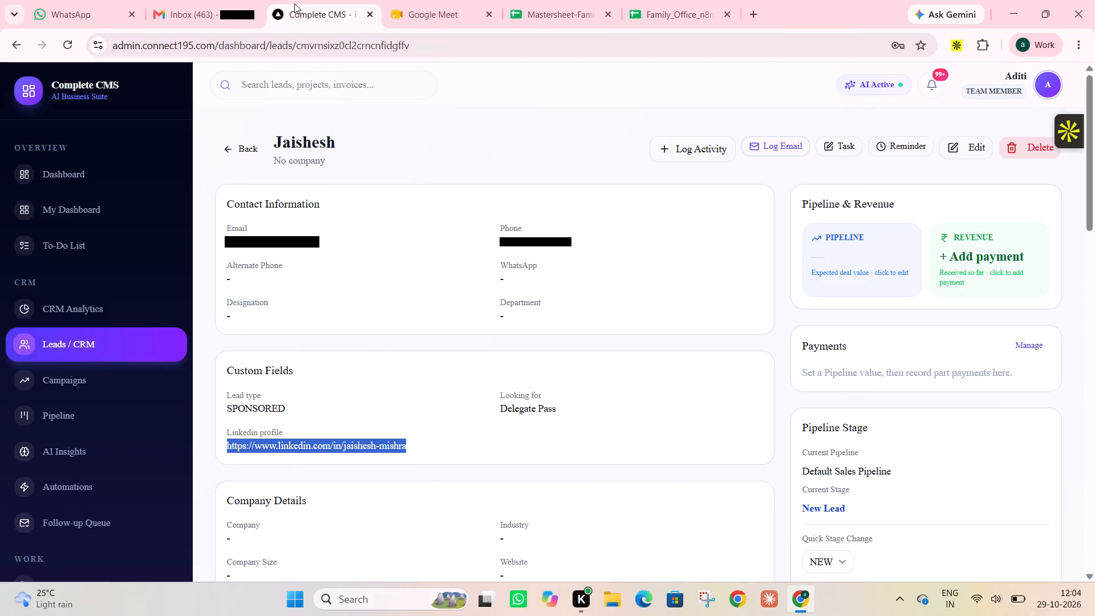
scroll(374, 306, "up", 3)
scroll(374, 306, "down", 3)
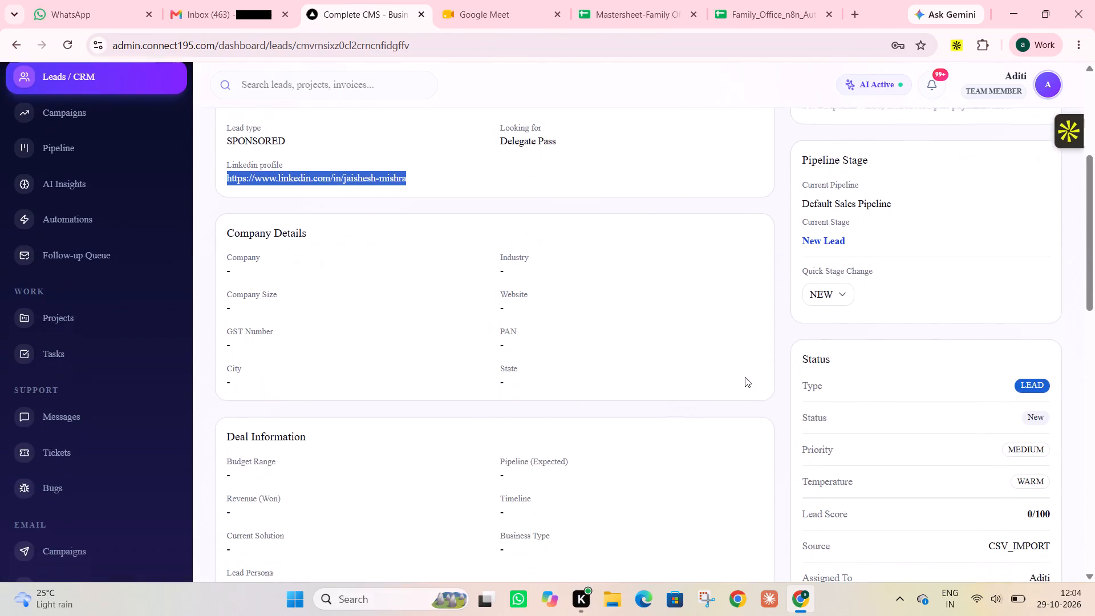
left_click(842, 299)
left_click(836, 363)
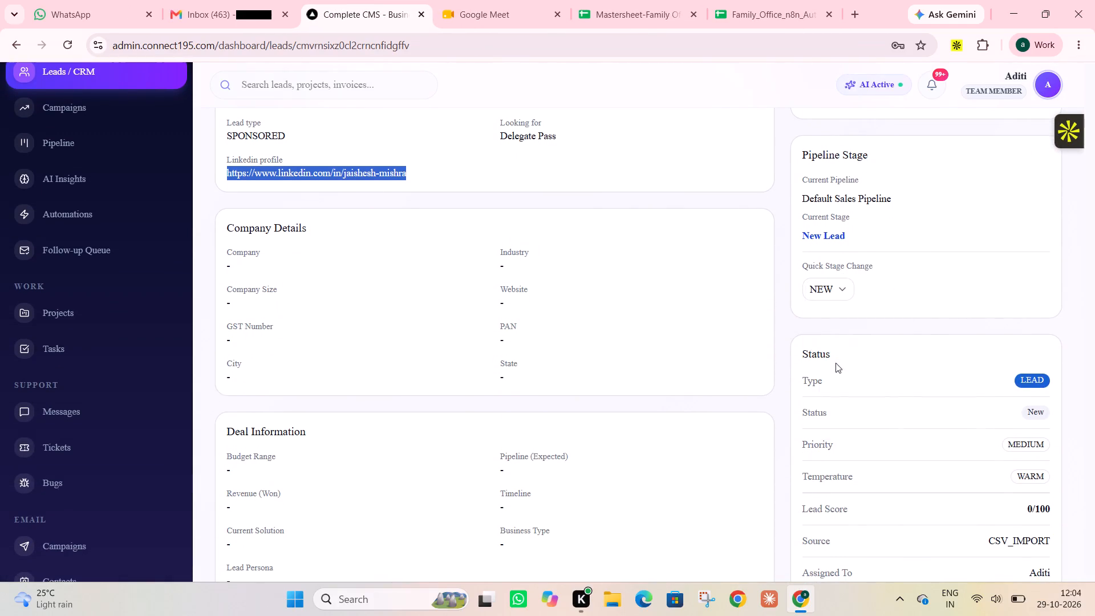
scroll(443, 285, "up", 3)
scroll(295, 192, "up", 2)
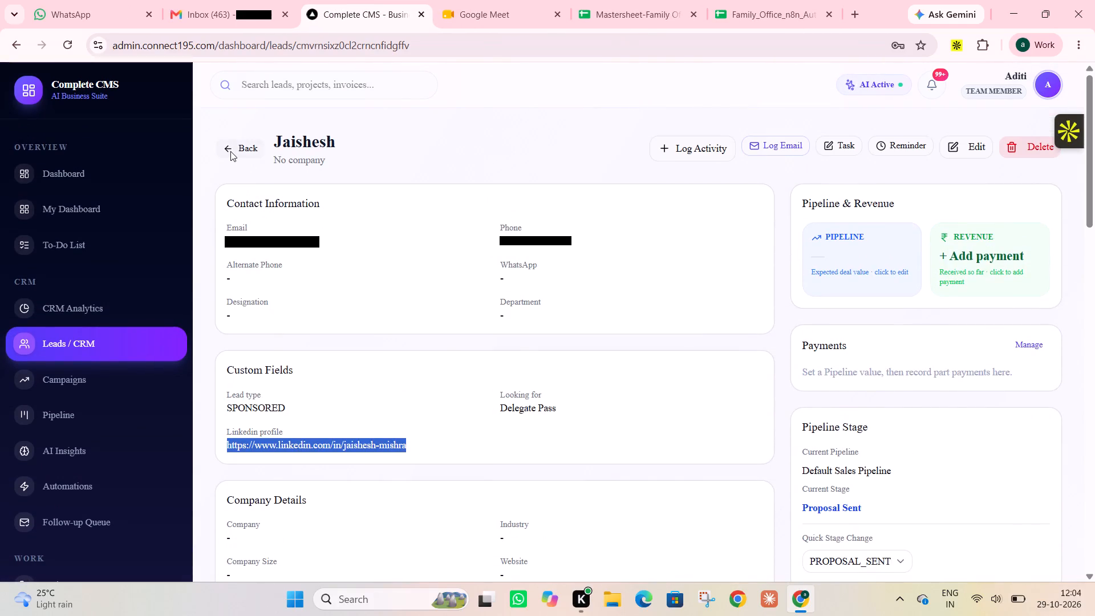
left_click(230, 151)
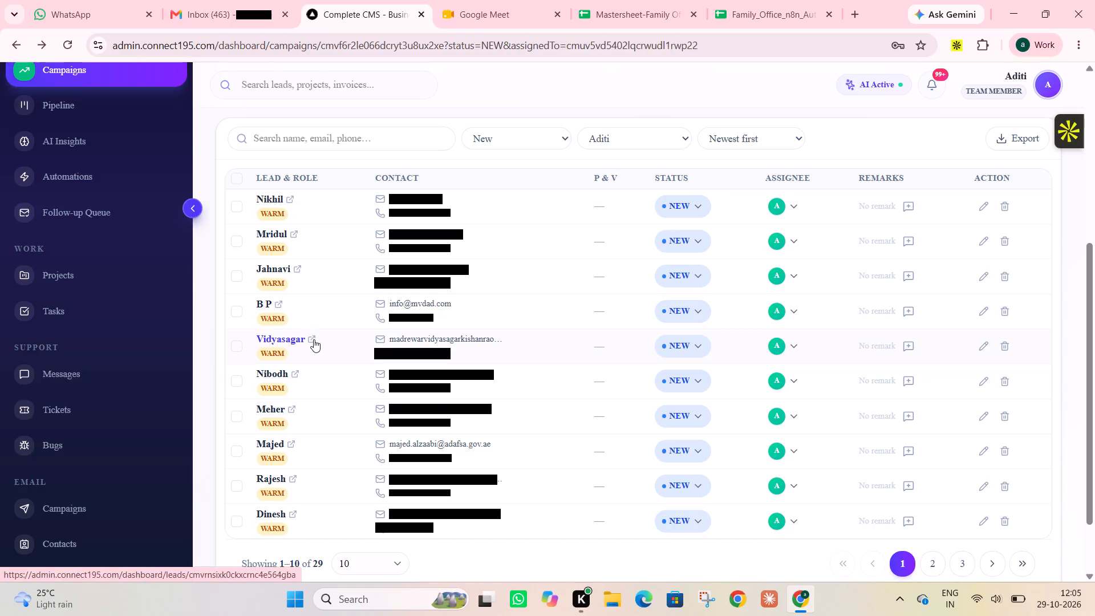
Open Vidyasagar's lead record from the campaign list and bring up the LinkedIn profile given in its custom fields.
left_click(314, 339)
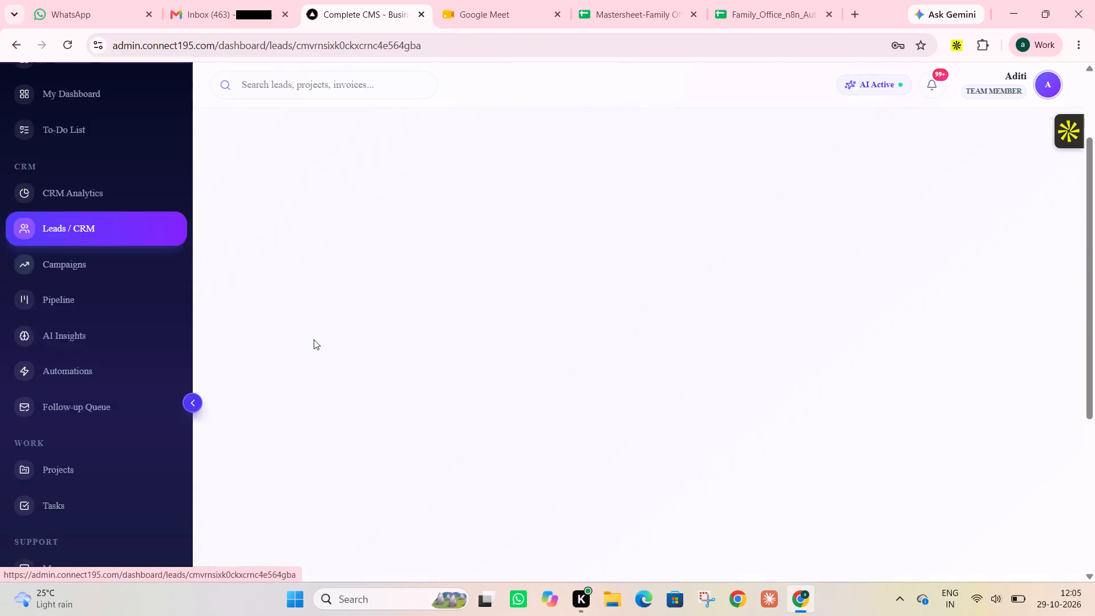
left_click_drag(214, 370, 235, 372)
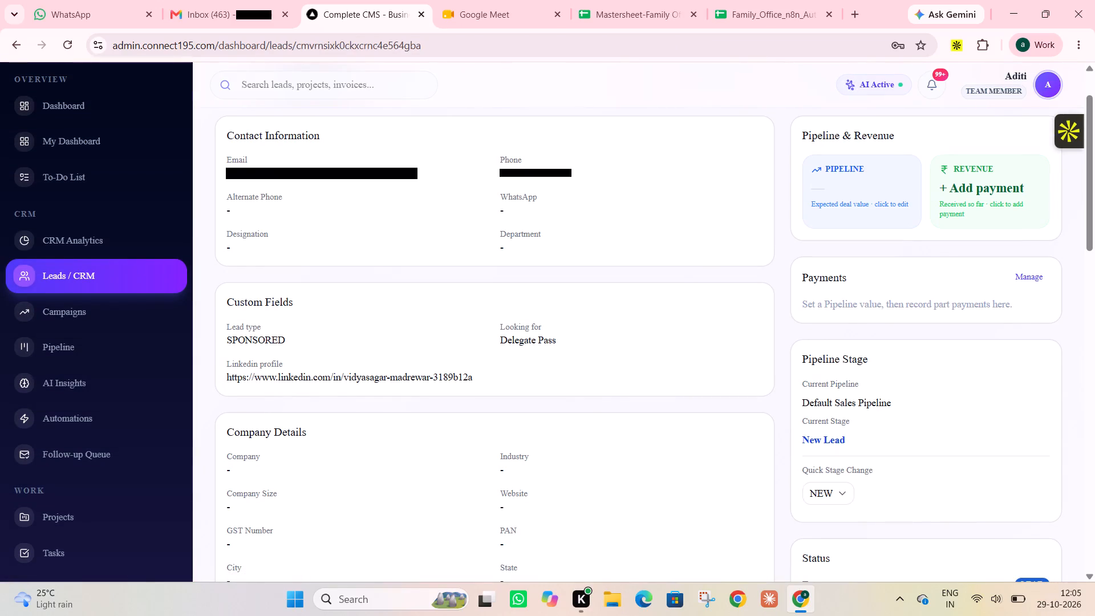
left_click_drag(235, 372, 489, 377)
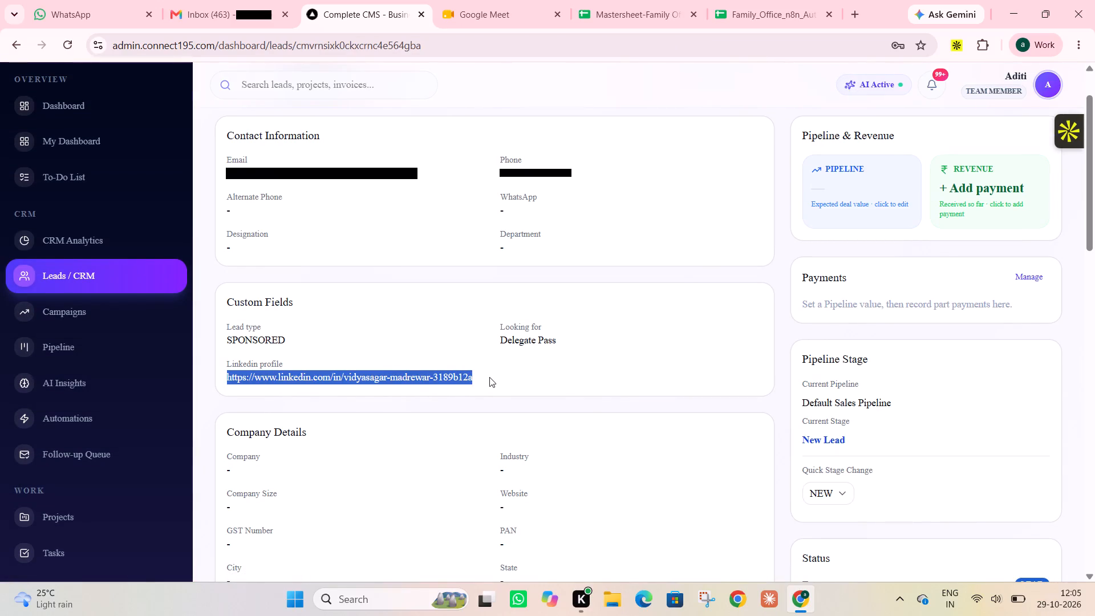
key("ctrl+c")
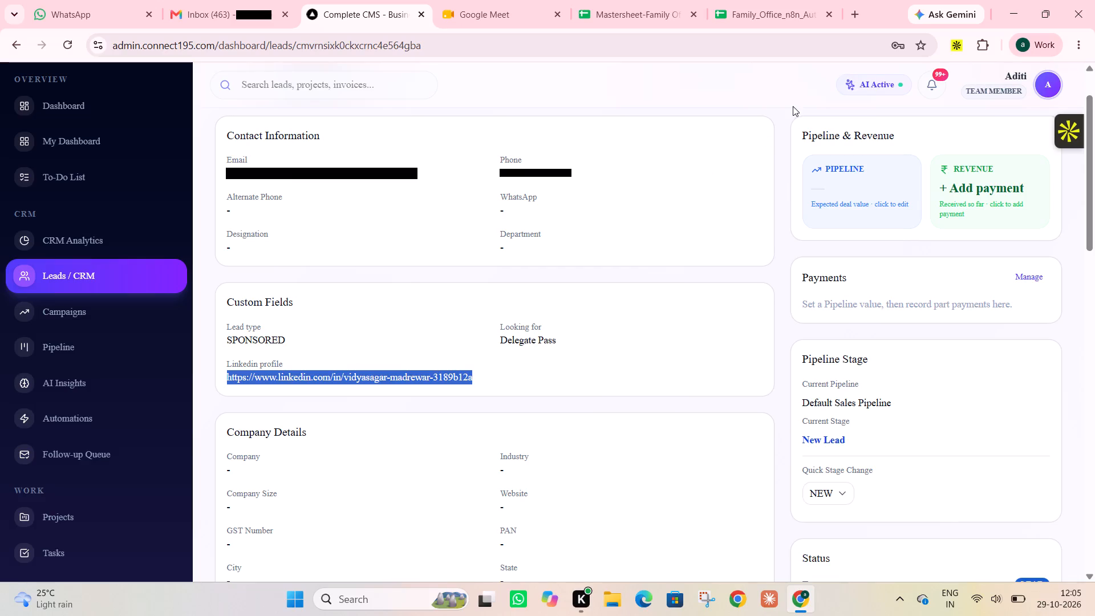
scroll(630, 307, "up", 5)
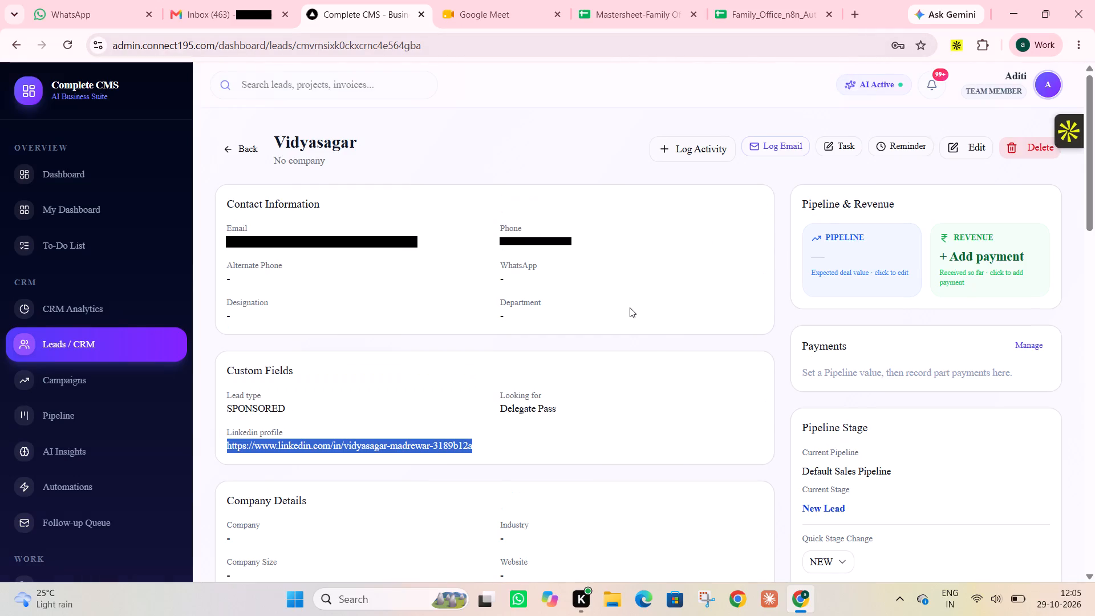
left_click(854, 11)
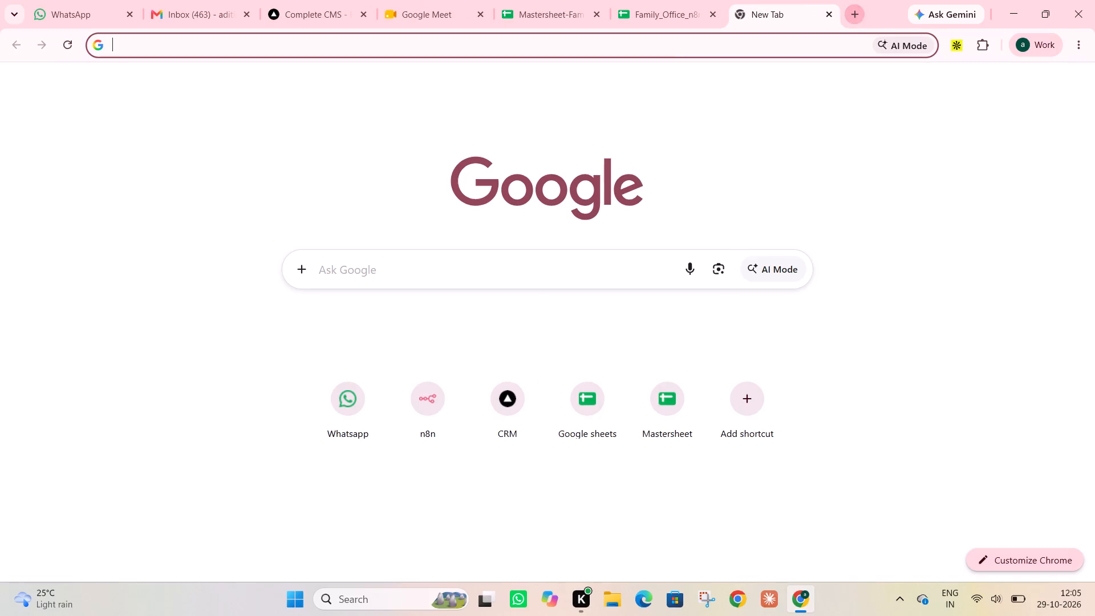
key("ctrl+v")
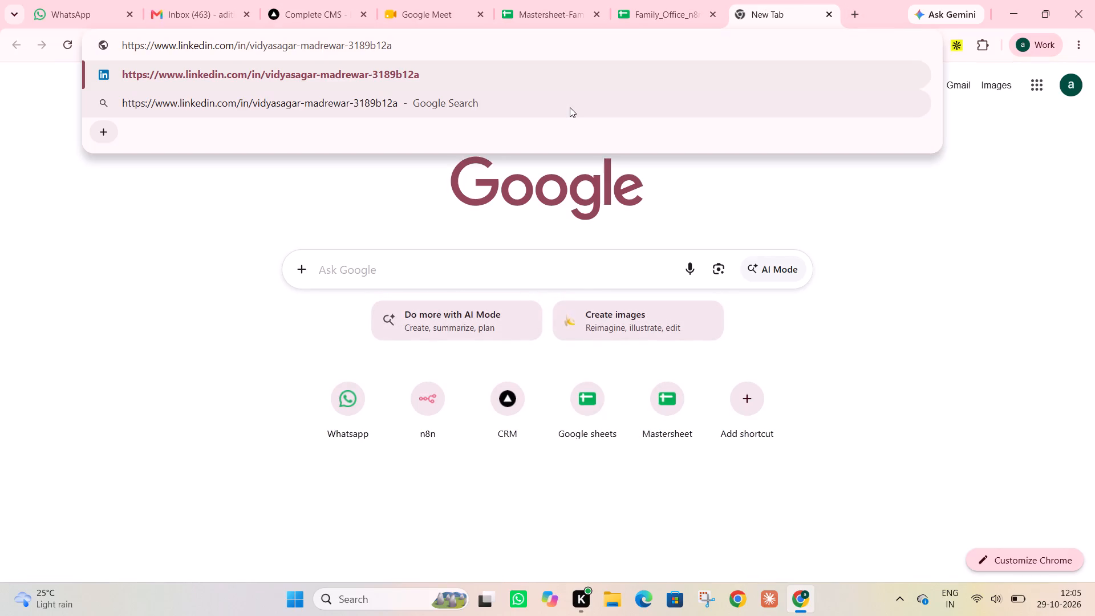
key("Return")
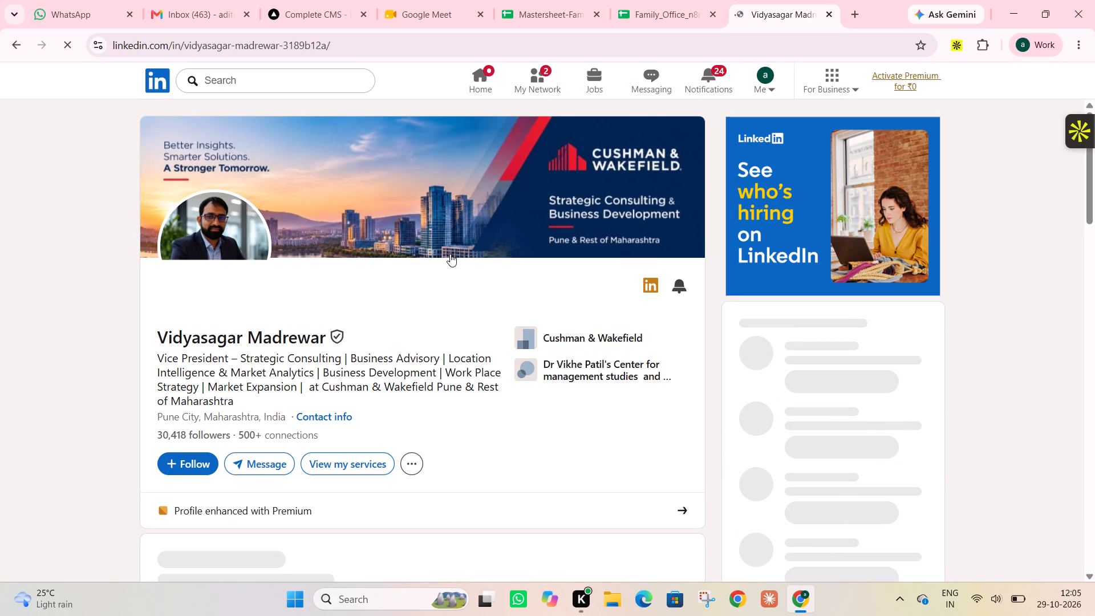
scroll(512, 374, "down", 2)
left_click_drag(540, 222, 649, 221)
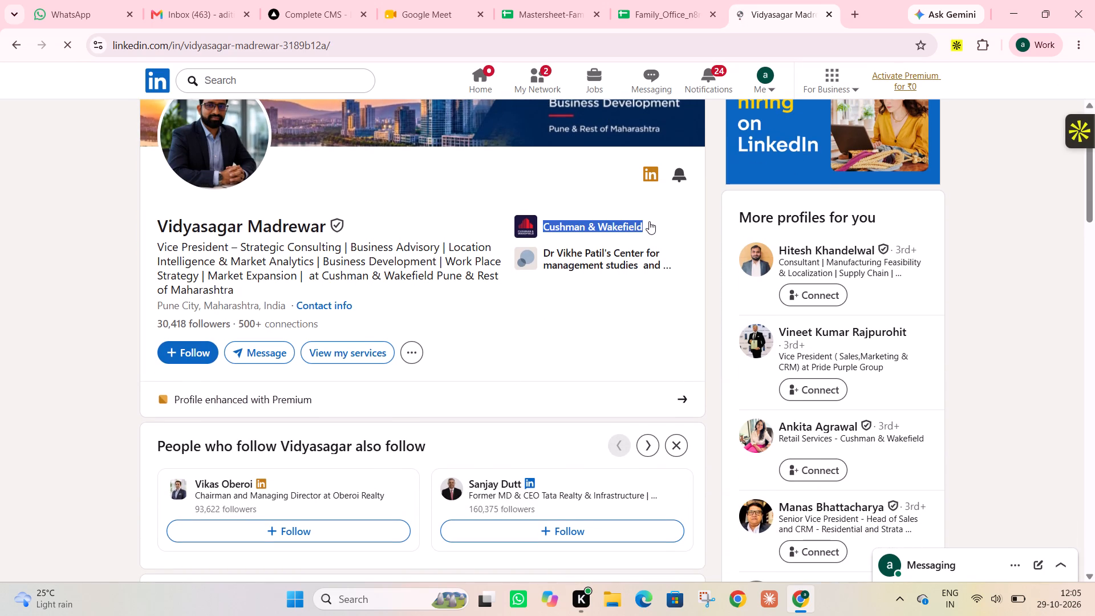
key("ctrl+c")
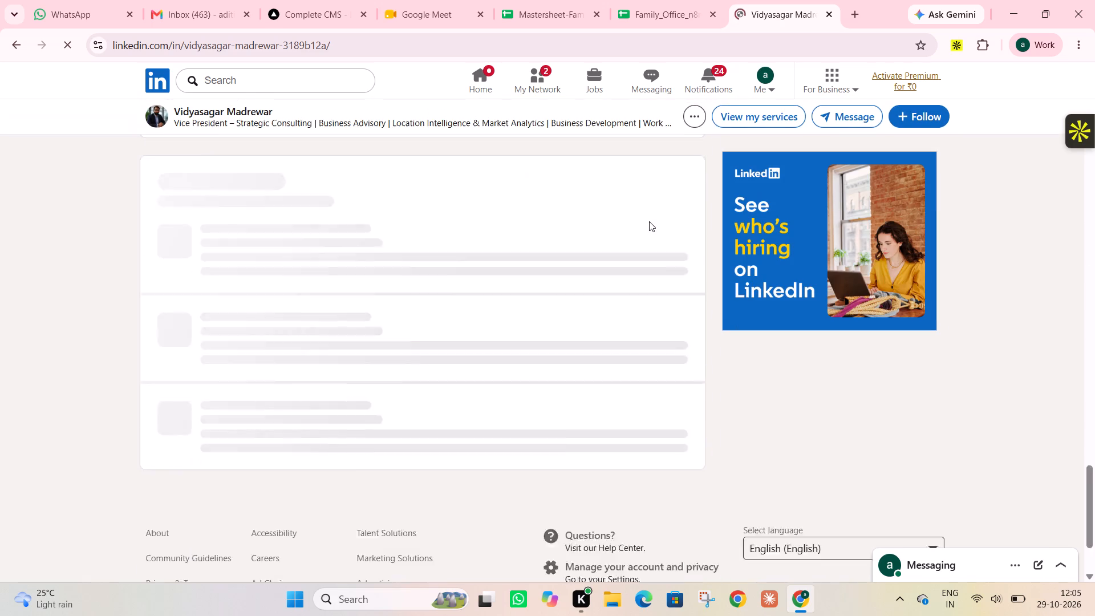
scroll(588, 307, "up", 7)
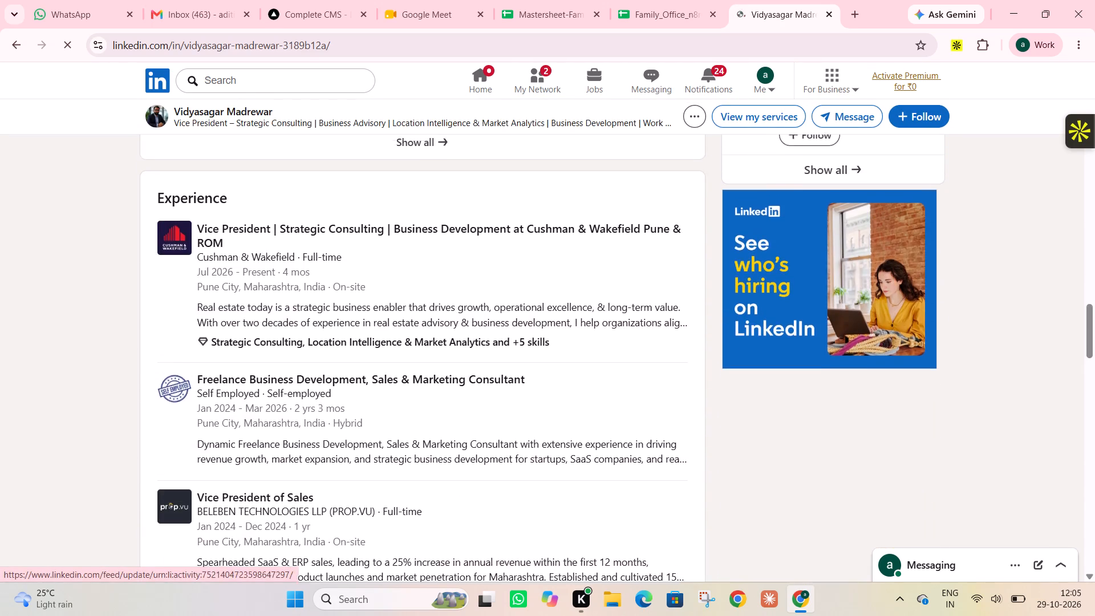
scroll(588, 307, "up", 8)
scroll(588, 307, "down", 5)
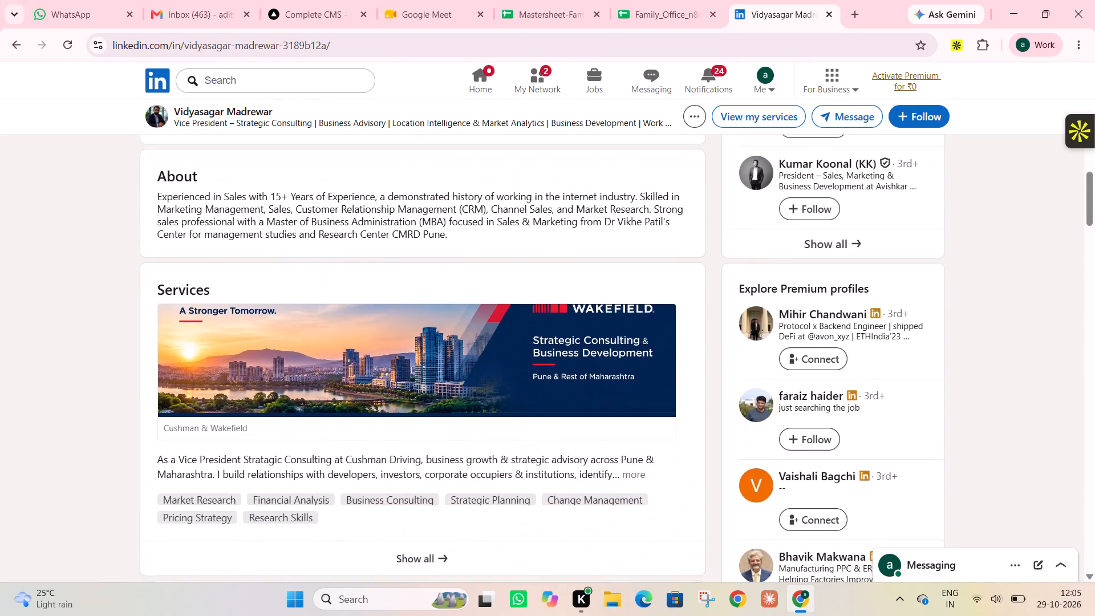
scroll(588, 307, "down", 5)
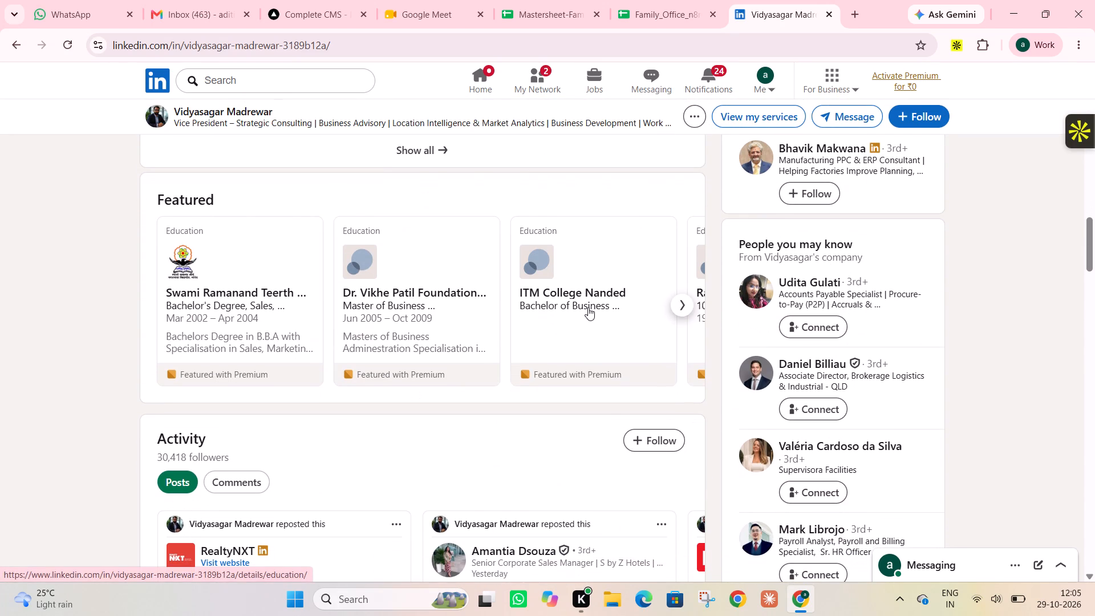
scroll(588, 307, "up", 8)
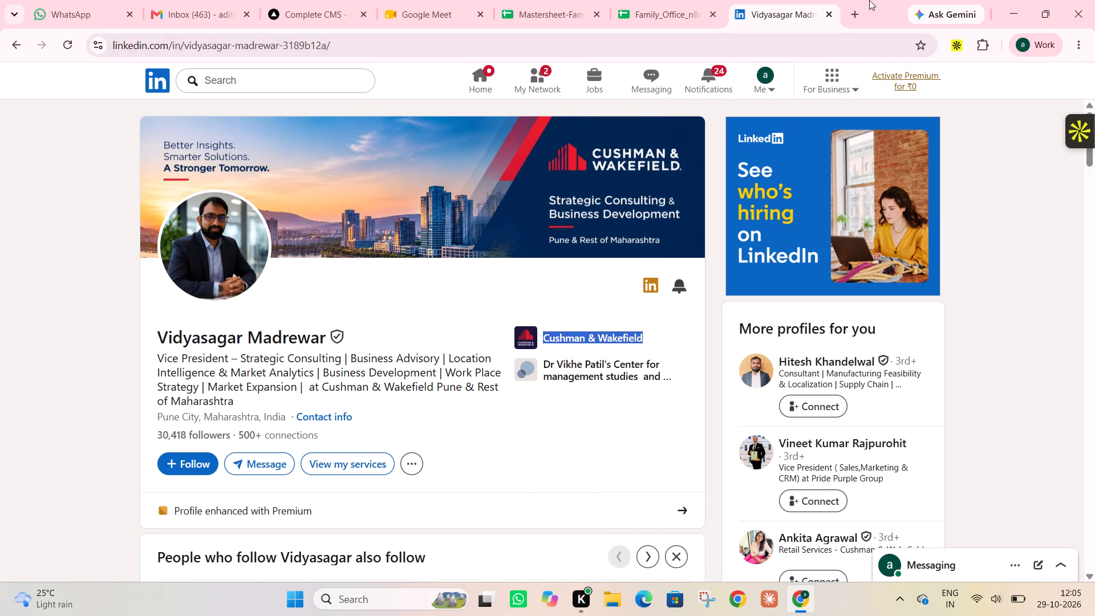
Search the web for Cushman & Wakefield and examine the company overview in the results.
left_click(857, 9)
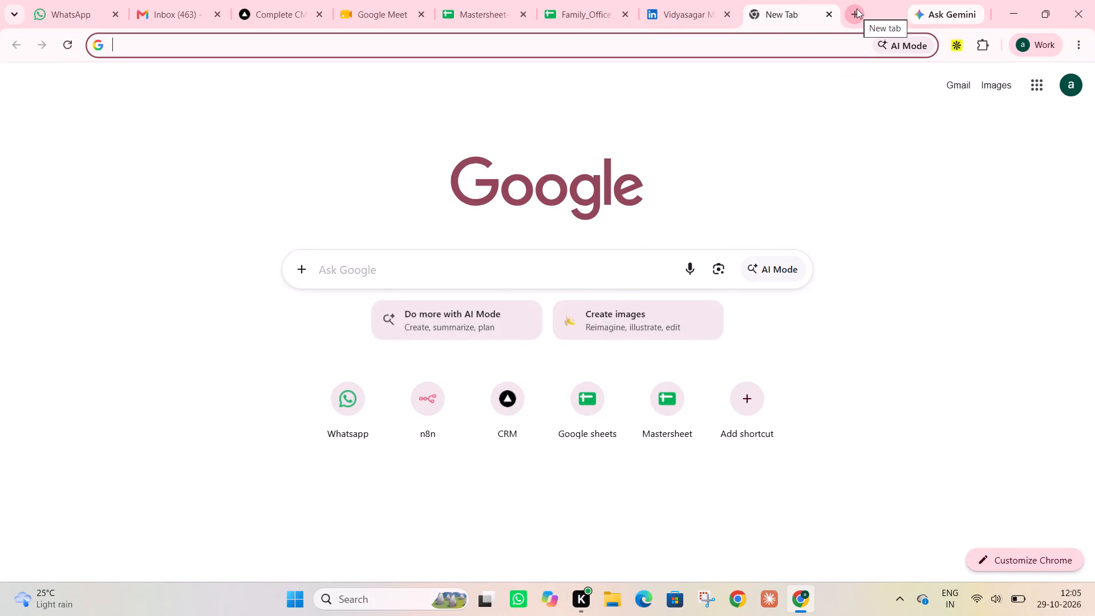
key("ctrl+v")
key("Return")
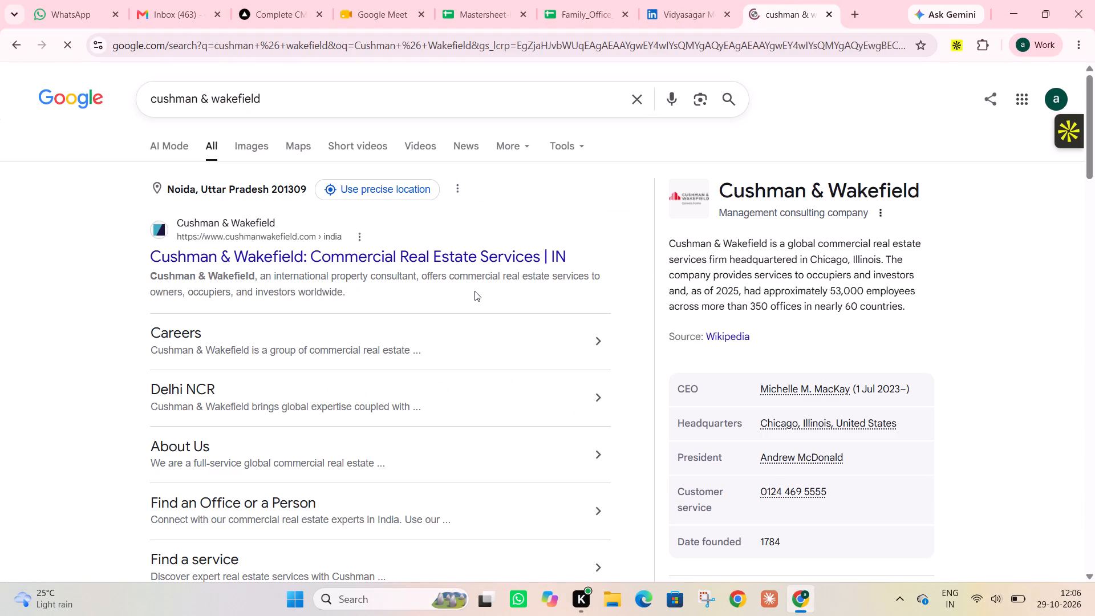
scroll(474, 291, "down", 4)
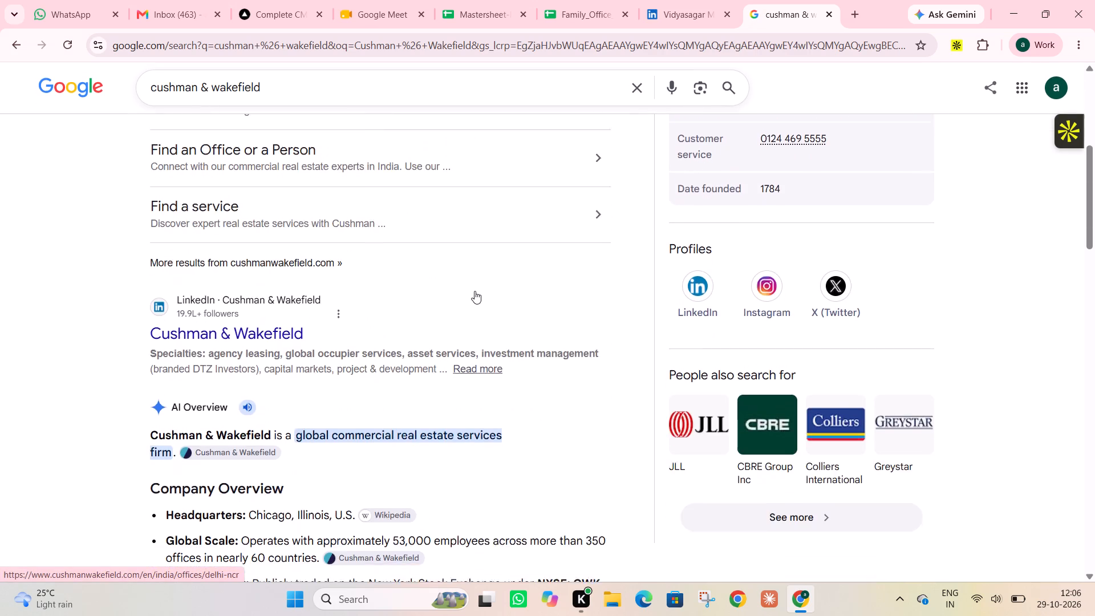
scroll(474, 291, "down", 1)
scroll(474, 291, "up", 2)
scroll(474, 291, "down", 3)
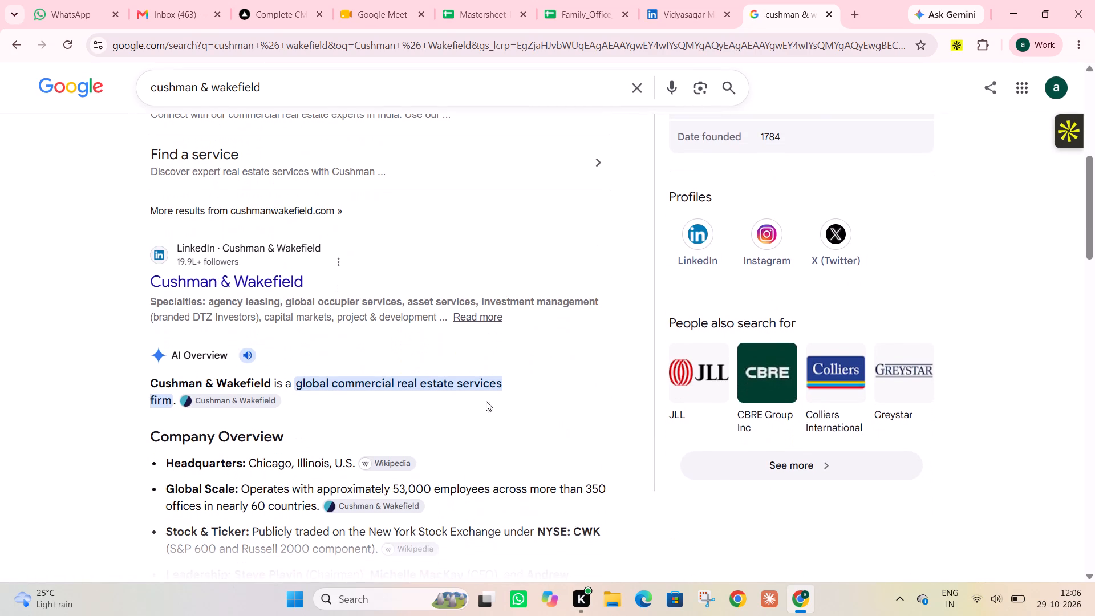
Look over the remaining Cushman & Wakefield search results and the company summary.
scroll(502, 411, "down", 1)
scroll(502, 411, "up", 9)
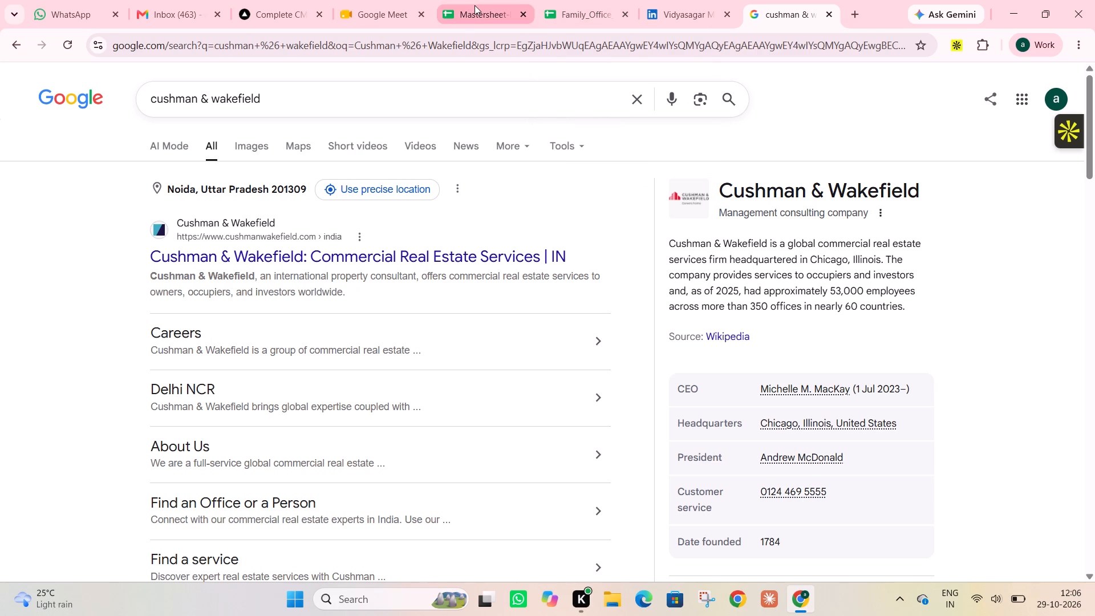
Return to Vidyasagar's lead record in the CRM, review its details and select the phone number in the contact information.
left_click(294, 24)
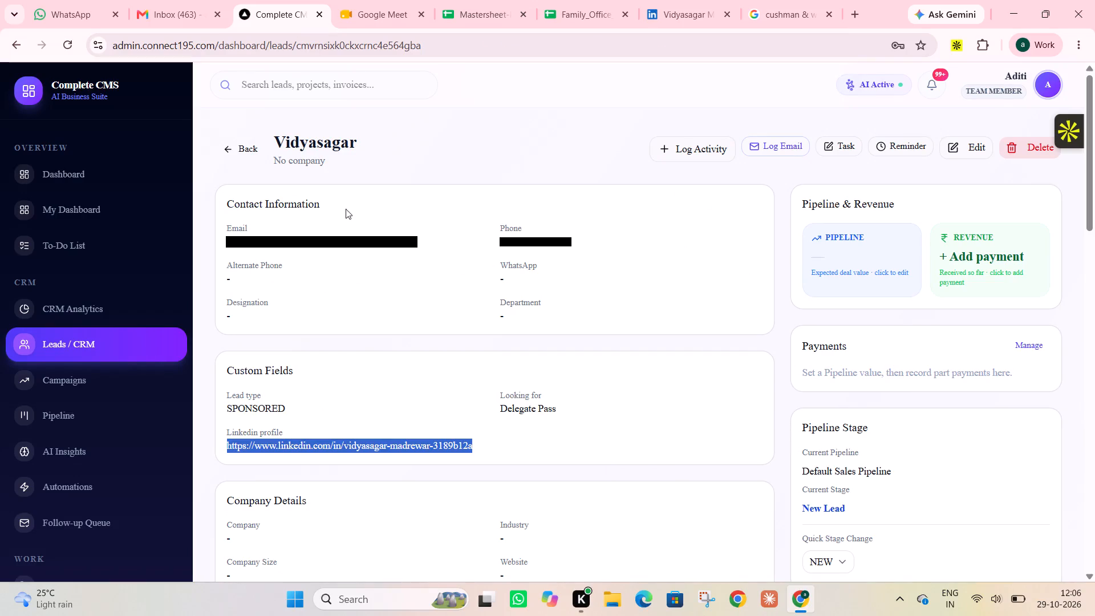
scroll(398, 275, "up", 2)
scroll(346, 156, "up", 1)
scroll(346, 156, "down", 2)
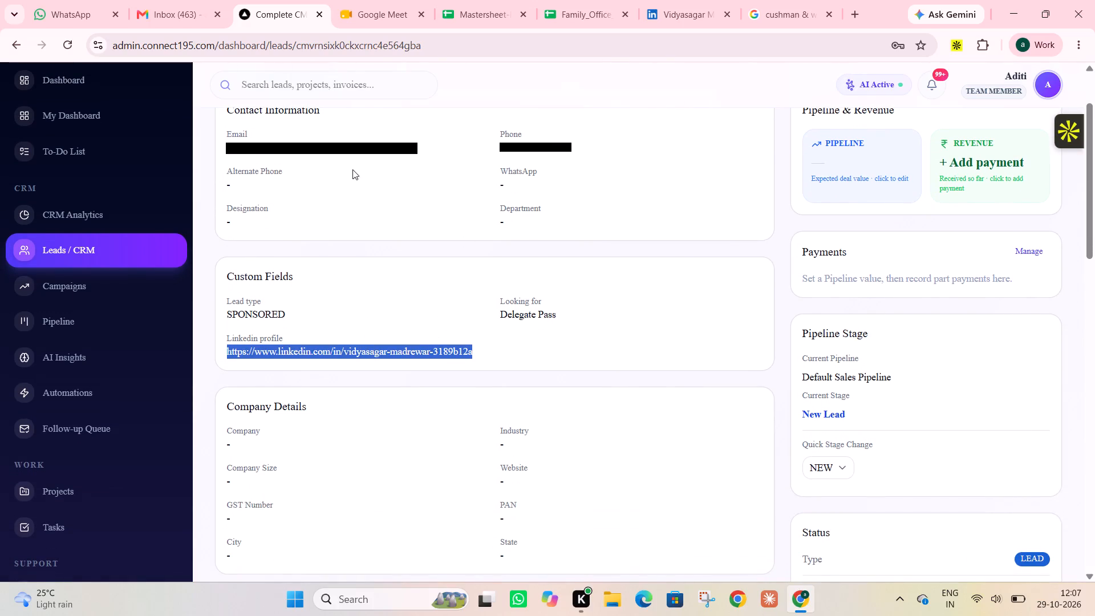
scroll(352, 169, "up", 3)
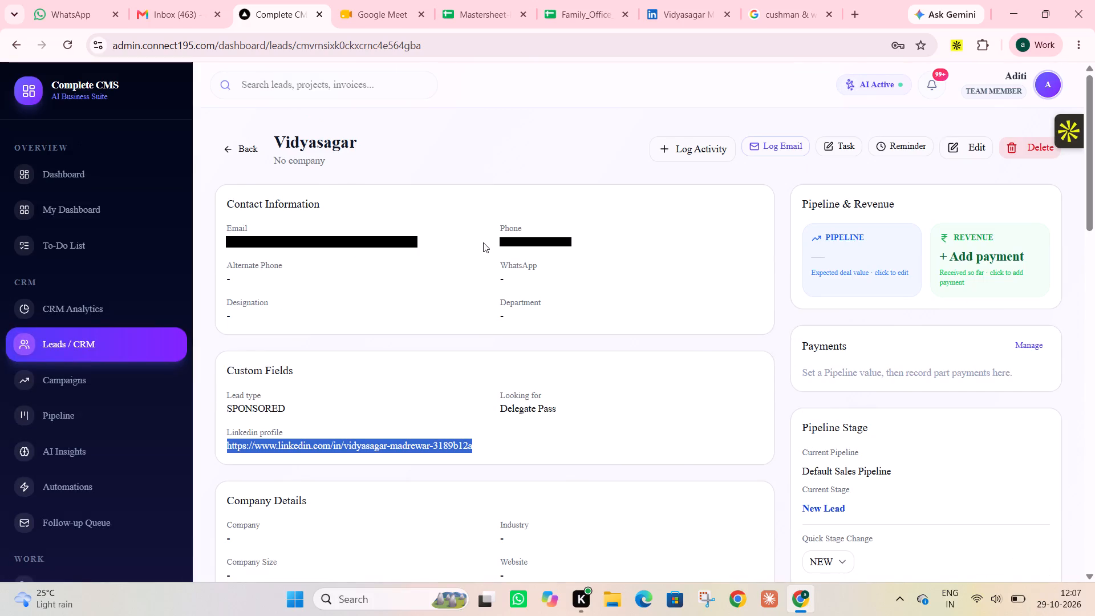
left_click_drag(519, 238, 574, 236)
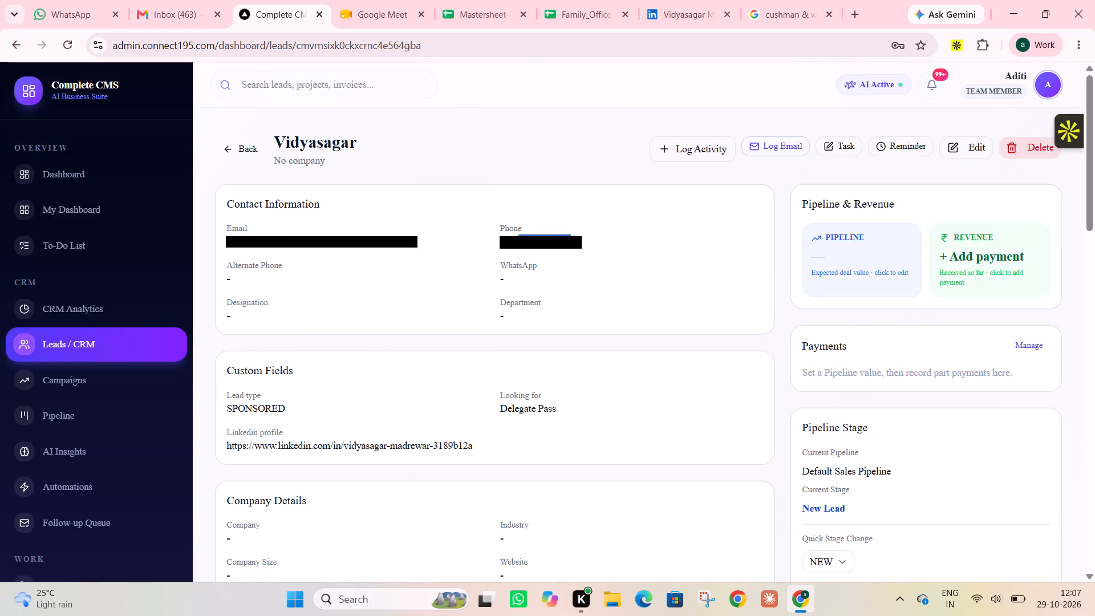
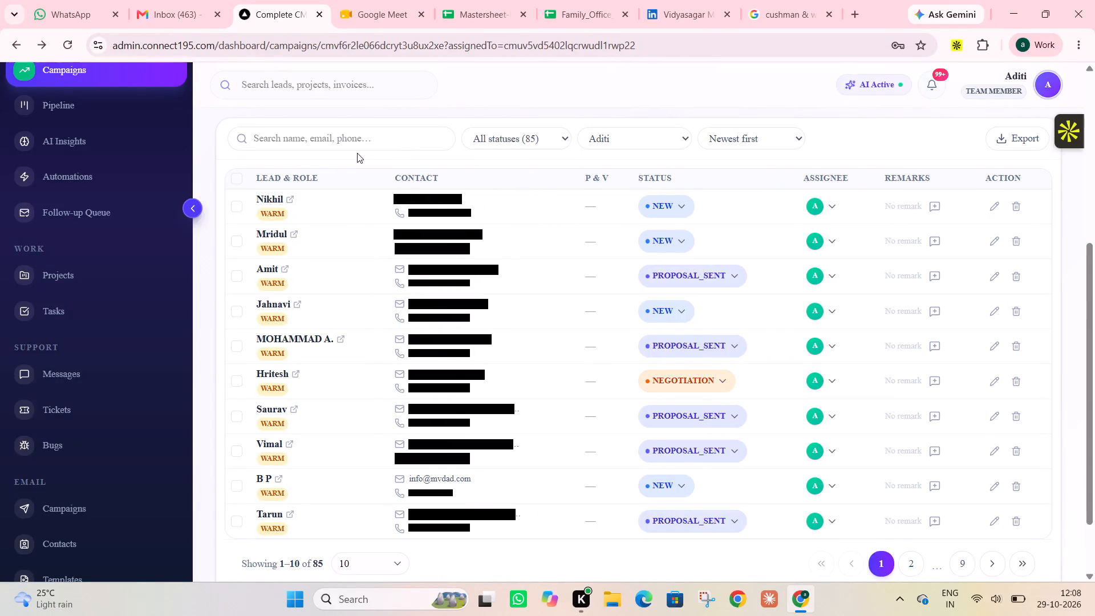
Search the campaign's lead list for Jaishesh's record using part of the lead's phone number.
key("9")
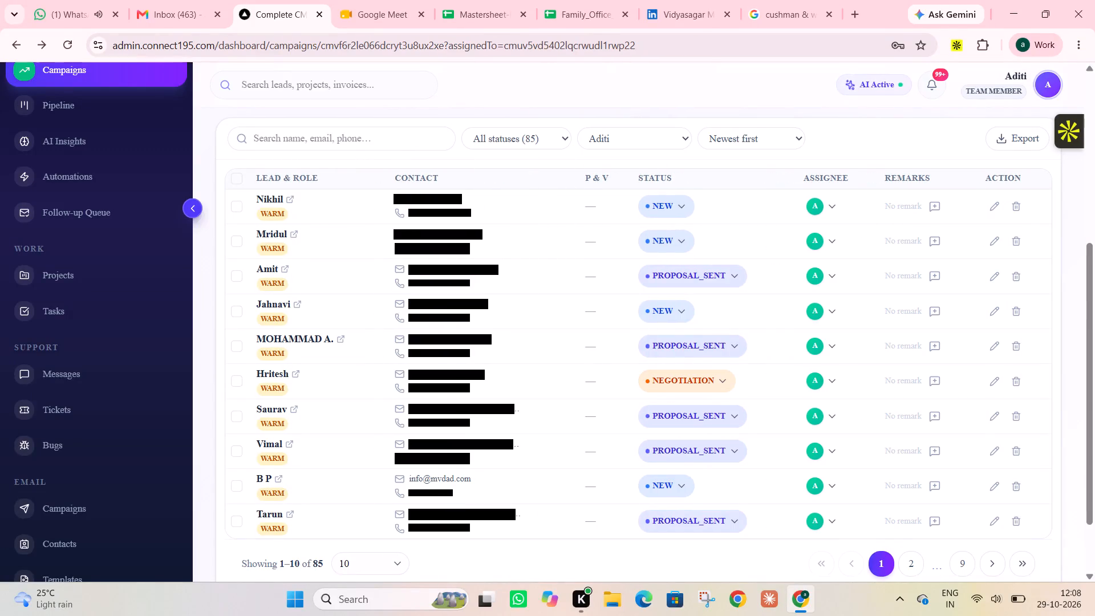
left_click(346, 129)
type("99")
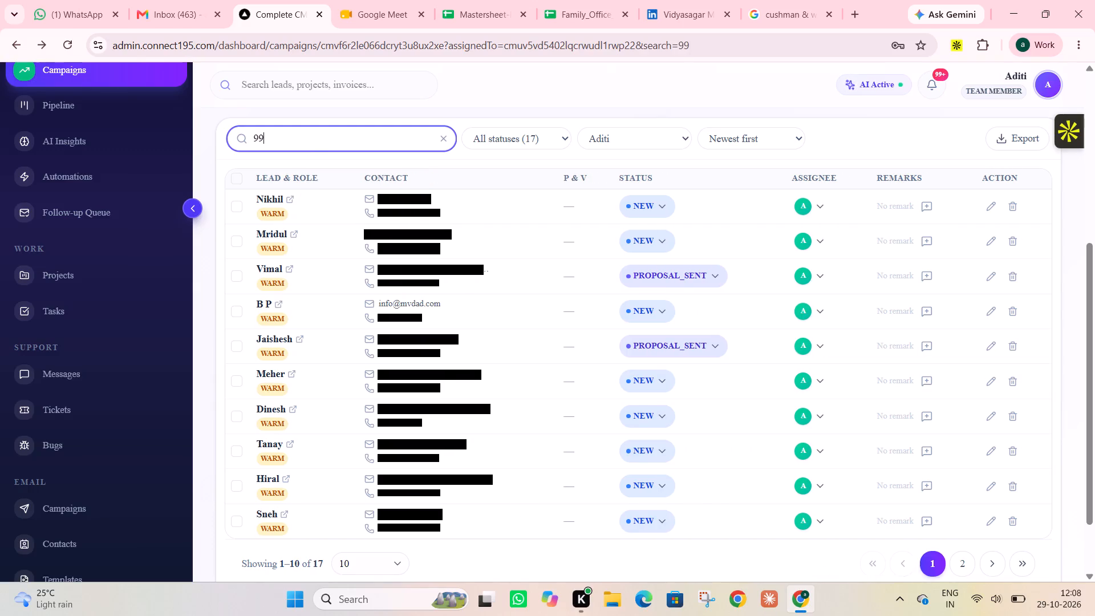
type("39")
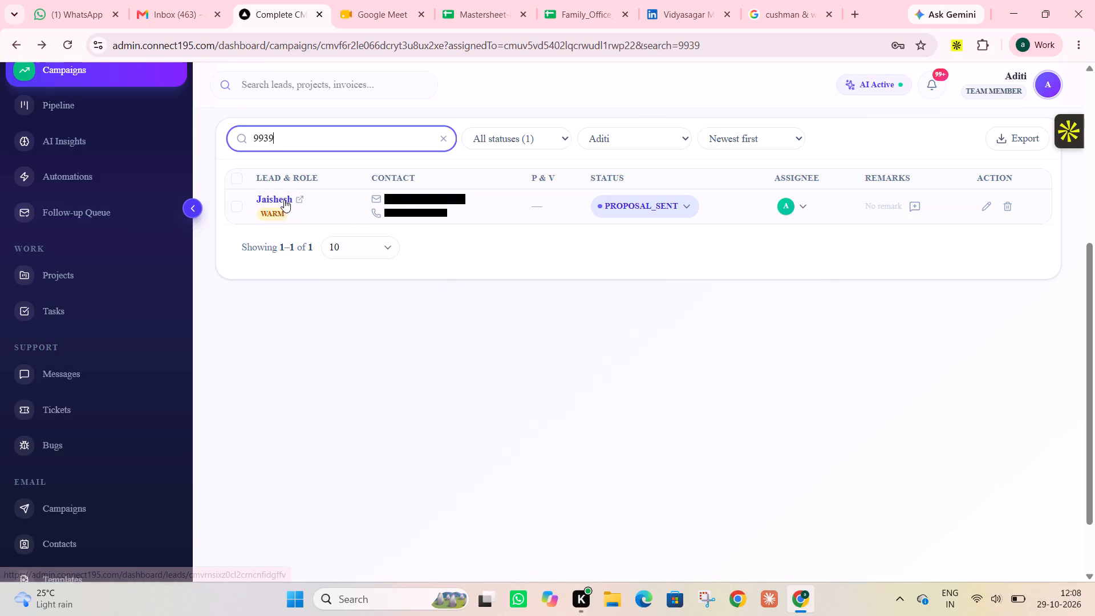
Open Jaishesh's lead record from the campaign list and select the LinkedIn profile address in its custom fields.
left_click(284, 200)
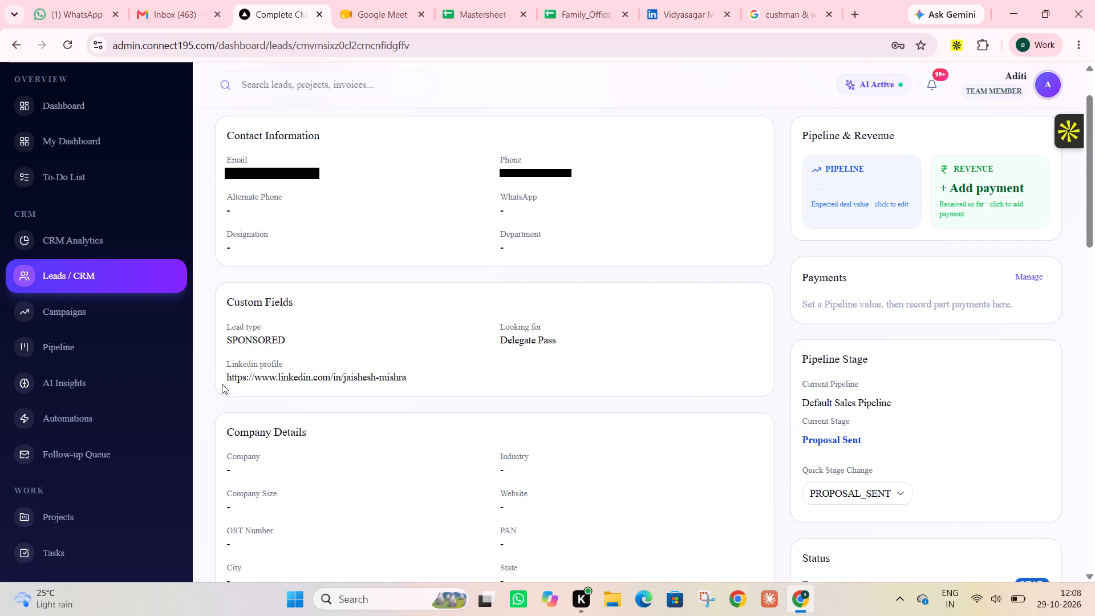
left_click_drag(224, 376, 426, 397)
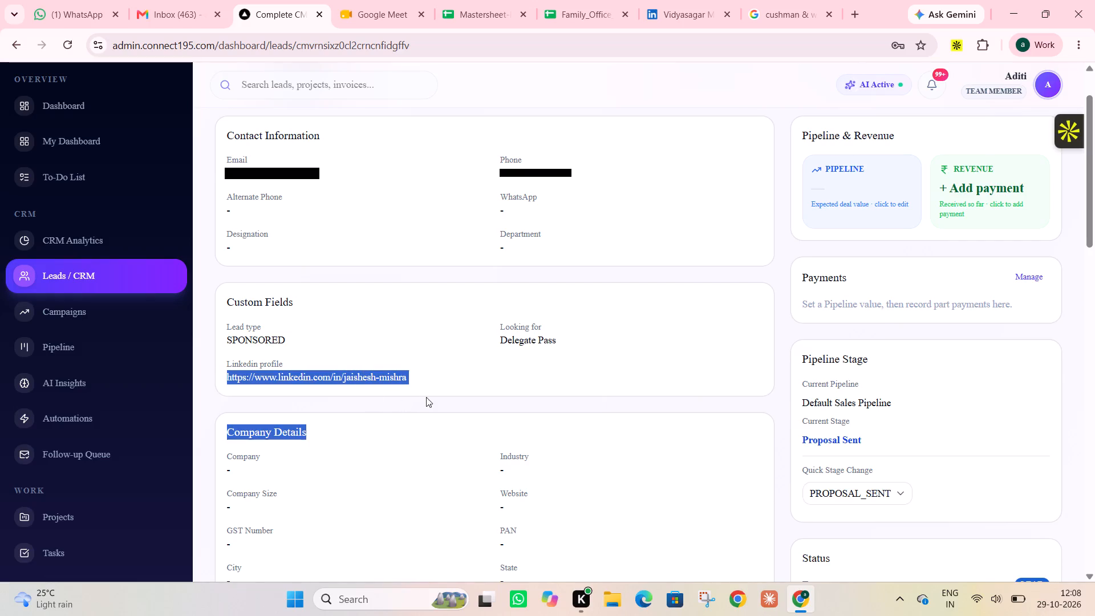
left_click_drag(426, 397, 426, 383)
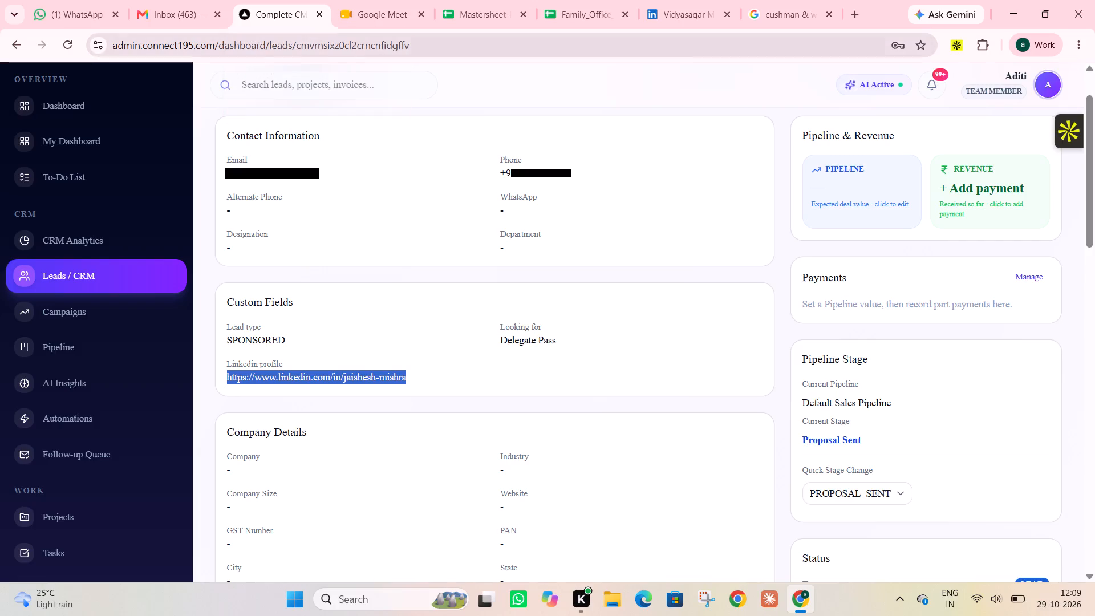
Post the note "Call tomorrow" in the discussion section of Jaishesh's lead record.
scroll(380, 290, "down", 7)
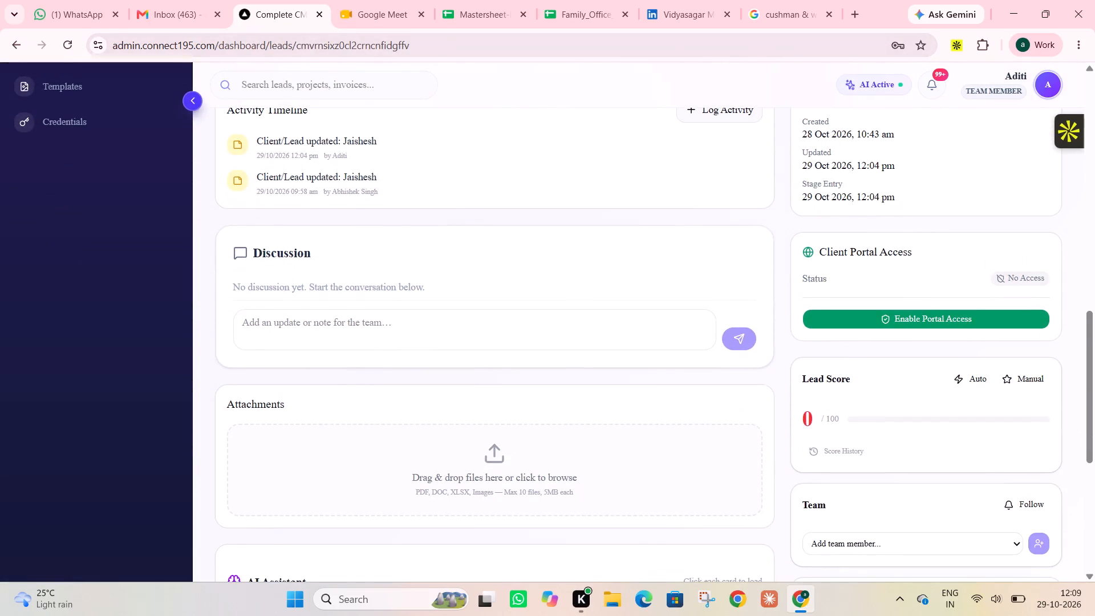
scroll(515, 335, "up", 11)
scroll(744, 355, "down", 2)
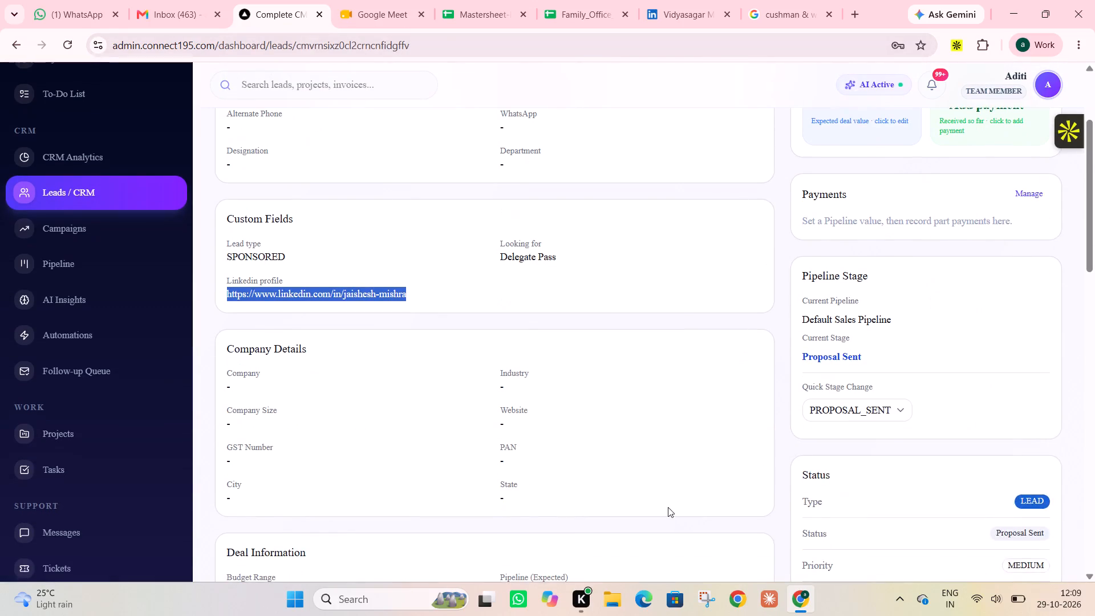
scroll(668, 507, "down", 5)
scroll(668, 507, "up", 1)
left_click(575, 458)
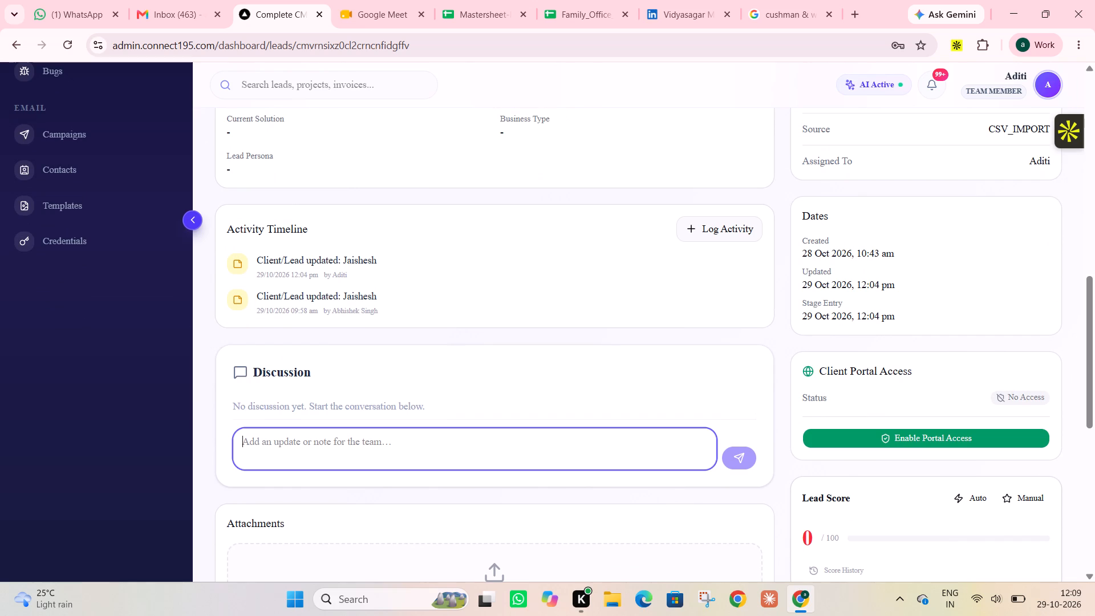
type("Call tommo")
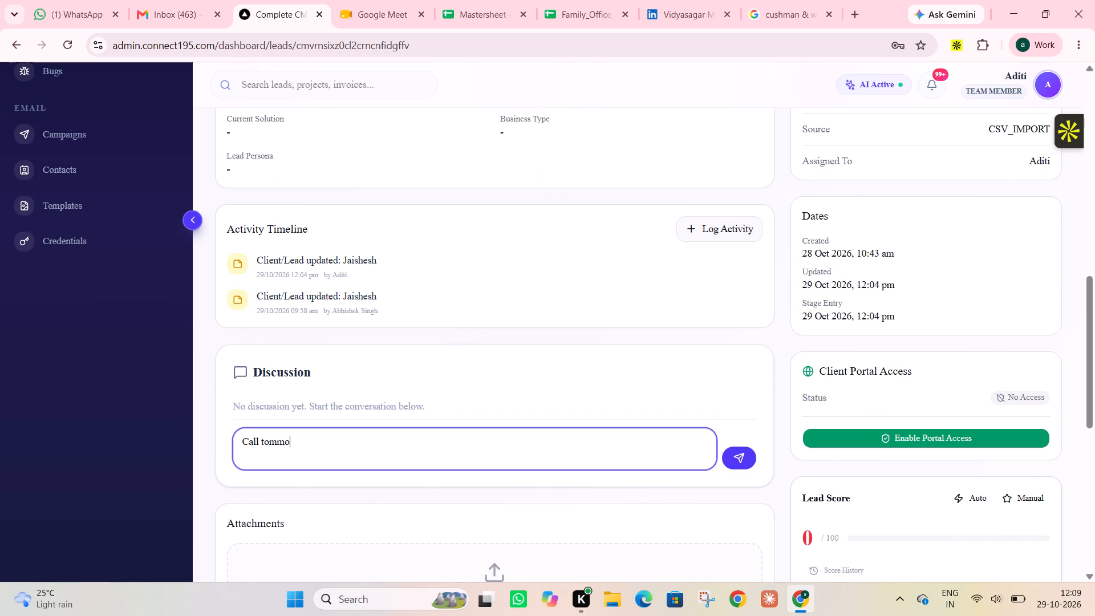
key("BackSpace")
key("BackSpace")
type("orrow")
left_click(735, 457)
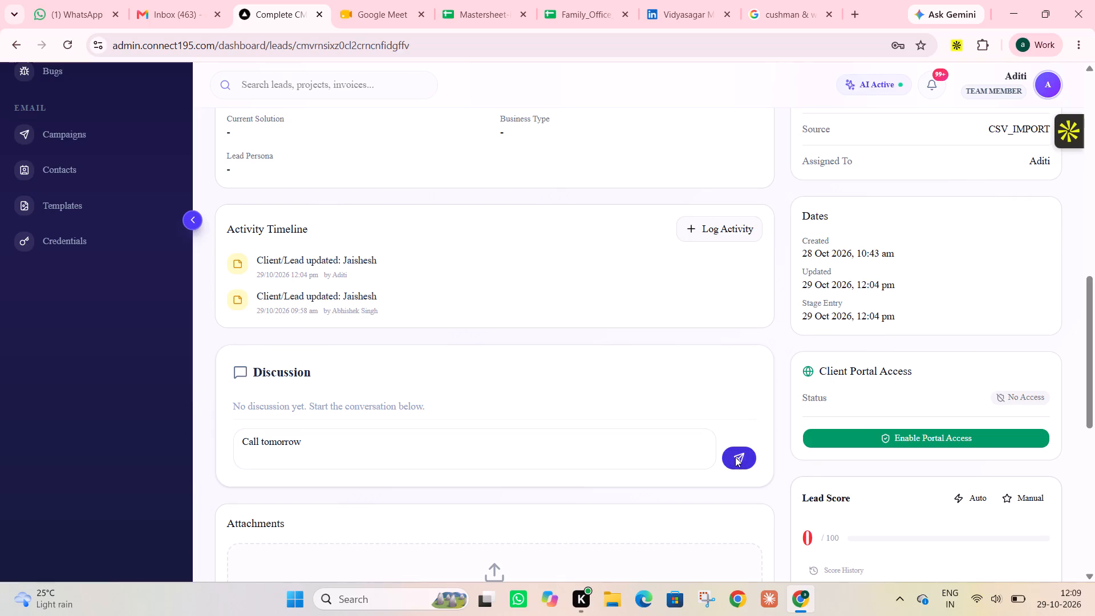
Change Jaishesh's pipeline stage to Meeting Scheduled and return to the campaign's lead list.
scroll(716, 269, "up", 3)
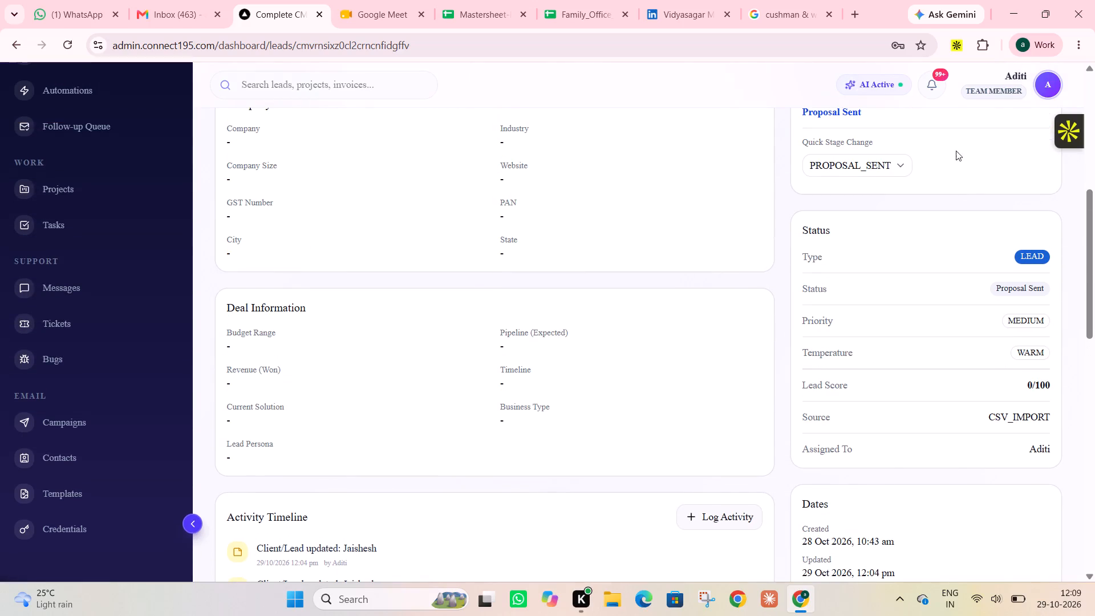
left_click(885, 168)
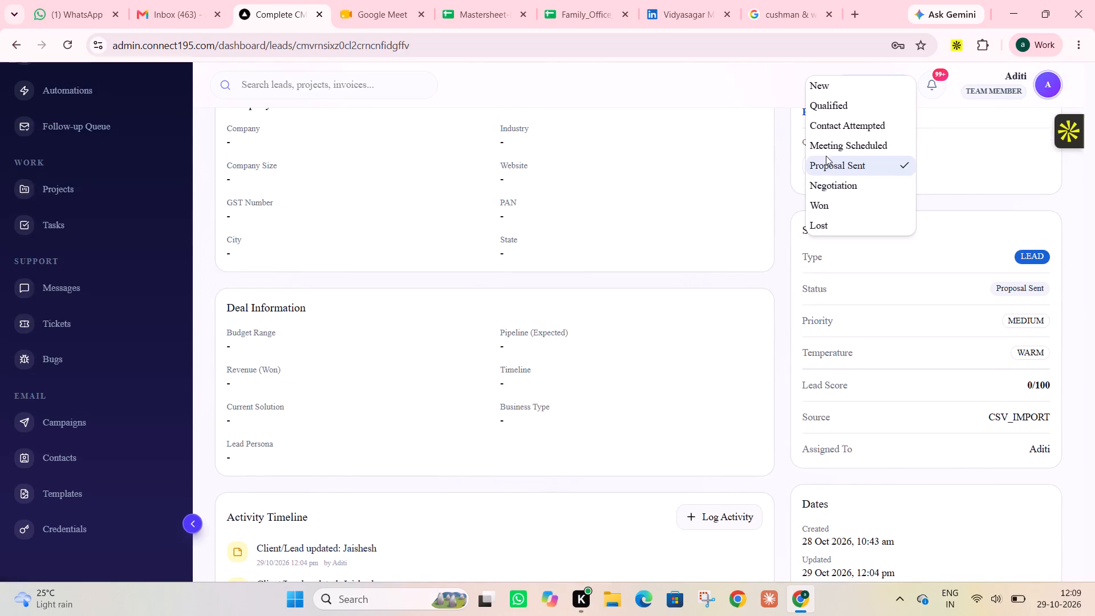
left_click(822, 150)
scroll(680, 305, "up", 6)
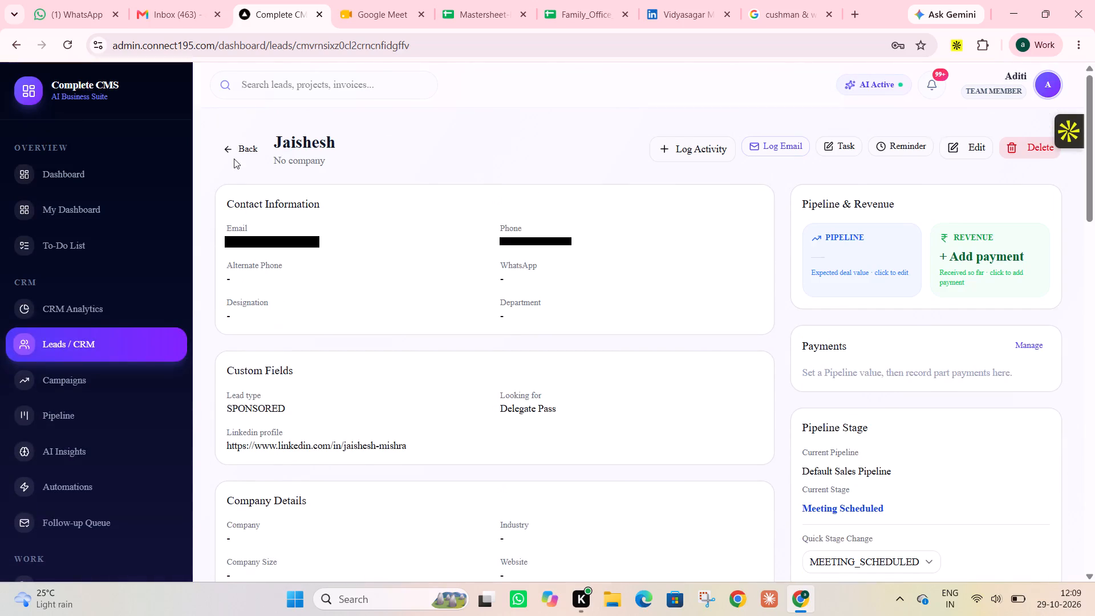
double_click(234, 152)
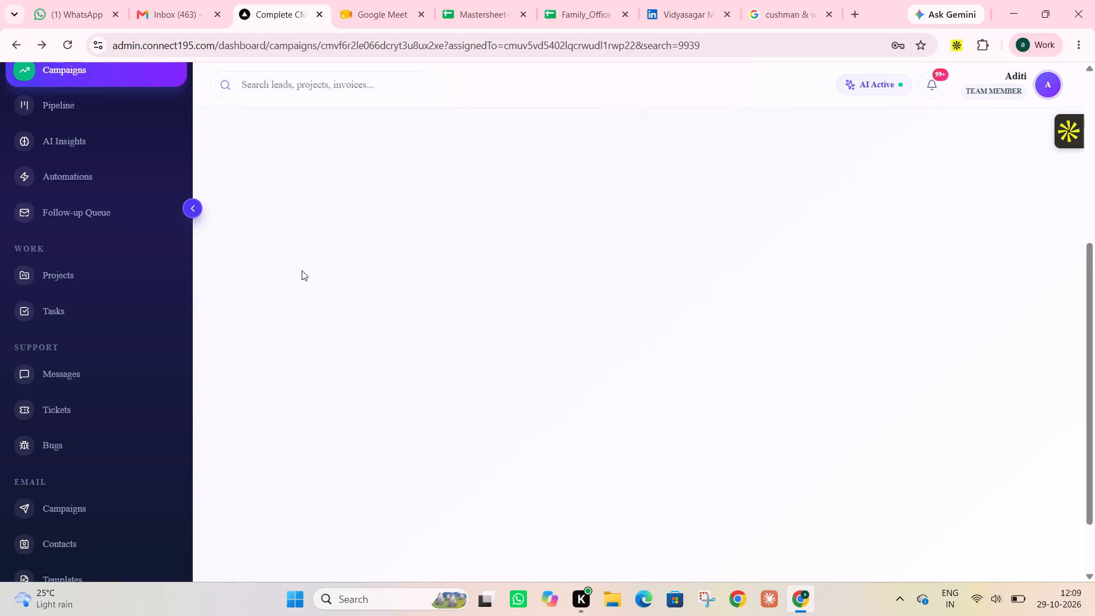
Filter the campaign's leads to status New and clear the 9939 search term.
left_click(502, 140)
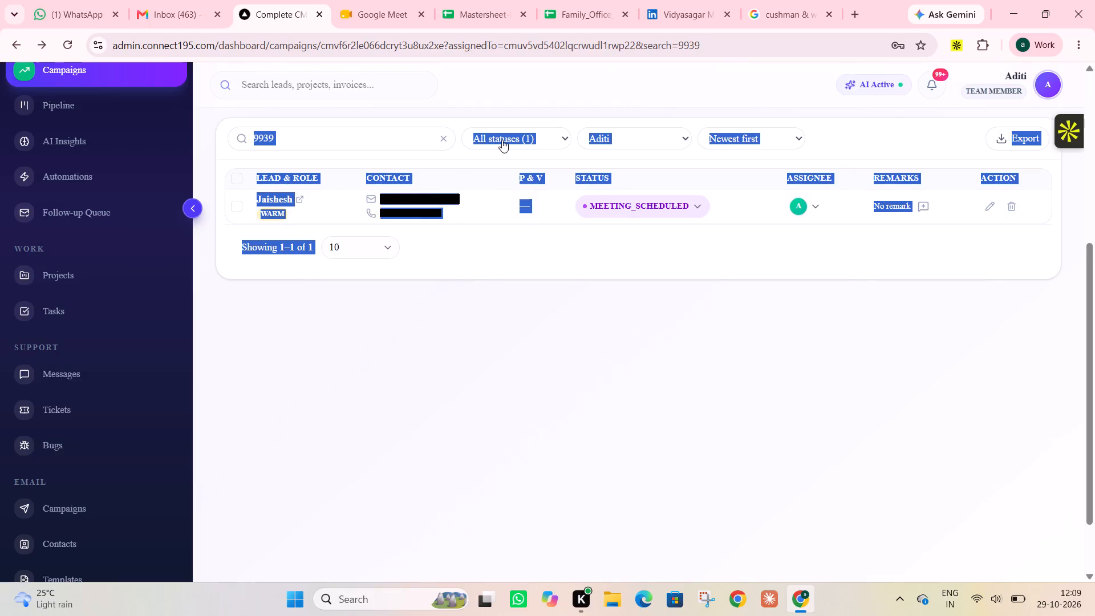
left_click(496, 177)
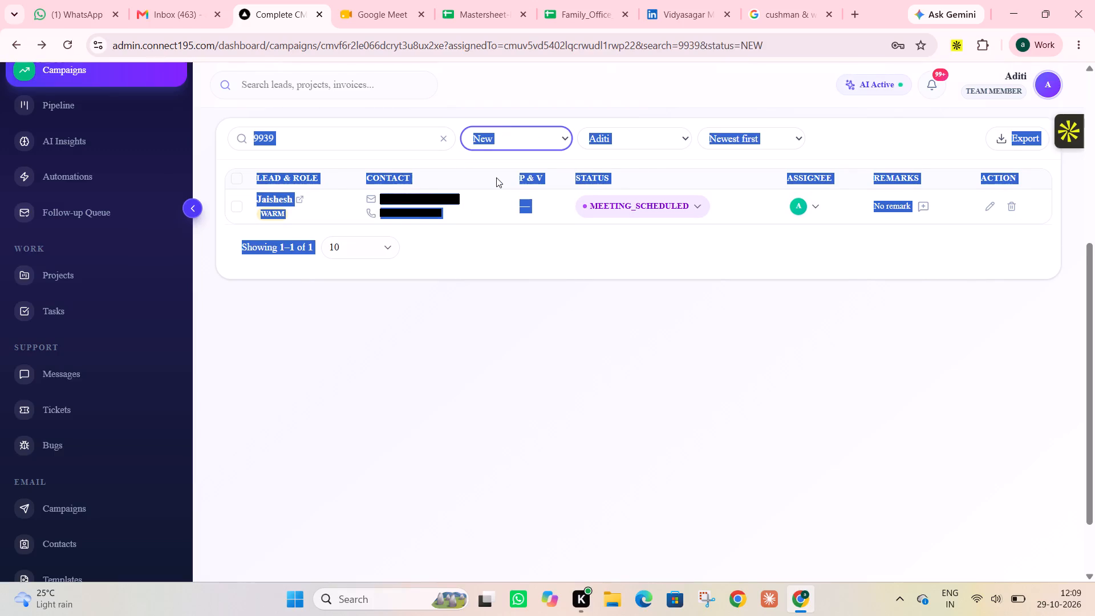
left_click(430, 298)
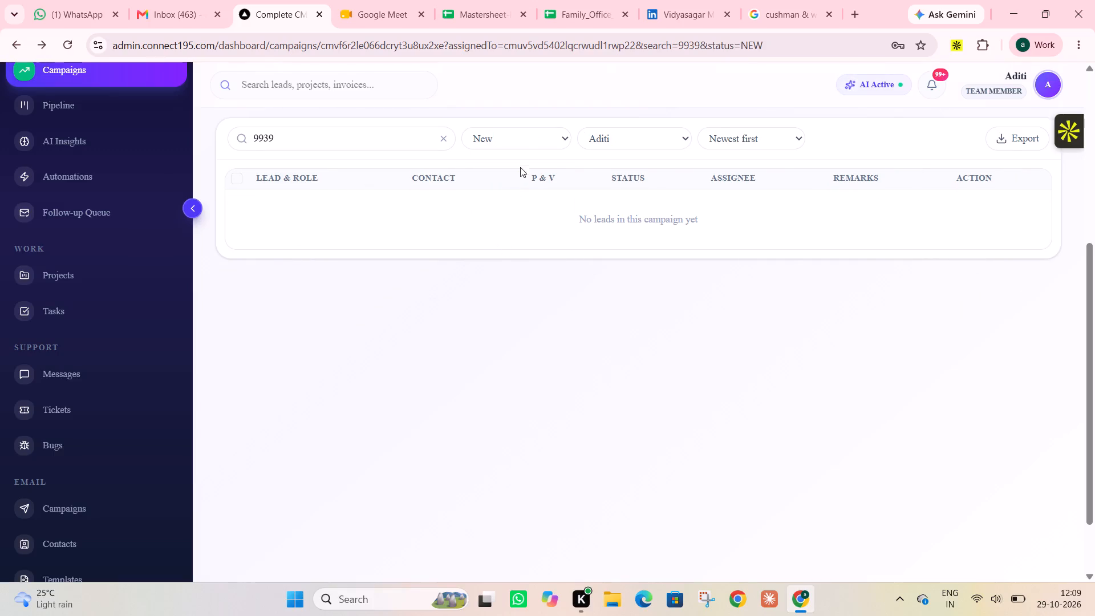
scroll(356, 335, "up", 1)
left_click(447, 169)
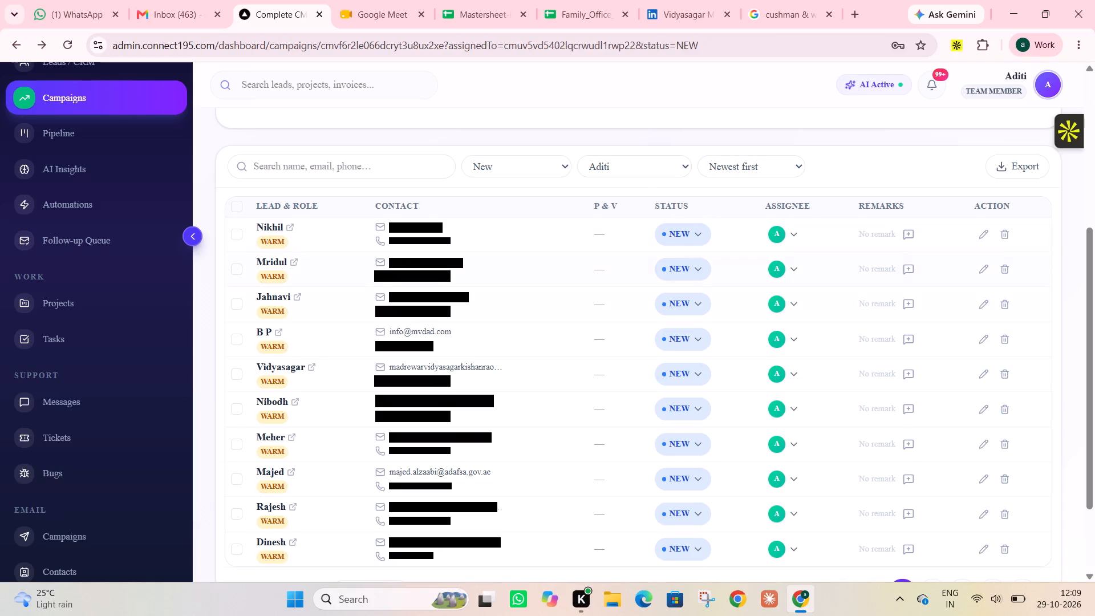
scroll(382, 356, "down", 1)
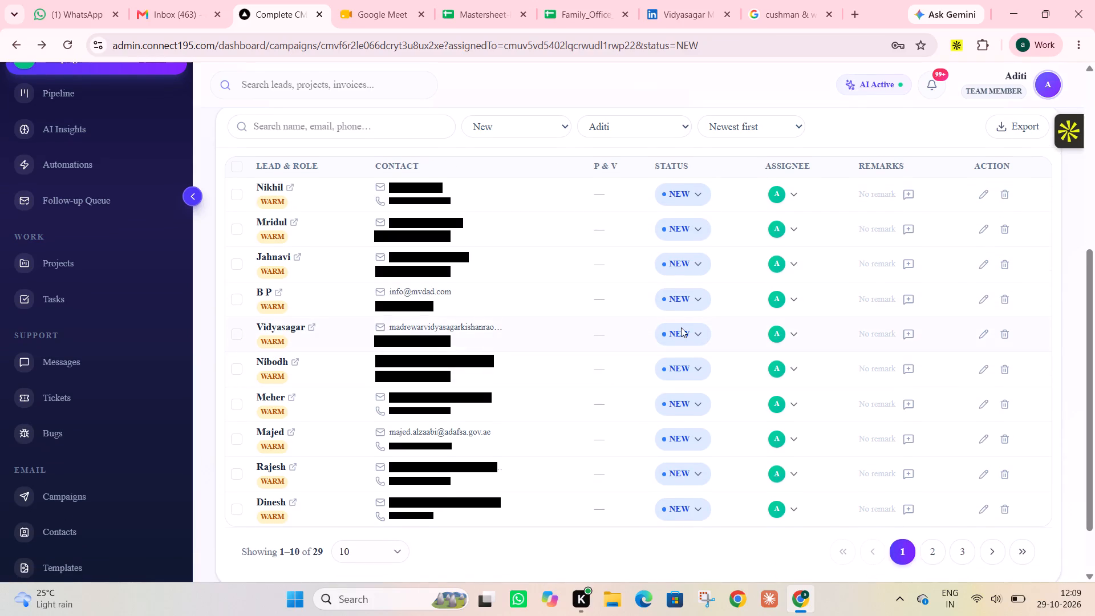
Open Vidyasagar's lead record from the campaign's list of New leads.
left_click(681, 327)
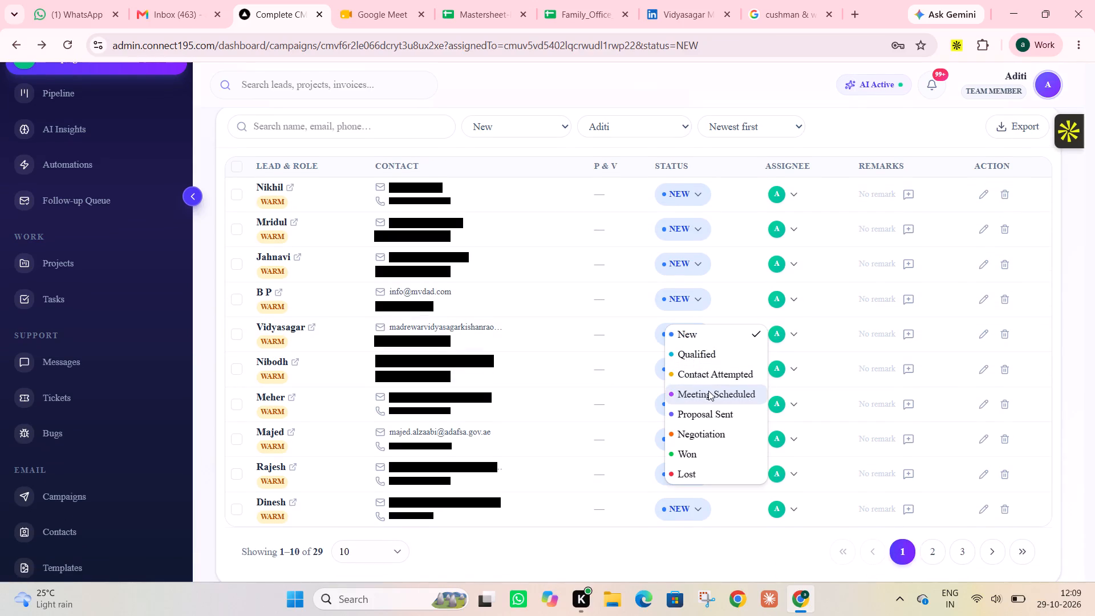
left_click(309, 327)
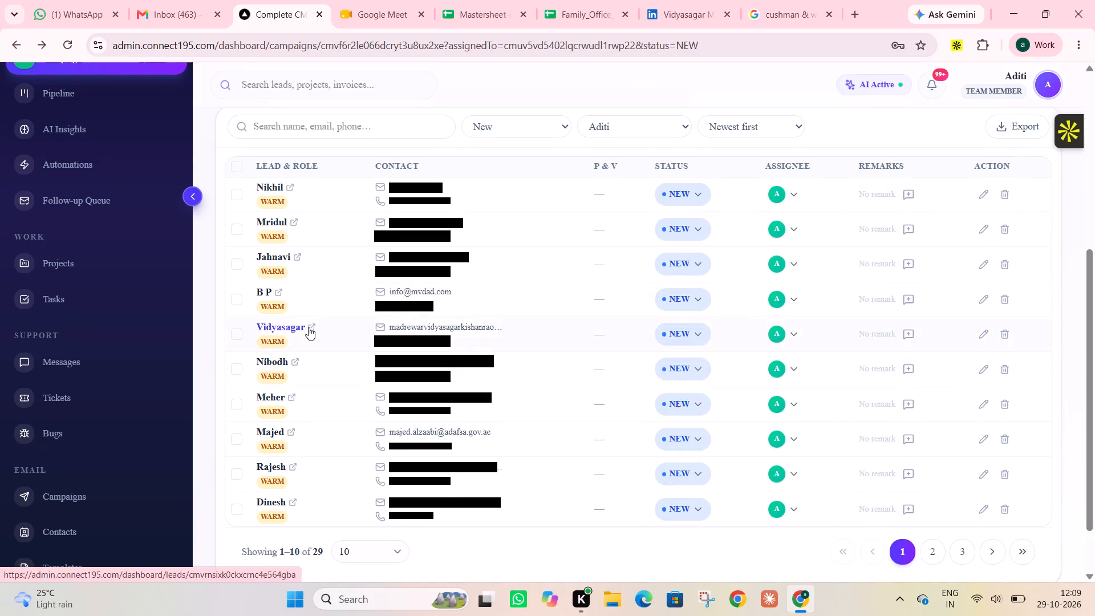
left_click(293, 330)
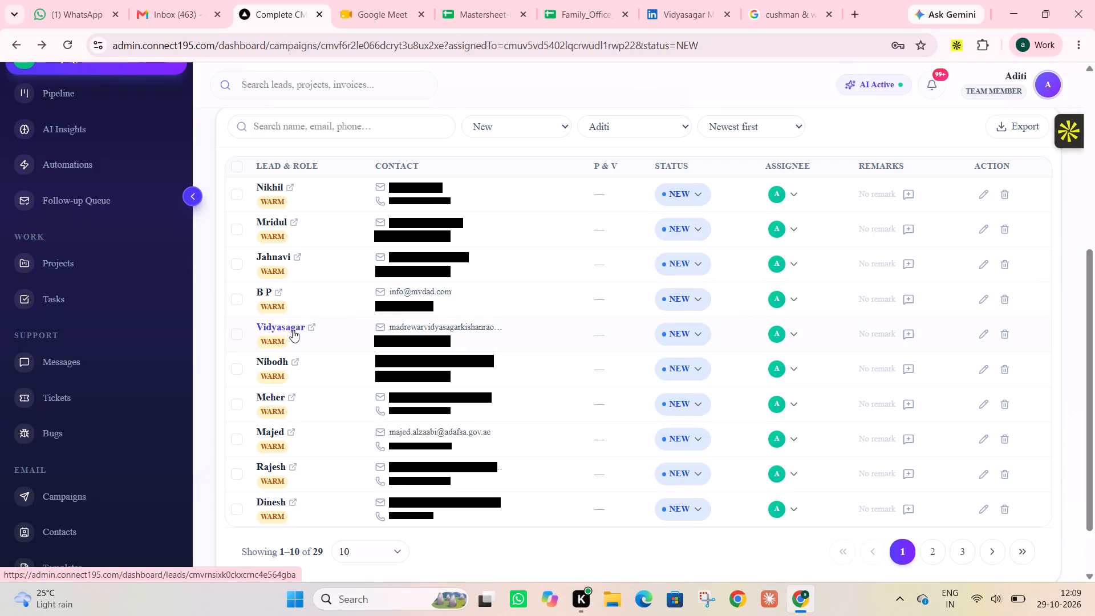
scroll(350, 429, "down", 6)
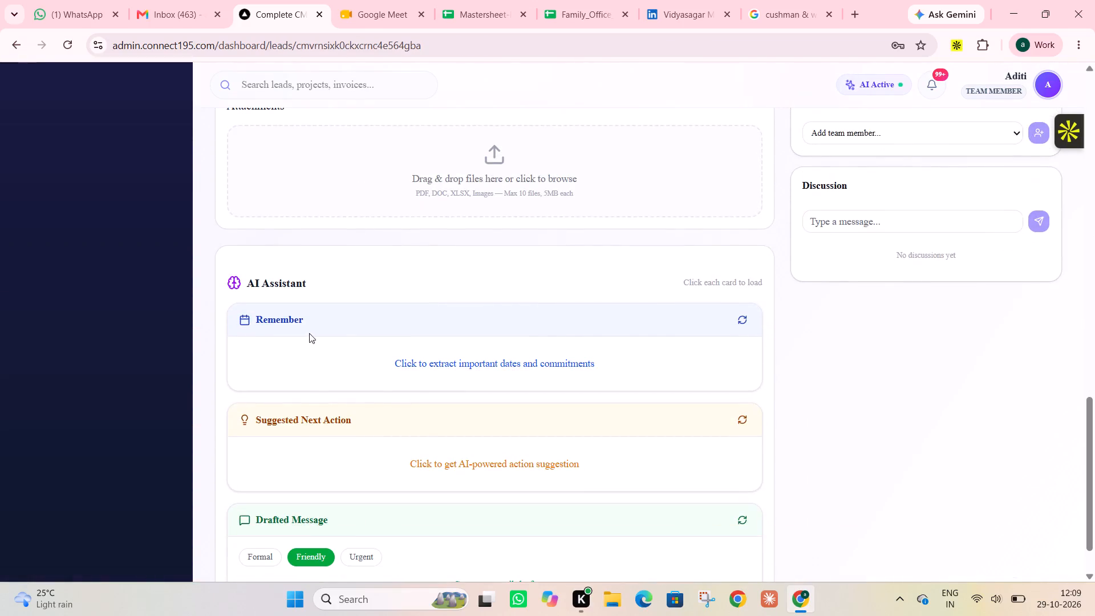
scroll(362, 284, "up", 2)
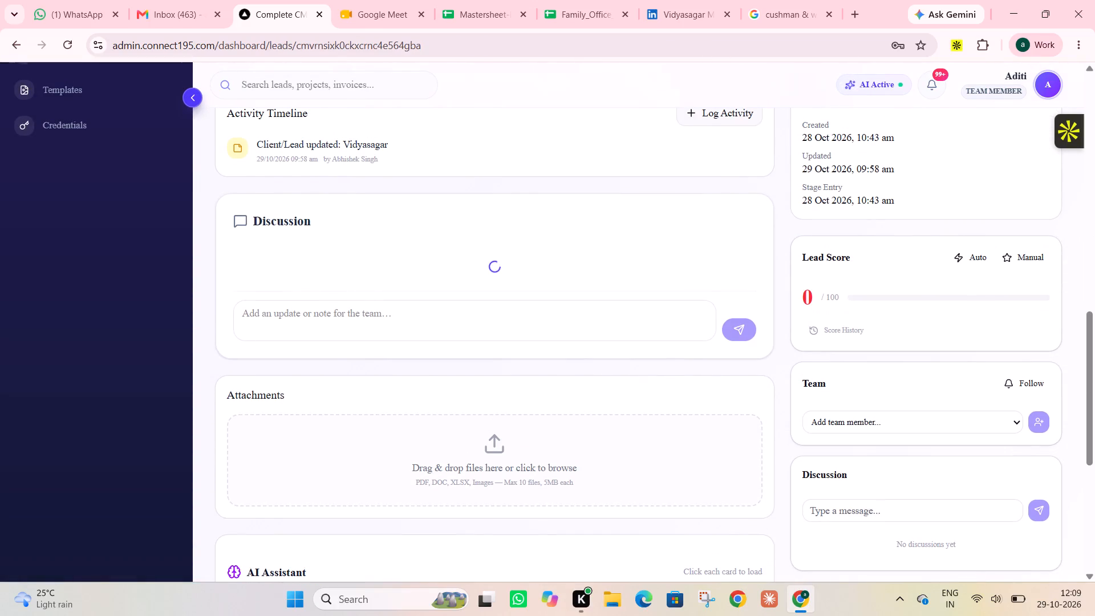
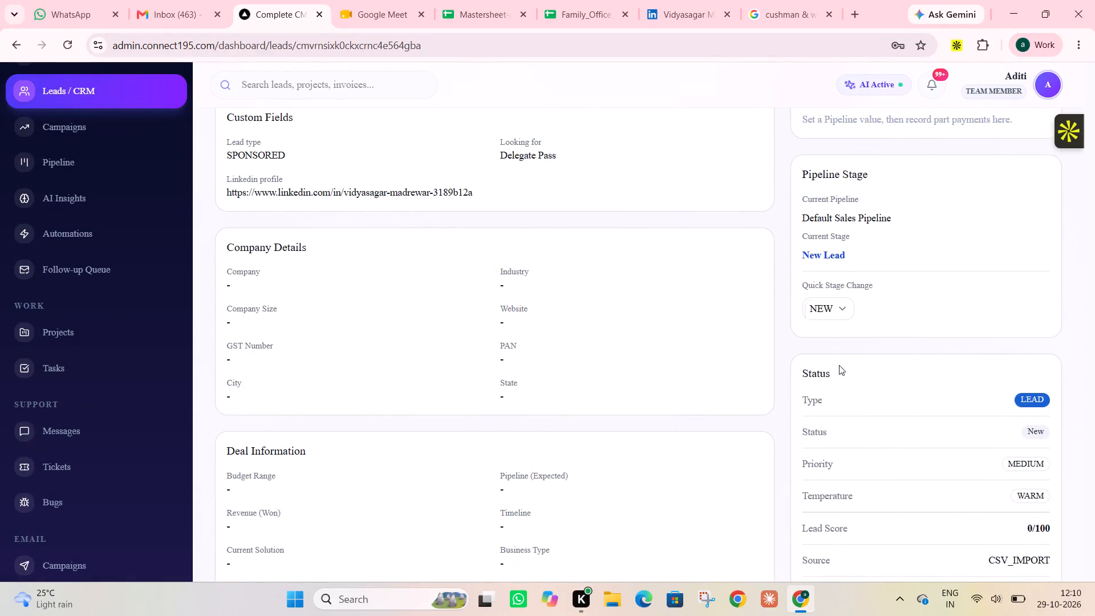
Return from the open lead record to the campaign's list of Aditi's New leads.
left_click(284, 5)
scroll(265, 153, "up", 6)
left_click(228, 148)
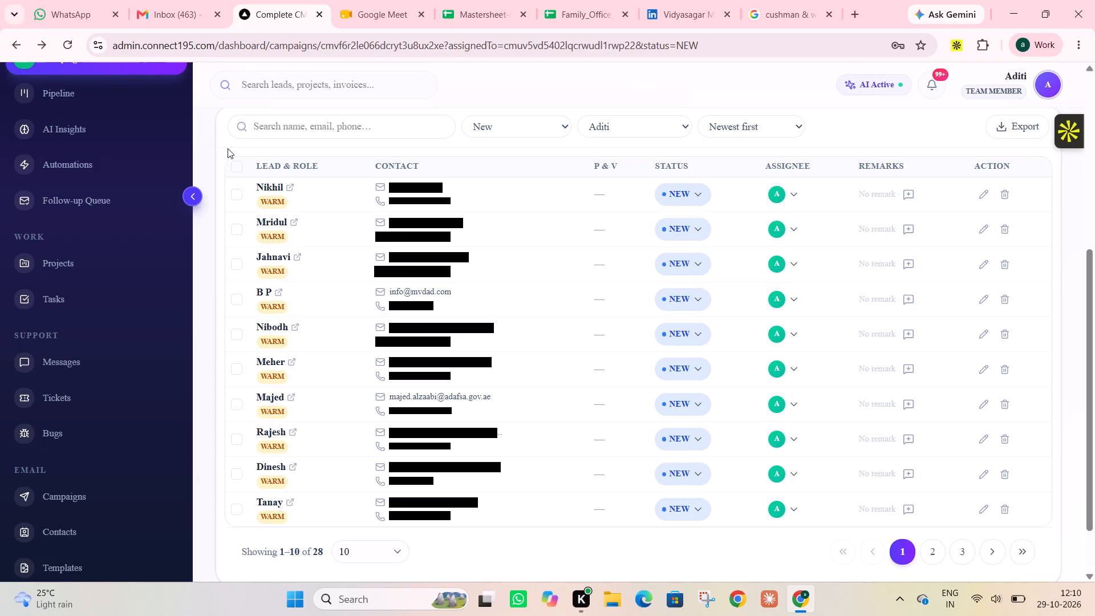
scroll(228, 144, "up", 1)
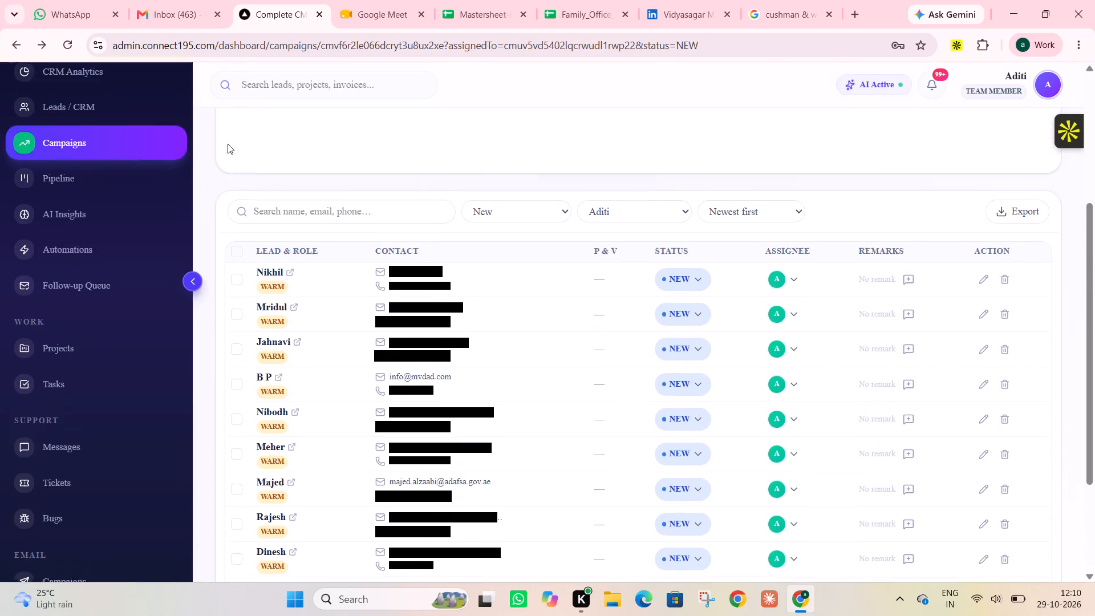
Copy the e-mail address of the lead Nikhil from the campaign's filtered lead list.
scroll(405, 325, "down", 1)
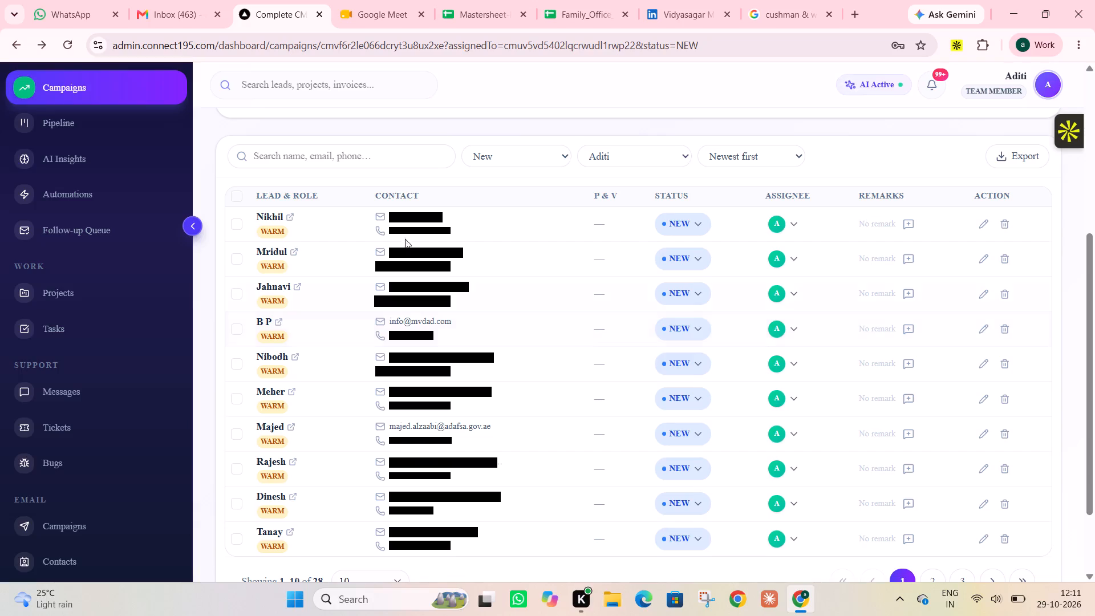
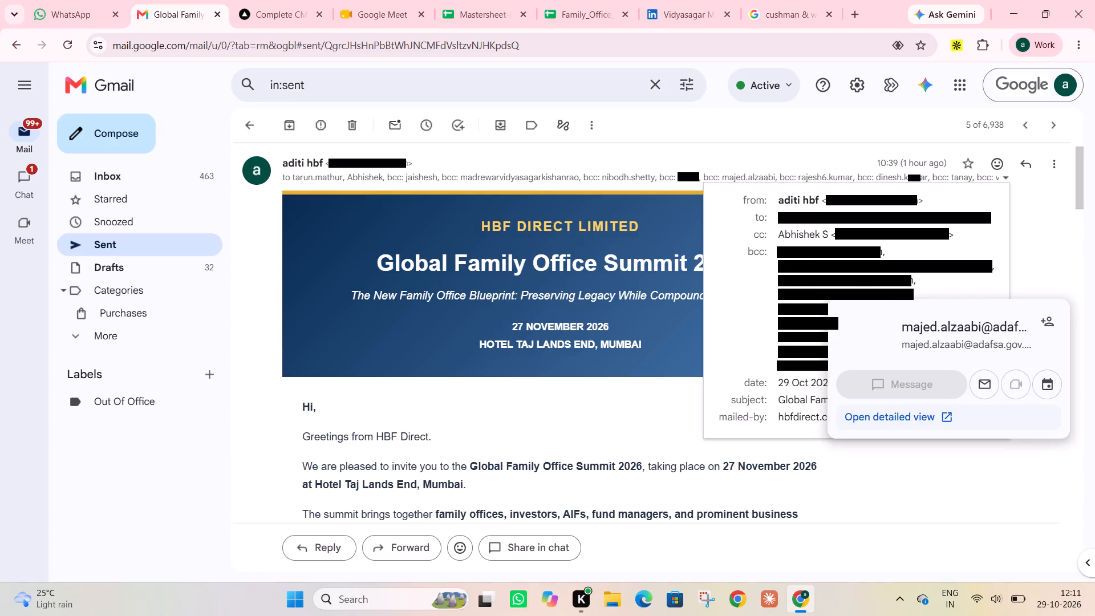
Show the full recipient details of the sent Global Family Office Summit 2026 invitation.
left_click(881, 551)
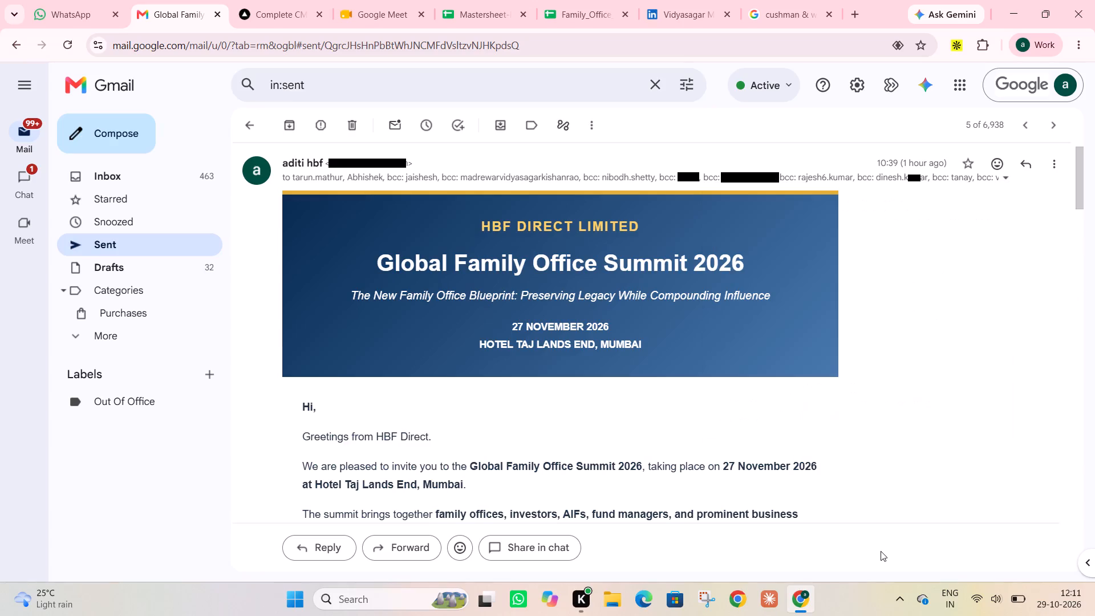
left_click(1002, 176)
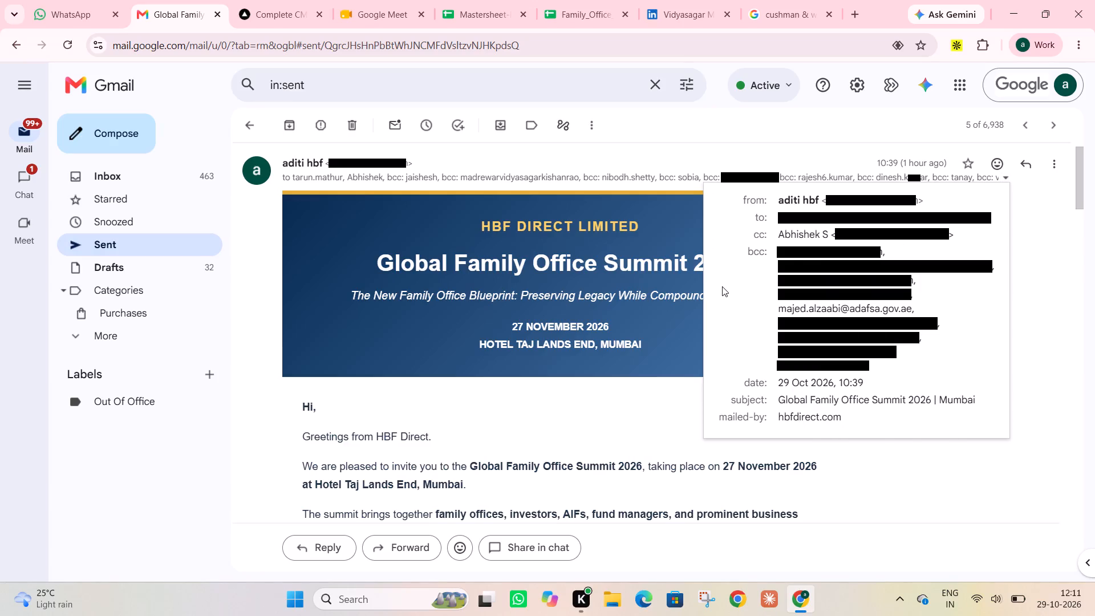
Switch to the CRM campaign and review the assigned leads with New status against the invitation's recipients.
left_click(288, 0)
scroll(386, 230, "down", 1)
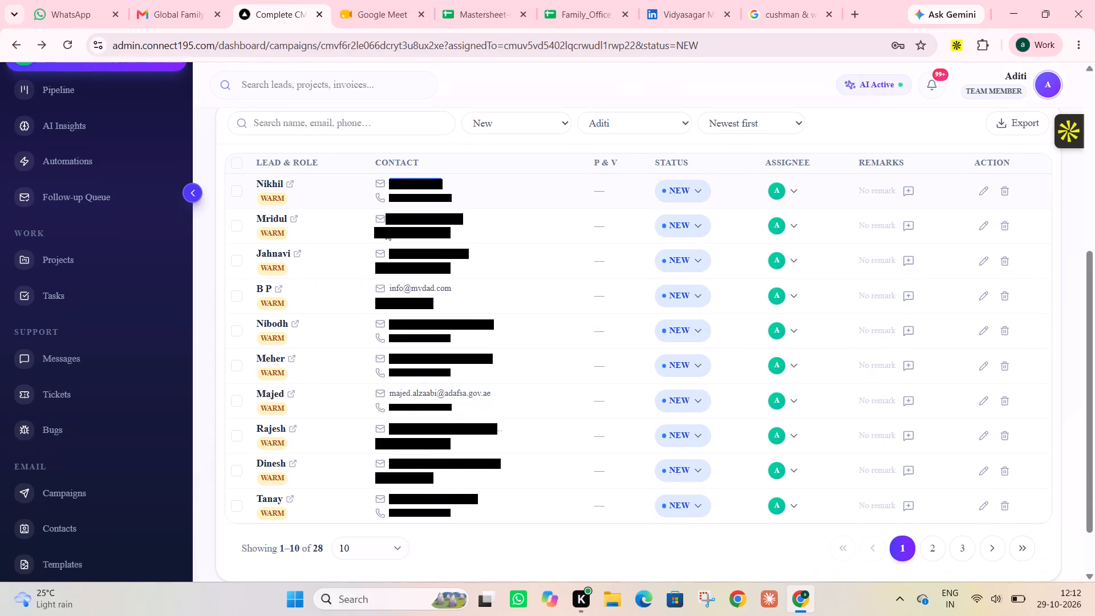
scroll(386, 230, "down", 2)
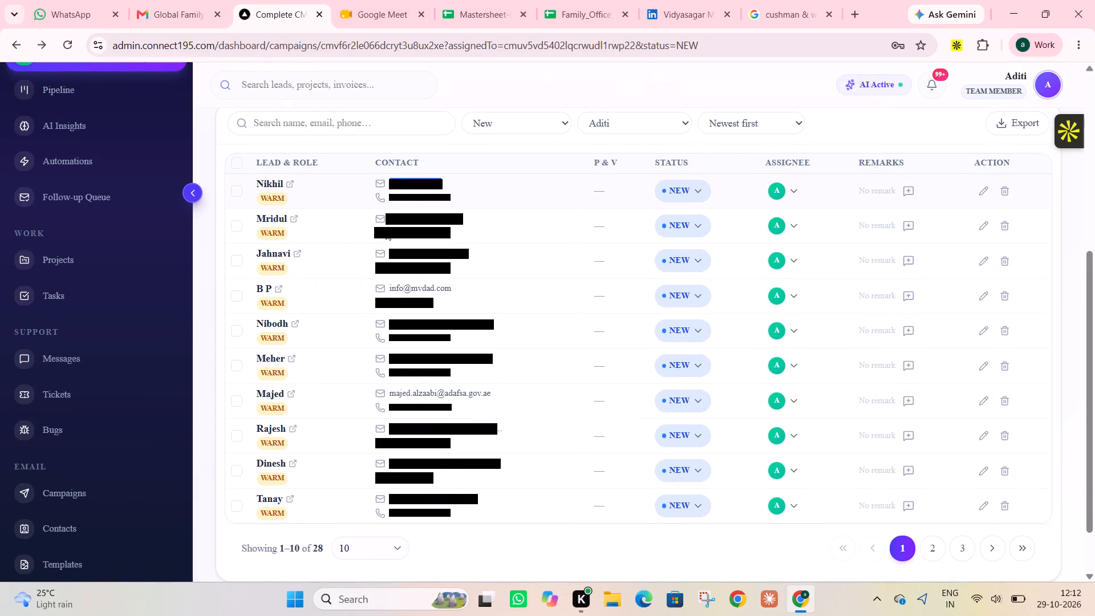
scroll(386, 230, "down", 1)
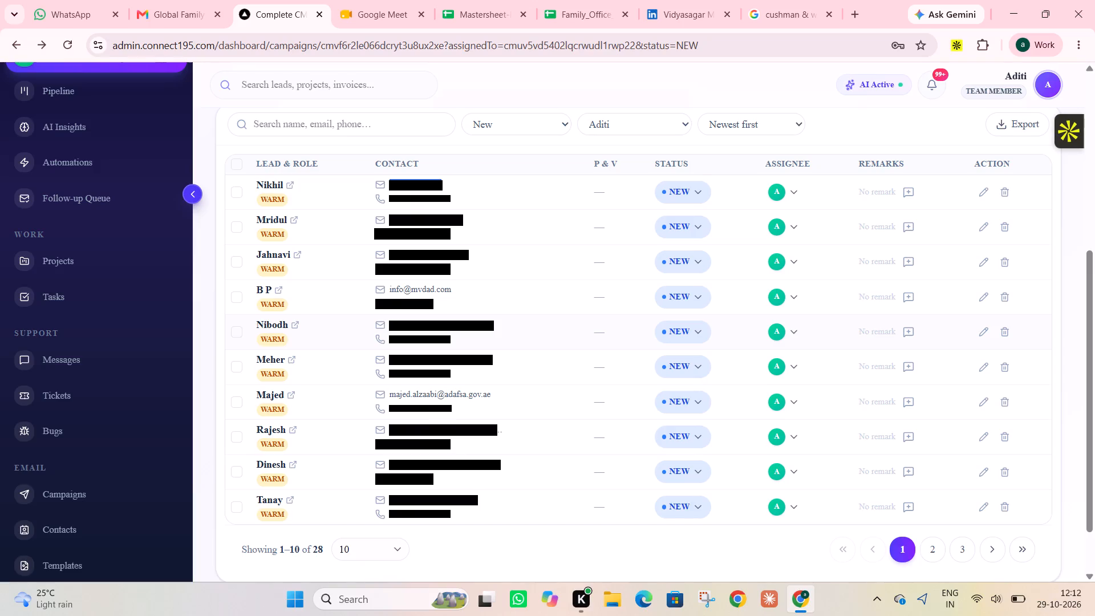
scroll(485, 220, "up", 4)
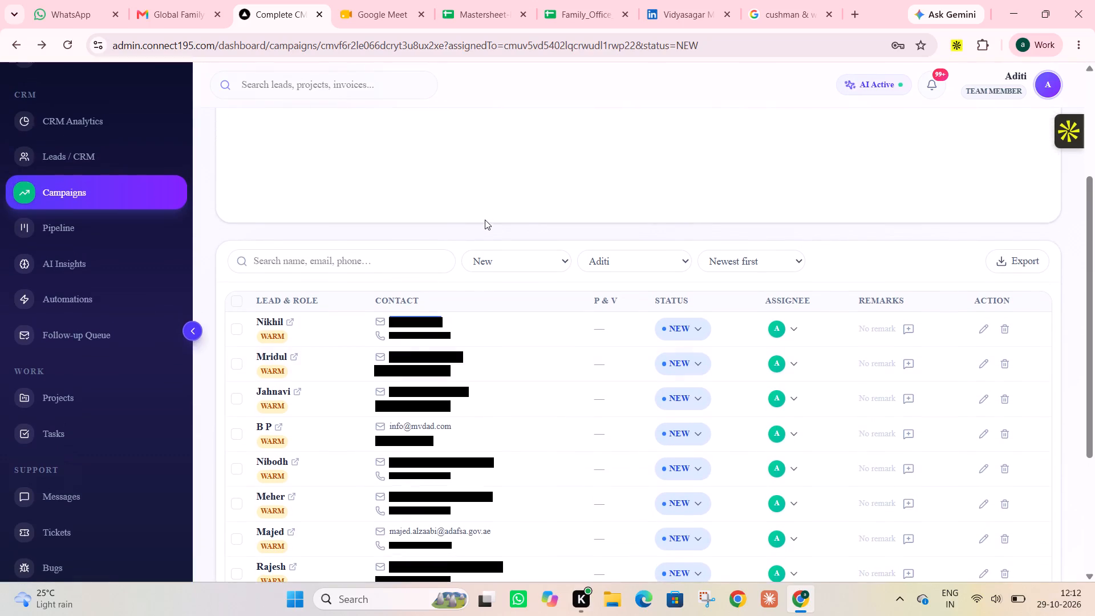
left_click(535, 262)
left_click(531, 279)
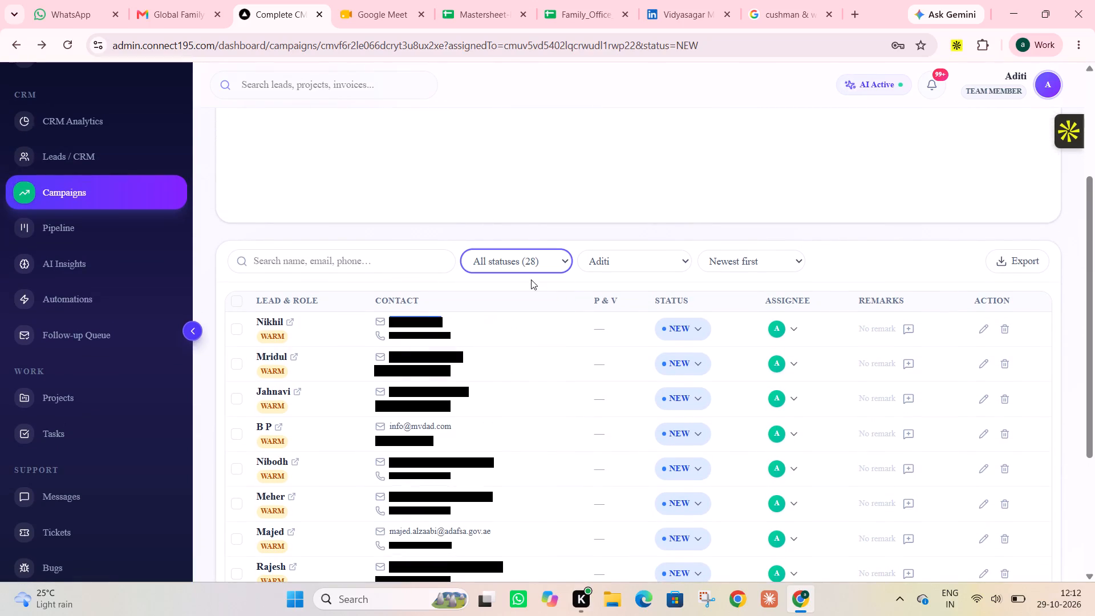
left_click(724, 262)
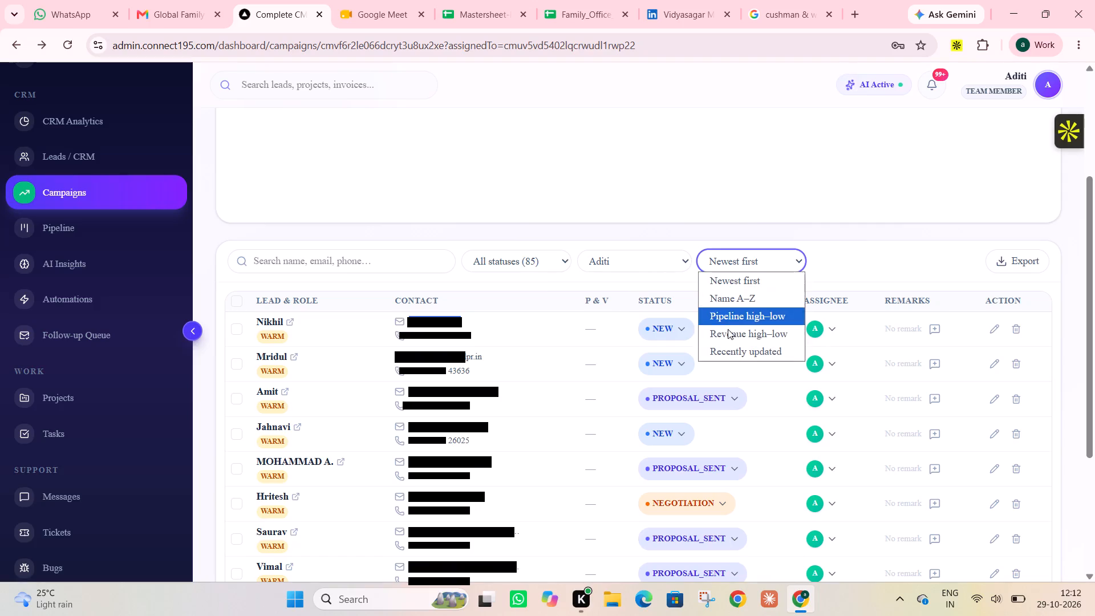
left_click(730, 357)
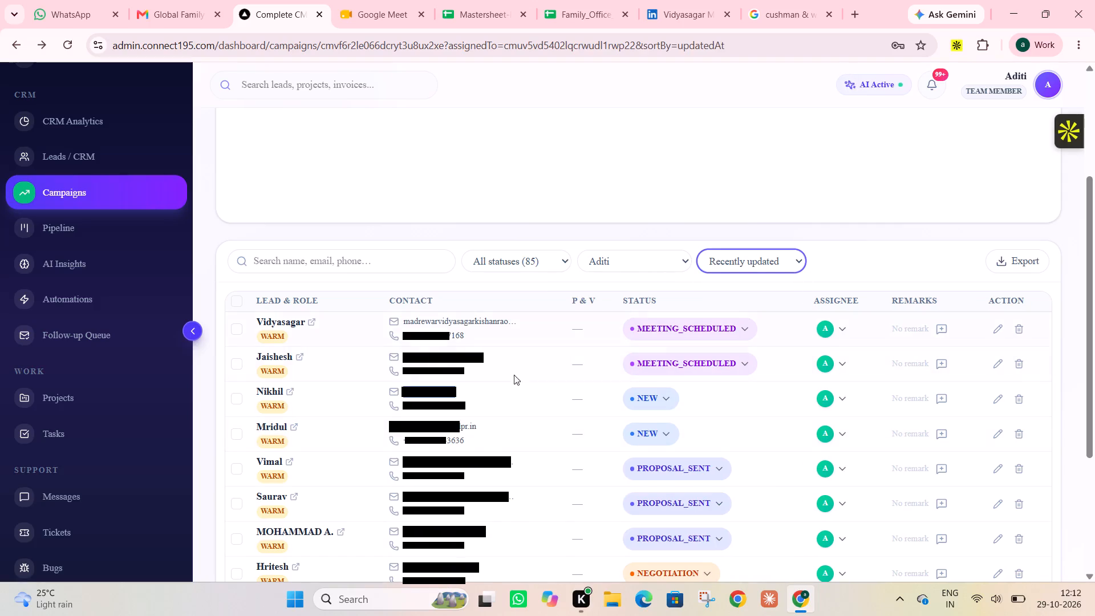
scroll(506, 392, "down", 1)
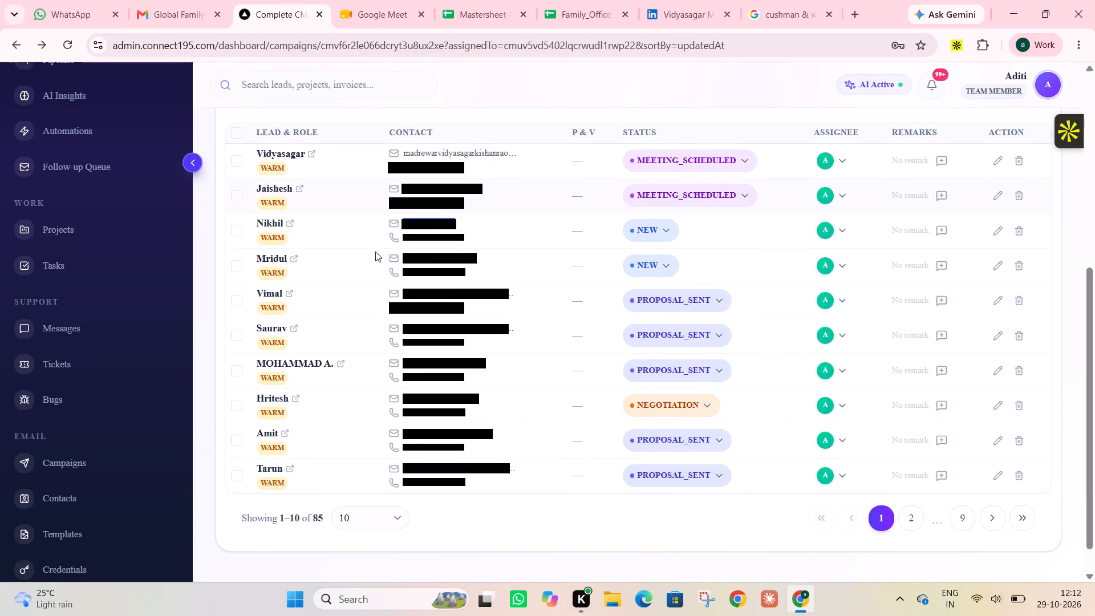
scroll(375, 252, "down", 5)
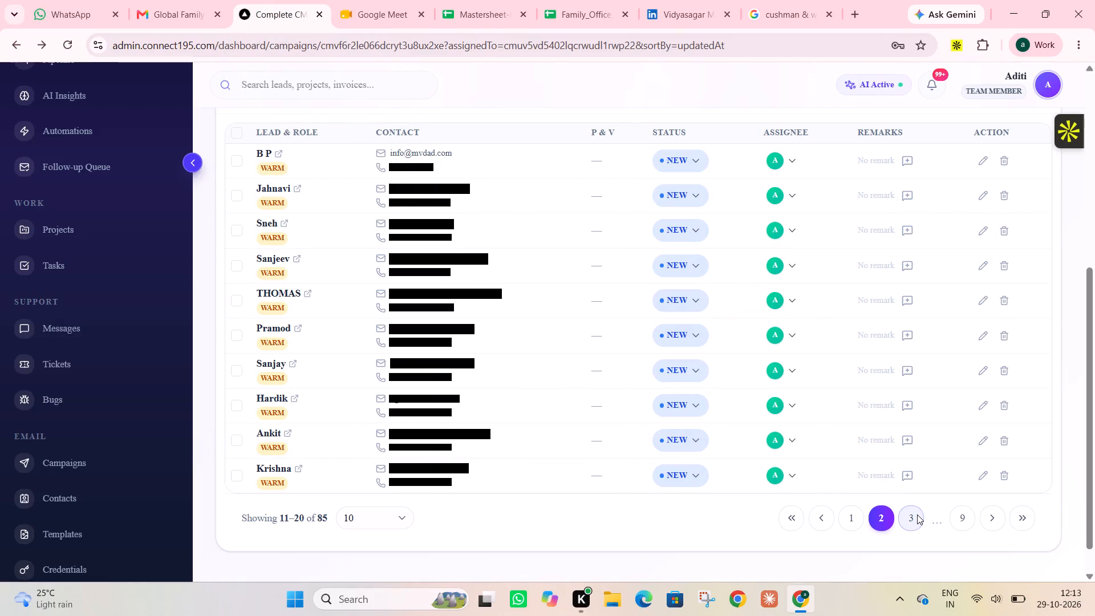
left_click(848, 514)
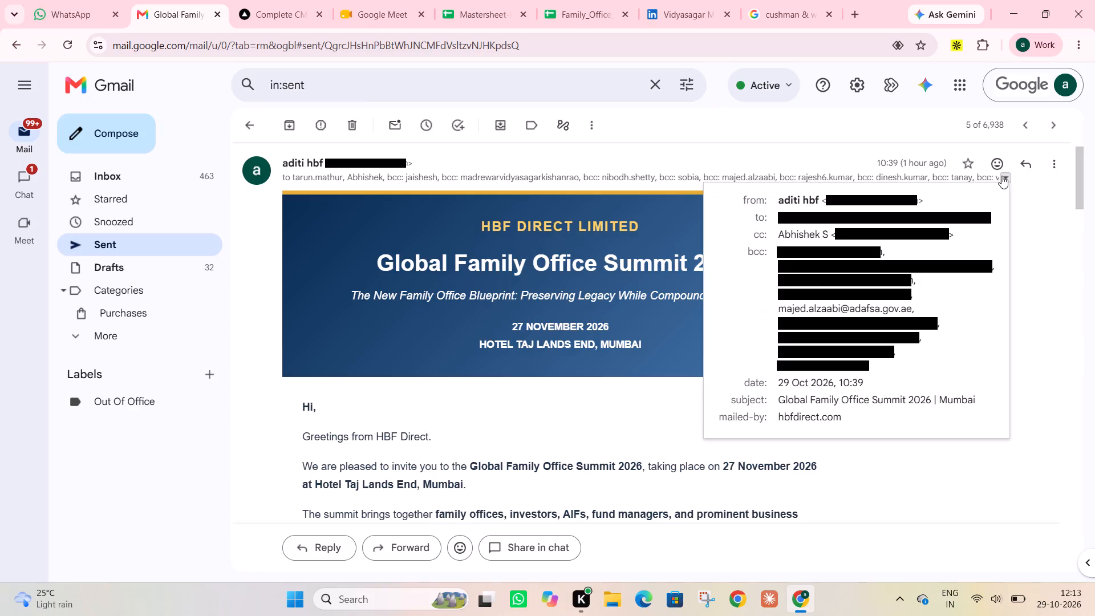
left_click(297, 10)
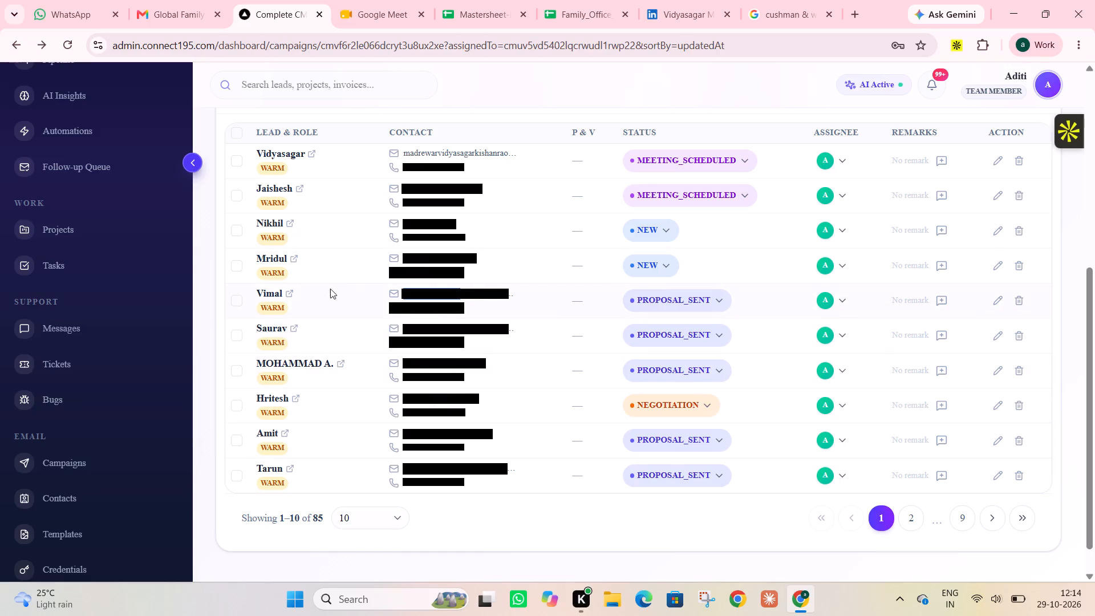
left_click(288, 290)
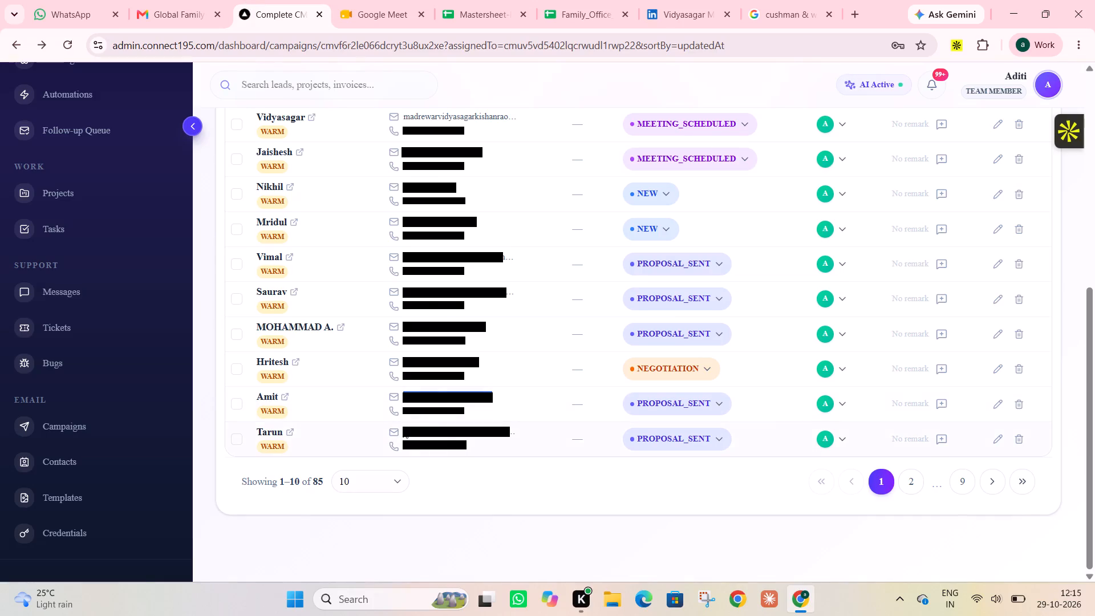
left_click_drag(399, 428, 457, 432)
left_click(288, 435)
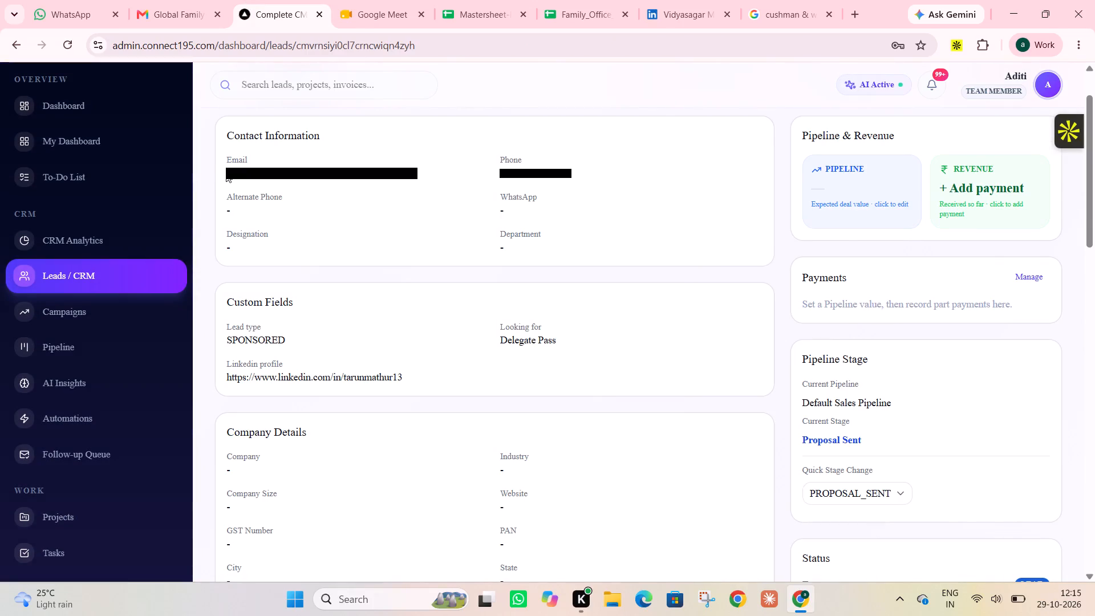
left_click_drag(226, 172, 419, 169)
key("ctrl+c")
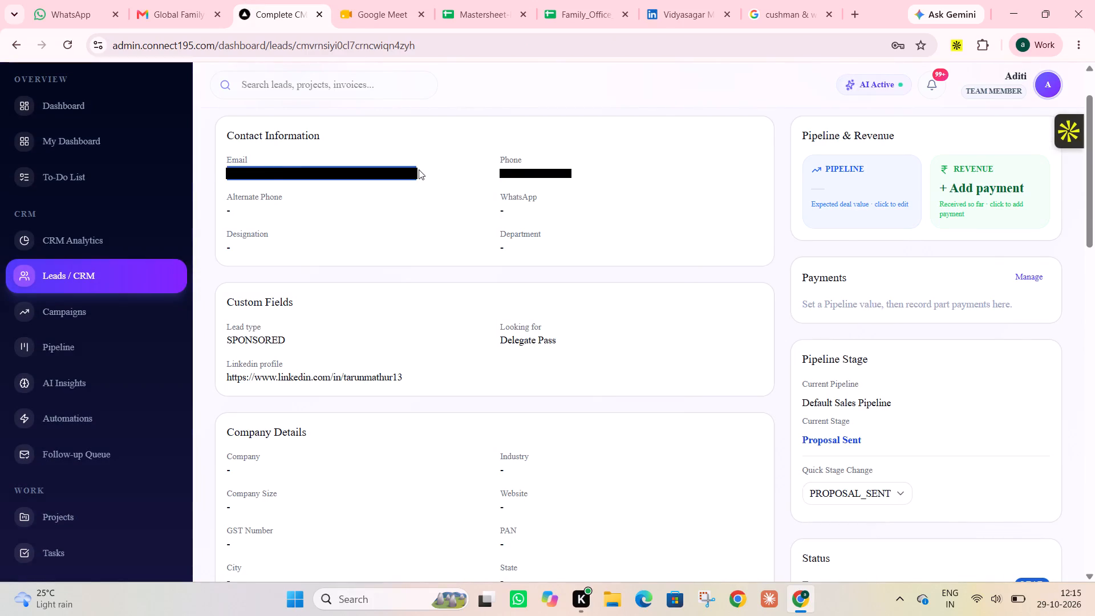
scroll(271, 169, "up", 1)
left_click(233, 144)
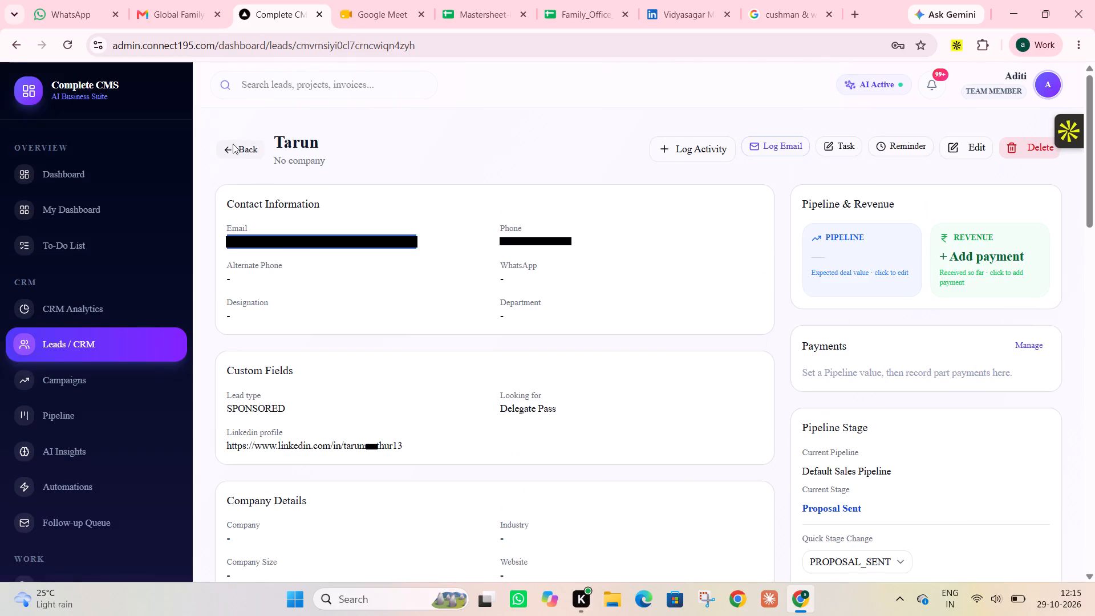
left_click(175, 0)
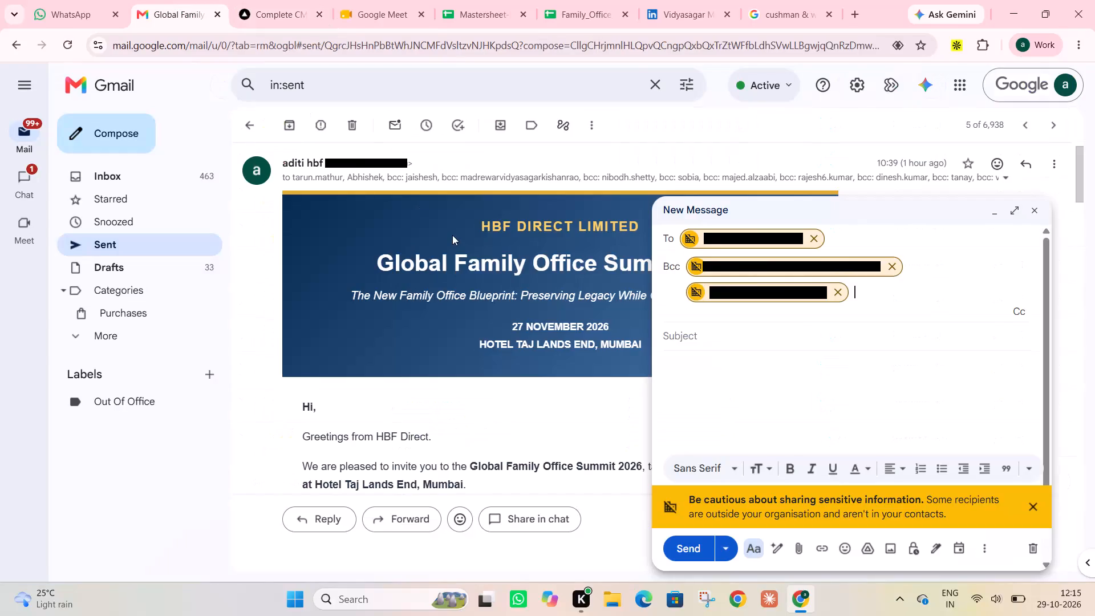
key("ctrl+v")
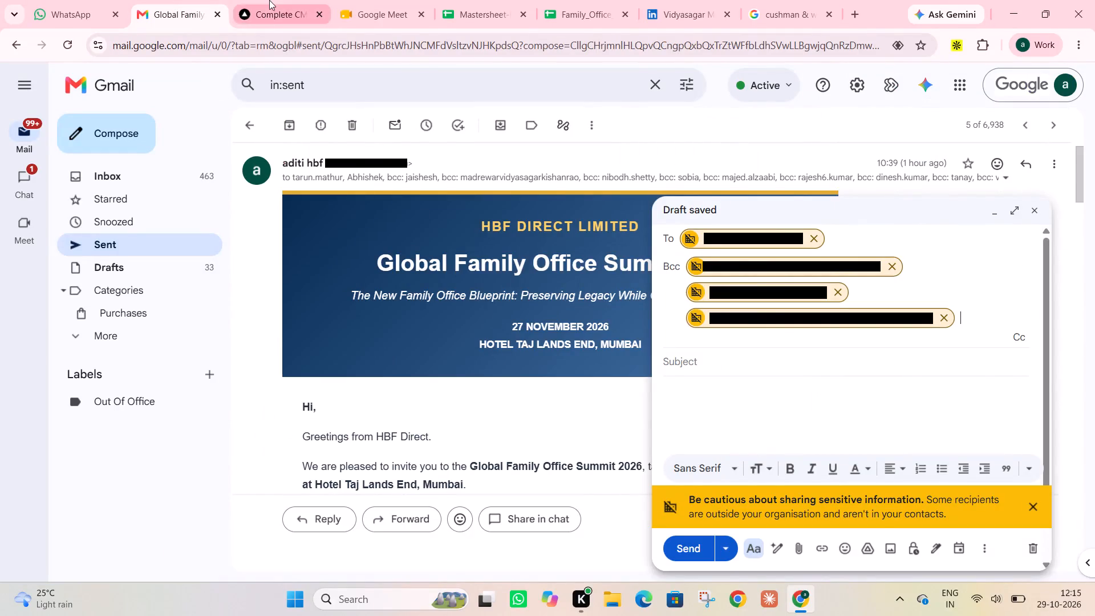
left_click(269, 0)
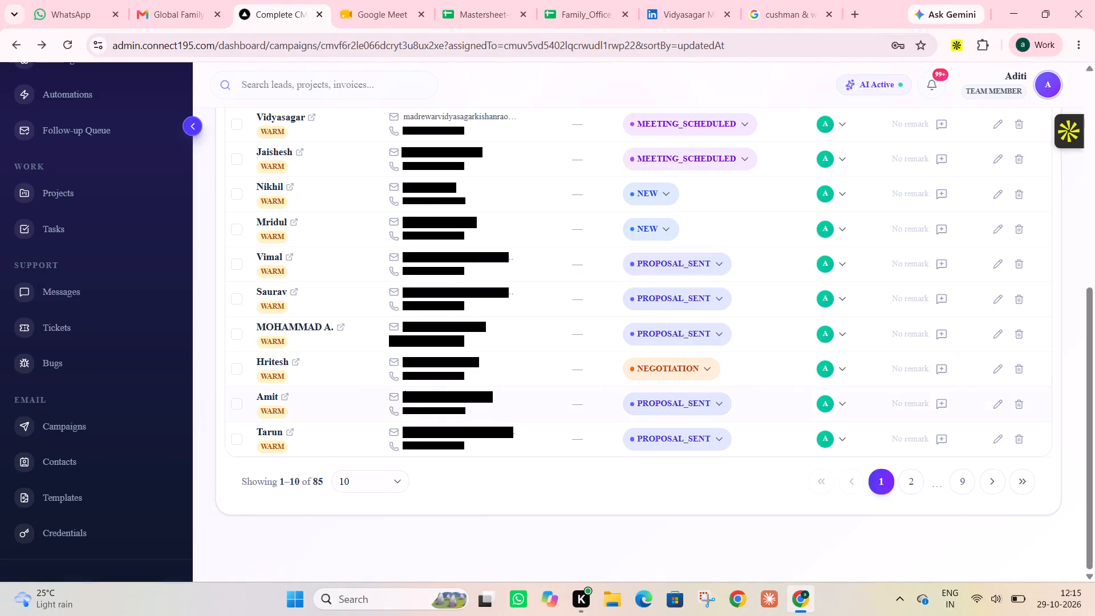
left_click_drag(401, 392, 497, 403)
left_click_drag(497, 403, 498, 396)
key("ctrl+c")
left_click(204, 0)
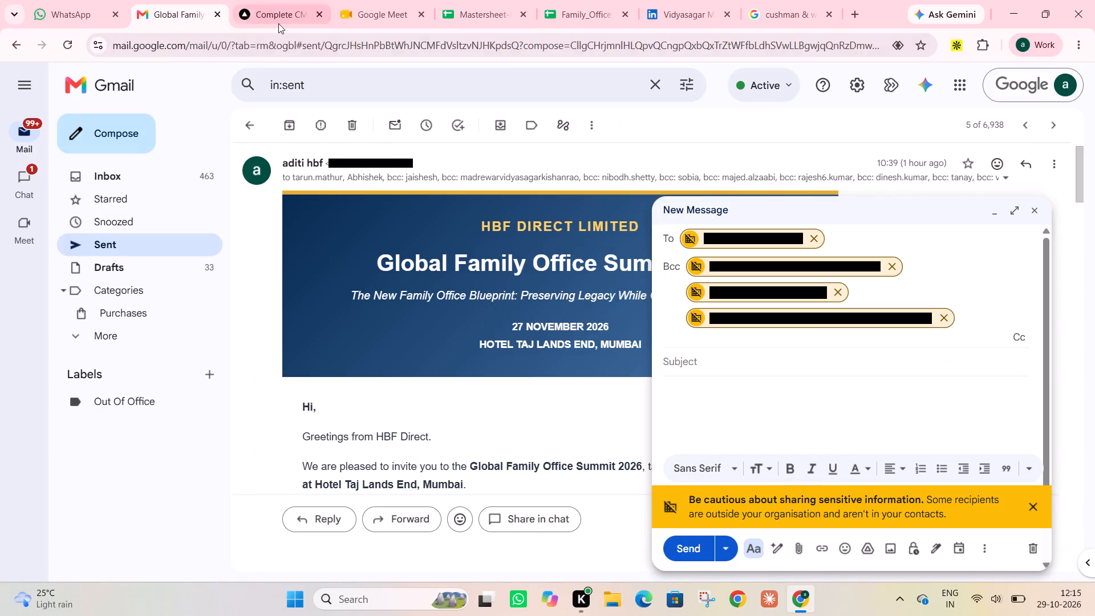
left_click(278, 23)
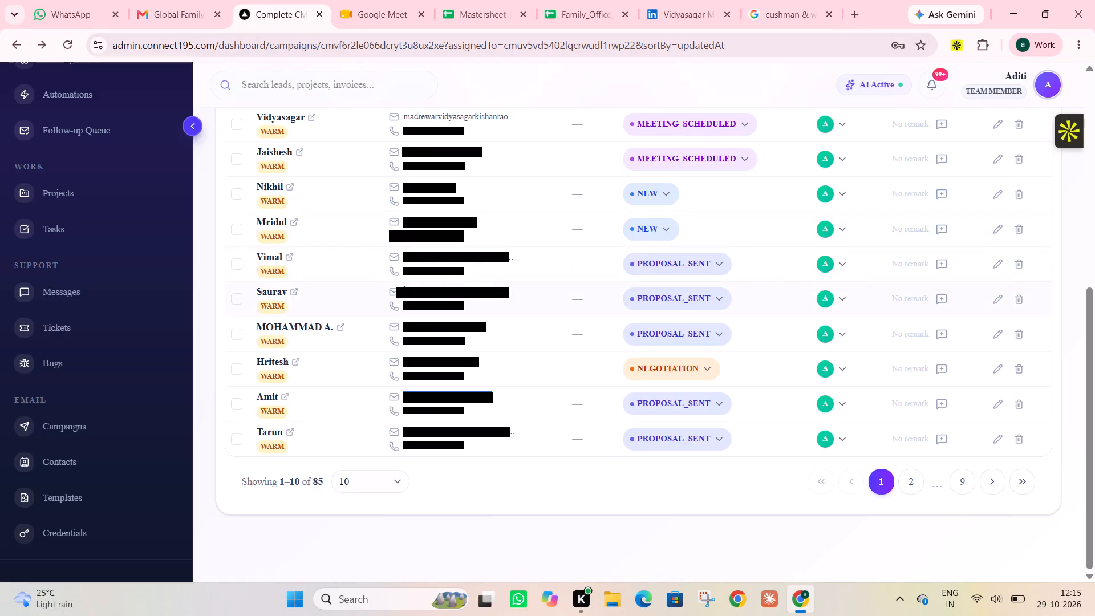
left_click(294, 292)
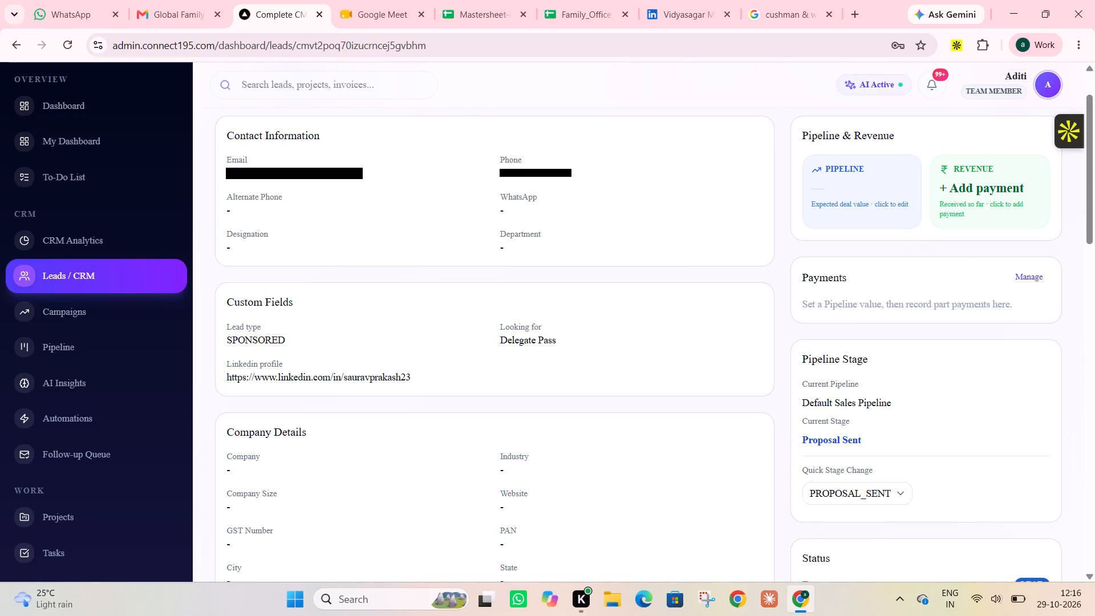
left_click_drag(224, 177, 365, 181)
key("ctrl+c")
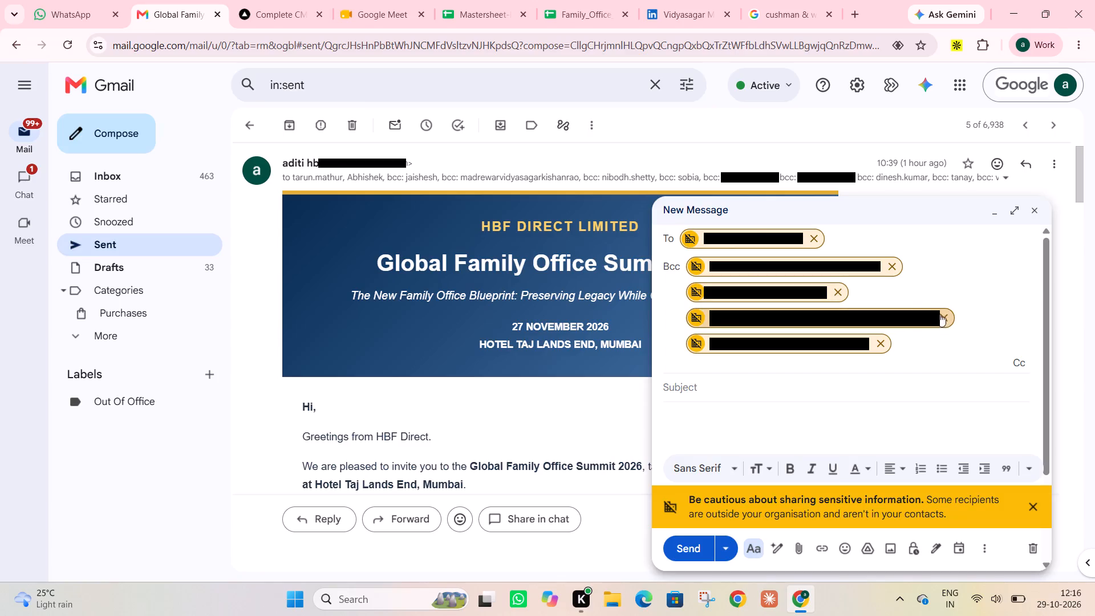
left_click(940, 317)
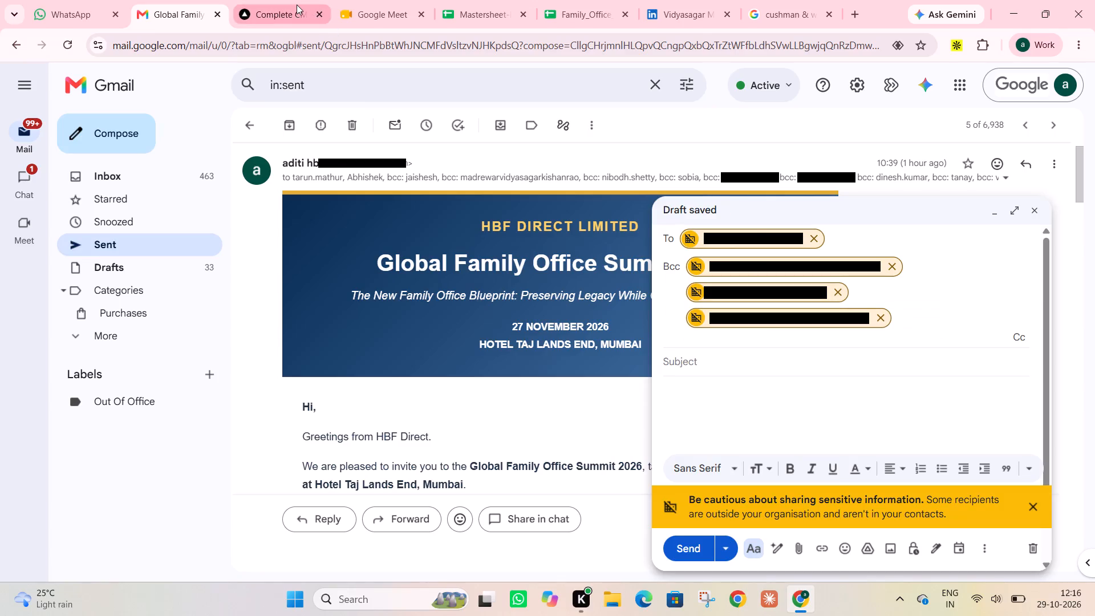
Return from Saurav's record to the campaign leads list in the CRM and open page 2 of the leads.
left_click(297, 5)
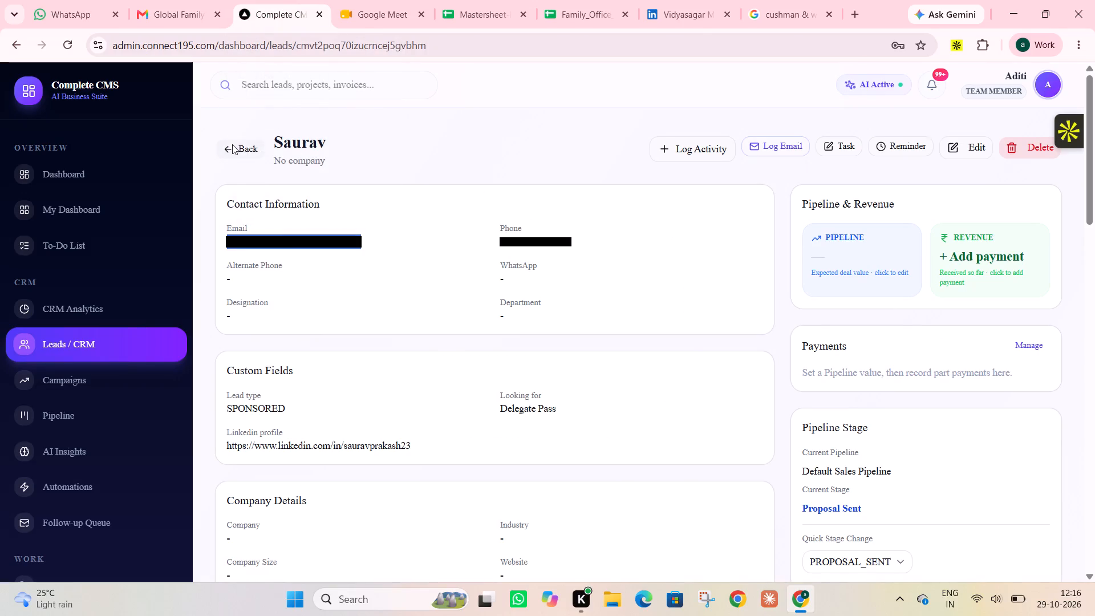
left_click(231, 147)
scroll(315, 294, "up", 1)
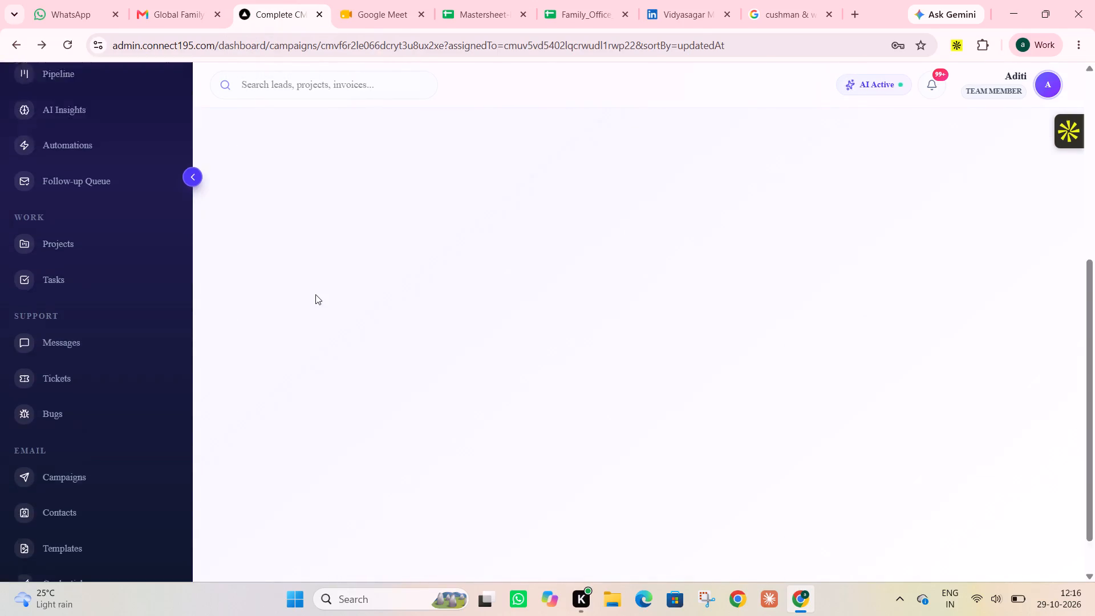
scroll(315, 294, "up", 1)
scroll(315, 294, "down", 1)
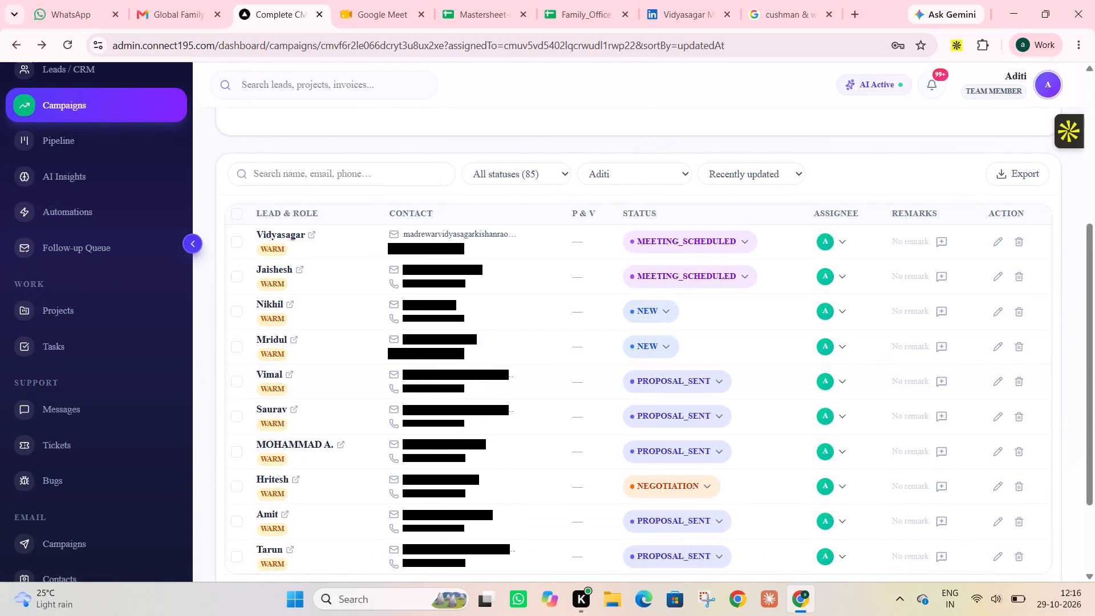
left_click(175, 2)
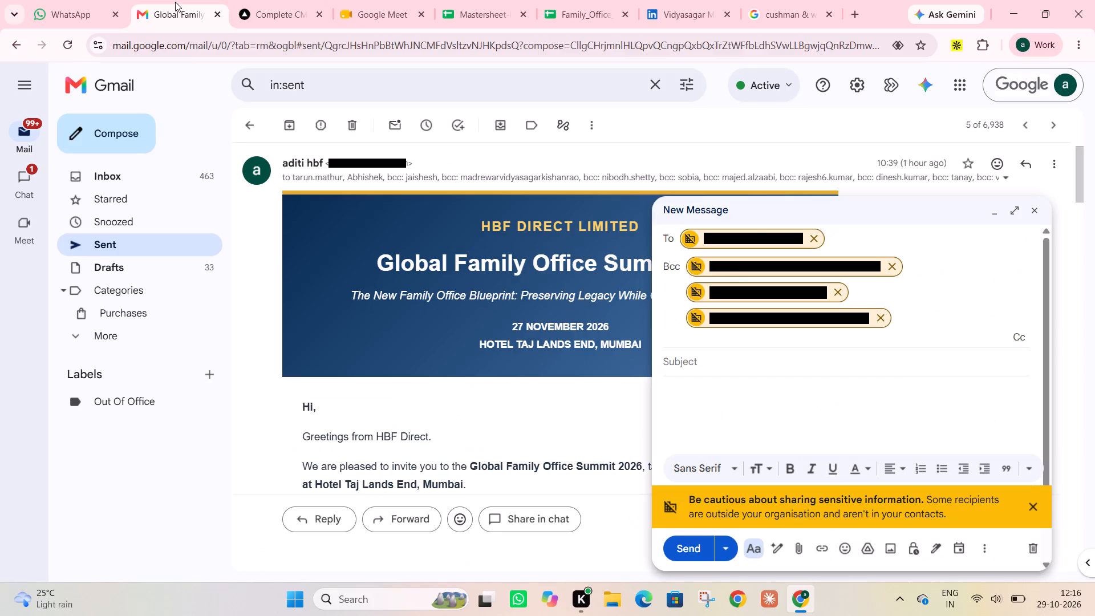
left_click(255, 0)
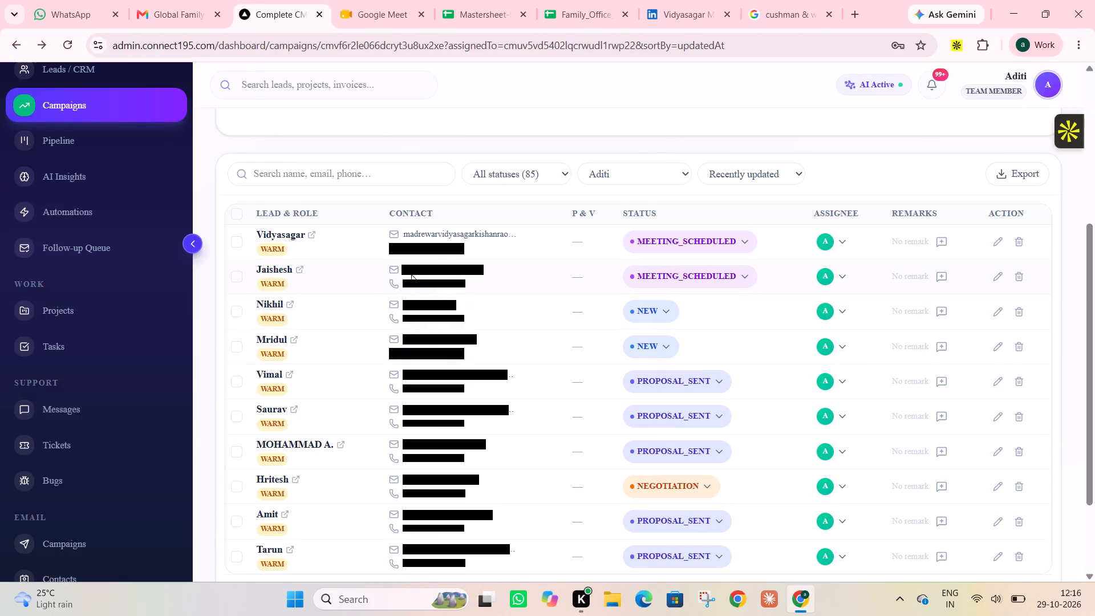
scroll(391, 270, "down", 4)
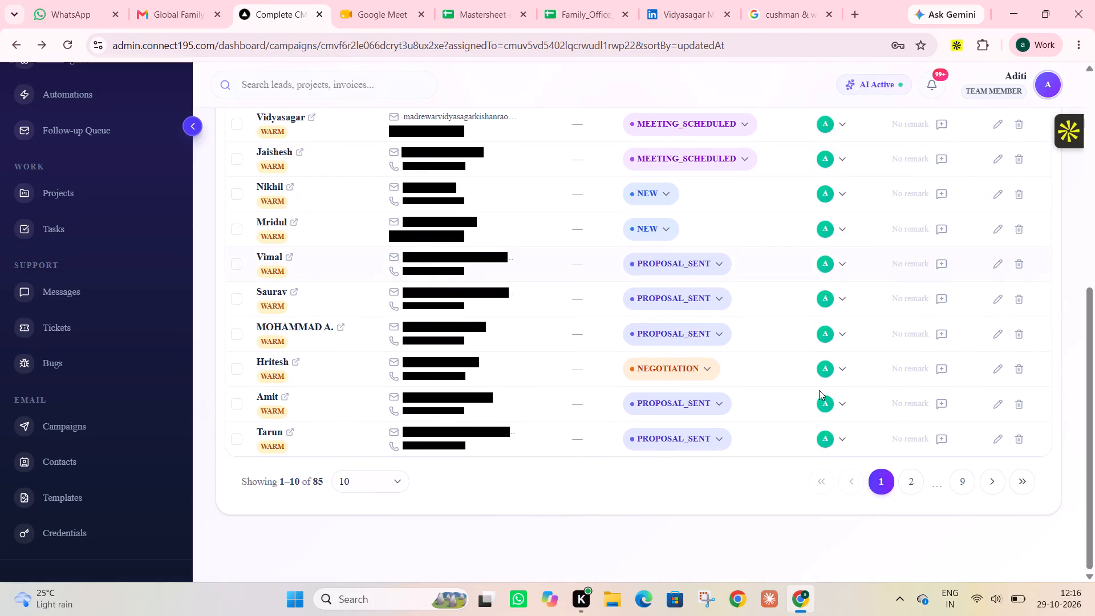
left_click(902, 481)
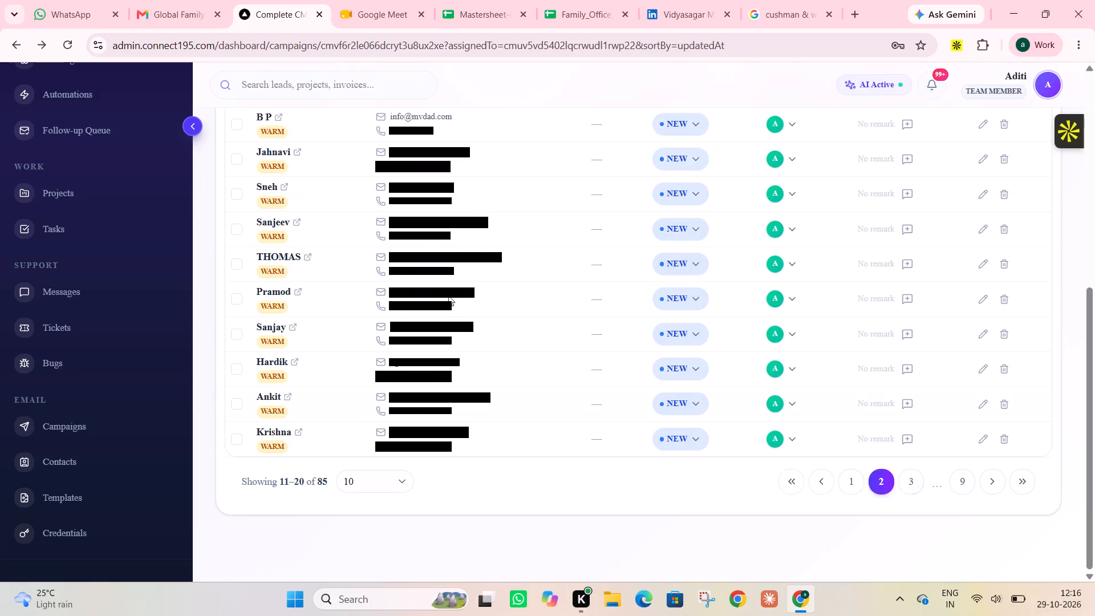
scroll(406, 267, "up", 2)
left_click_drag(391, 313, 430, 313)
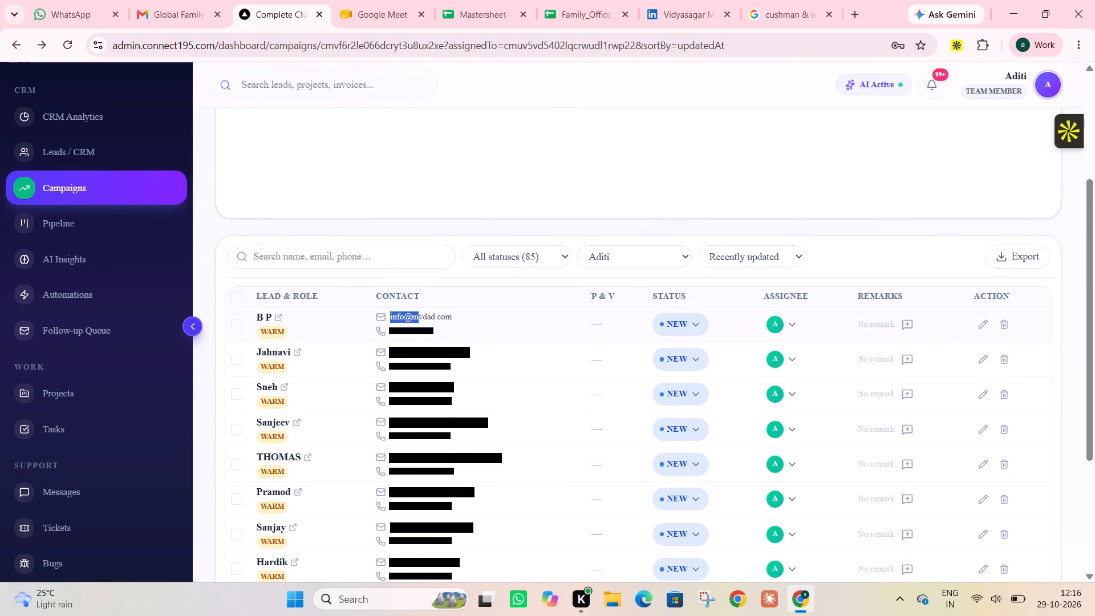
left_click_drag(430, 313, 457, 311)
key("ctrl+c")
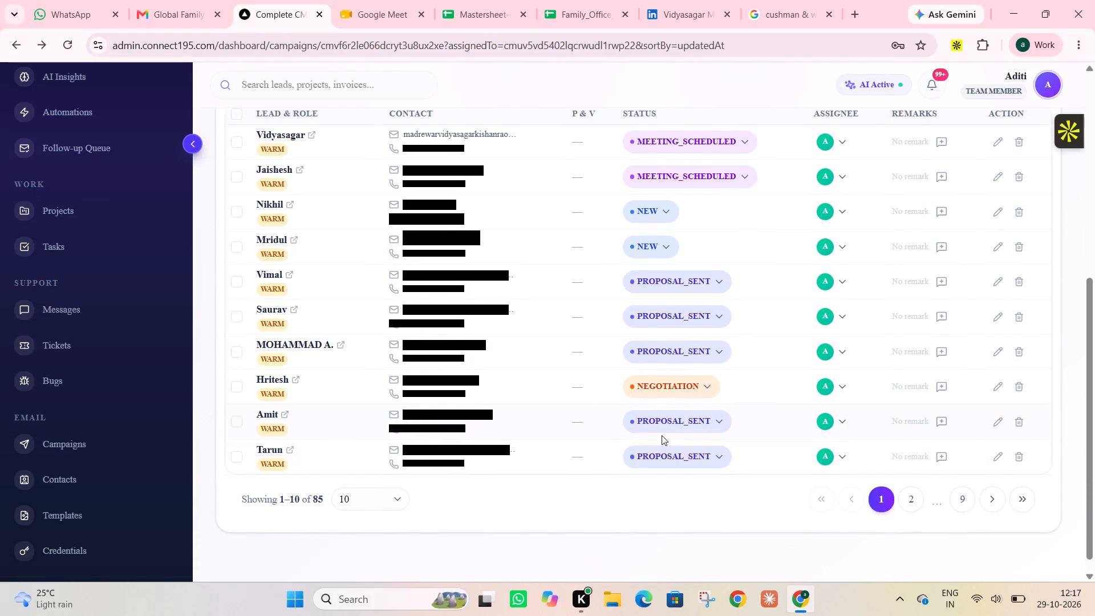
Open the status filter of the campaign leads list.
scroll(662, 435, "up", 1)
left_click(538, 149)
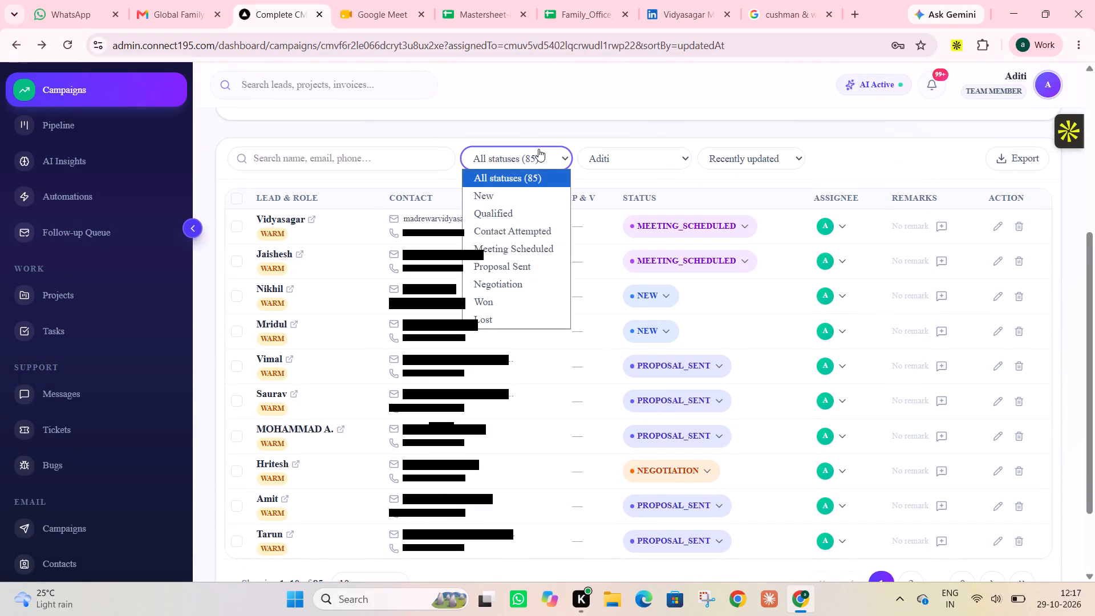
Filter the recently updated campaign leads to the New status and look through the first page of results.
left_click(514, 202)
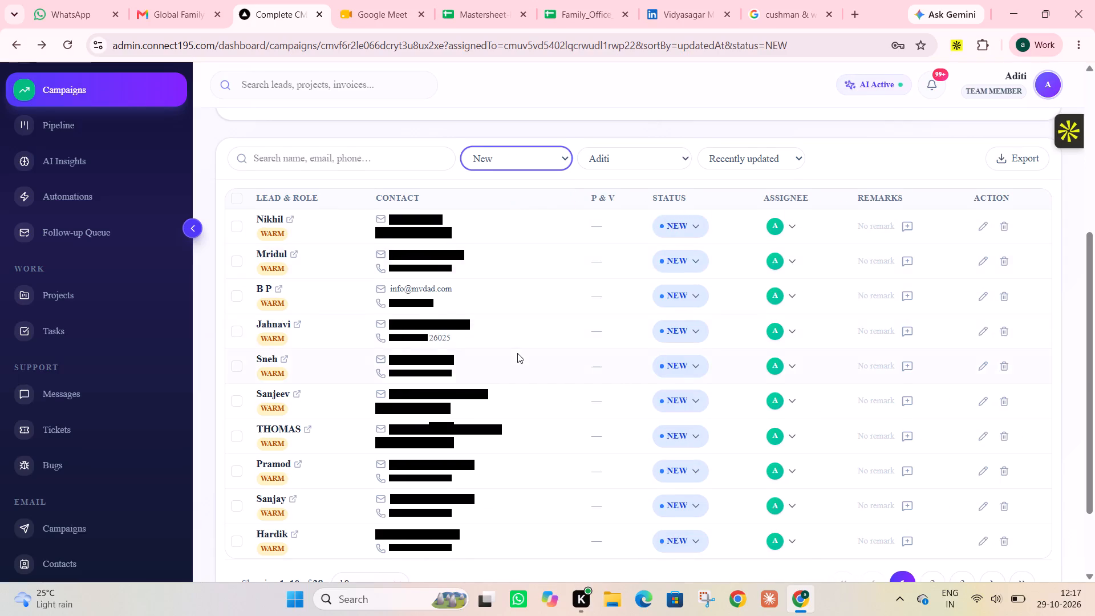
scroll(517, 353, "down", 1)
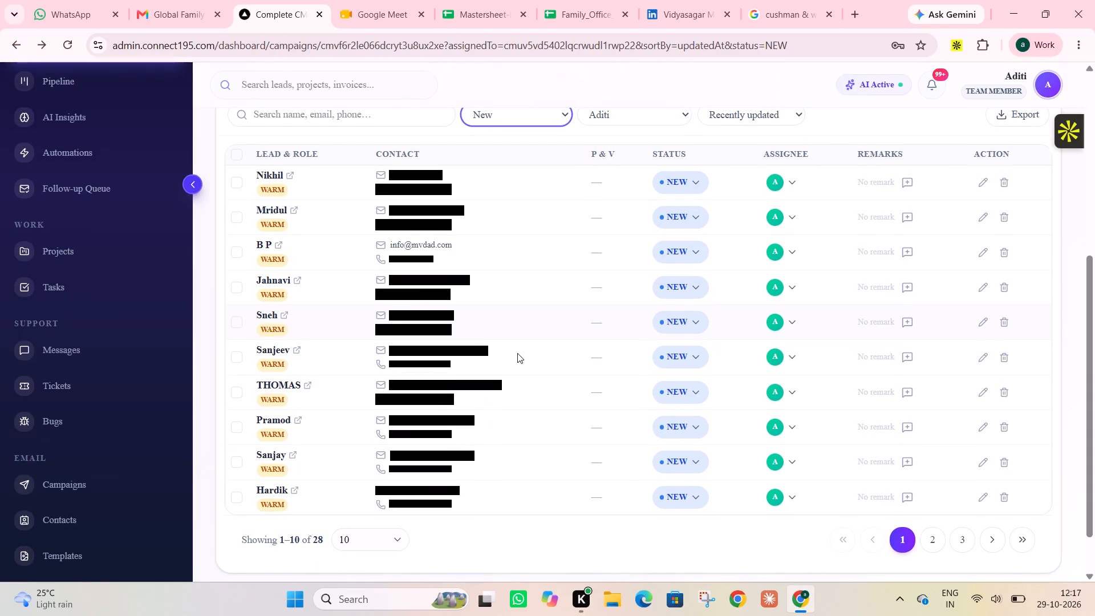
scroll(517, 353, "down", 1)
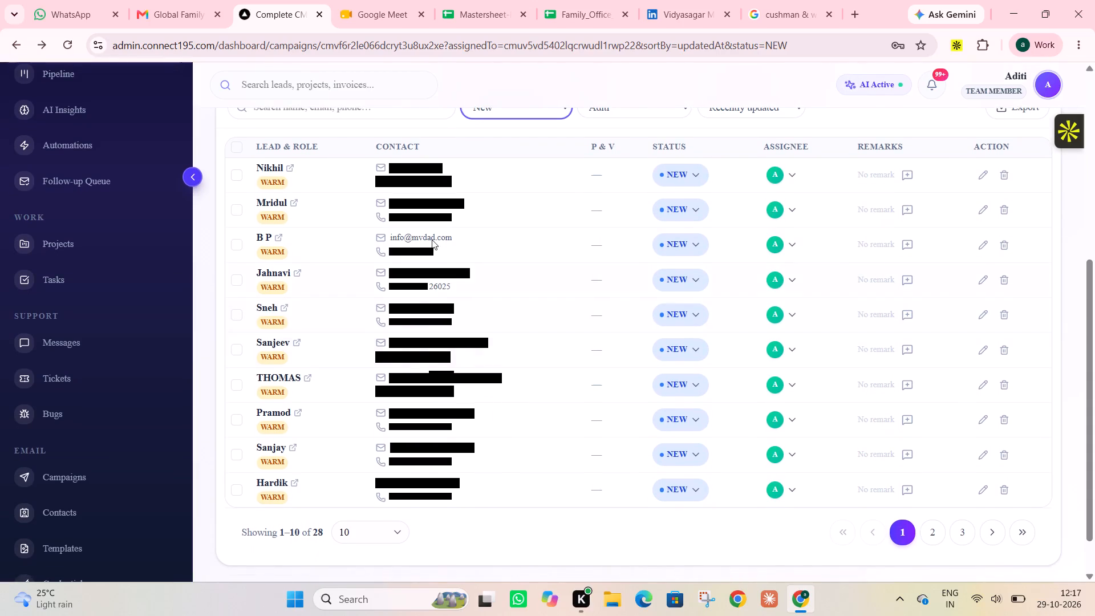
scroll(430, 205, "up", 1)
scroll(430, 205, "down", 1)
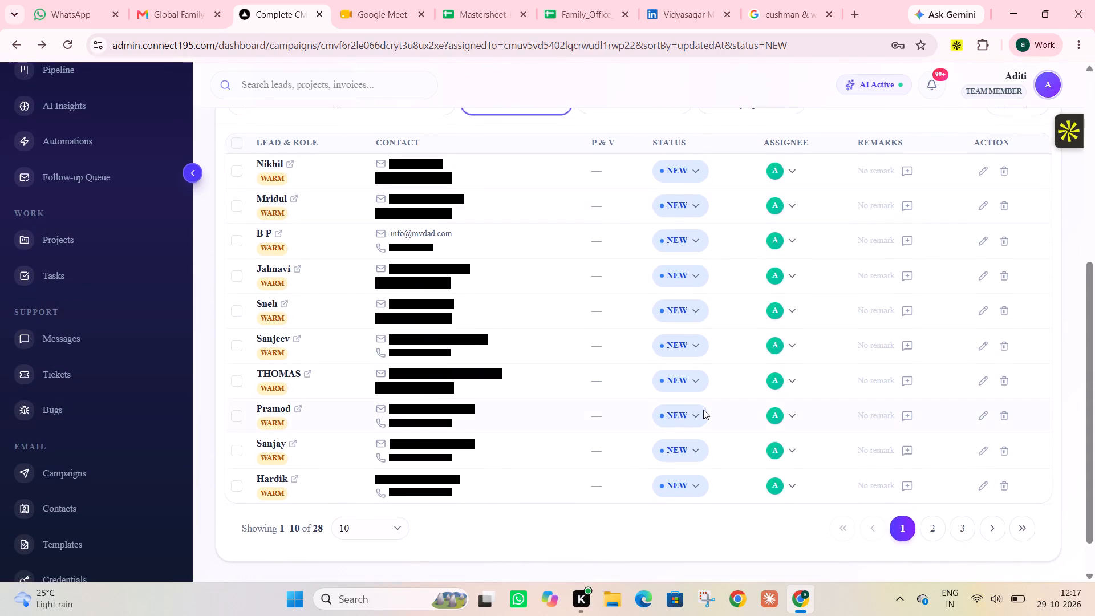
Check the second page of the New-status campaign leads, return to the first page and sort the list by Newest first.
left_click(927, 538)
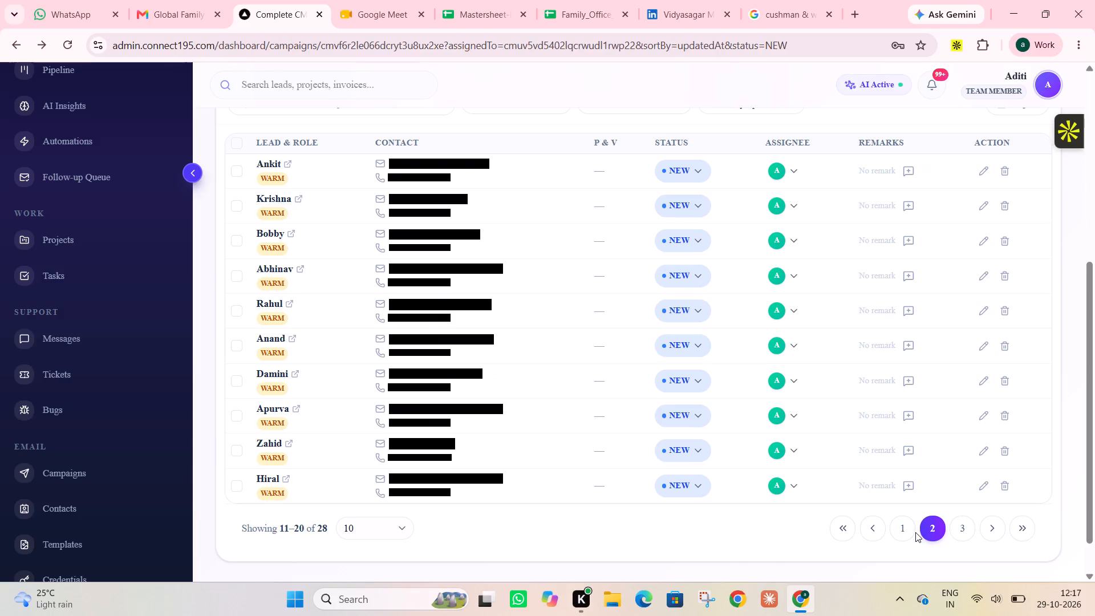
left_click(900, 531)
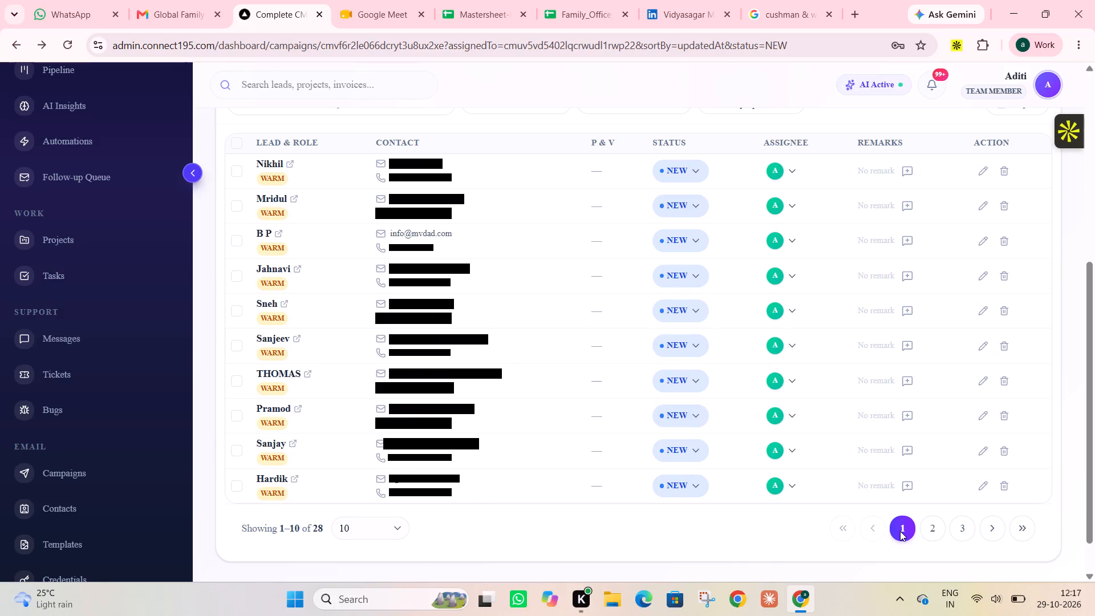
scroll(862, 386, "up", 2)
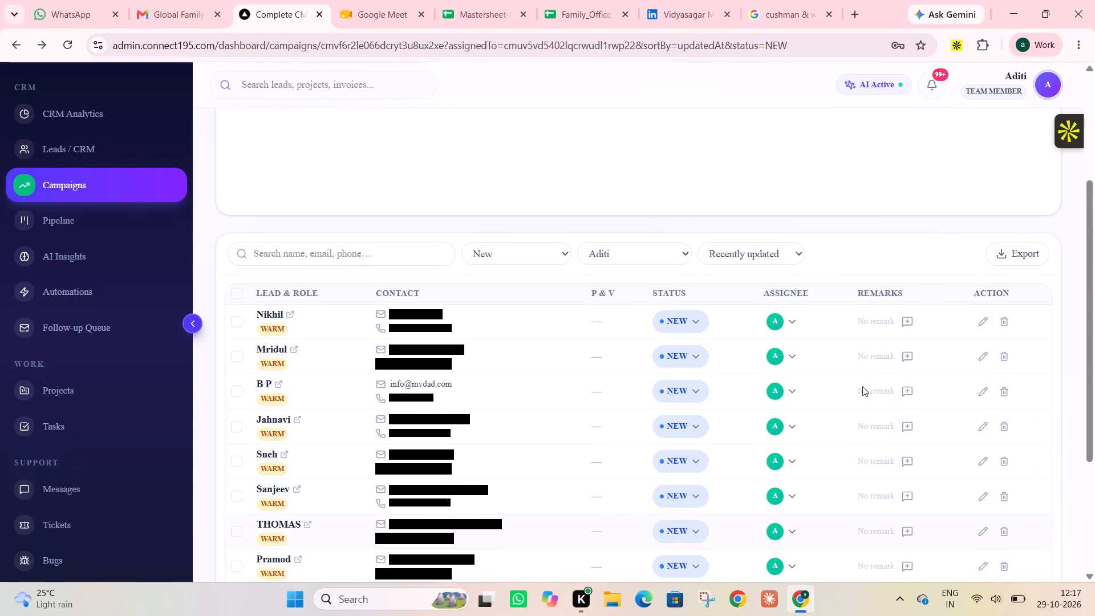
left_click(769, 260)
left_click(764, 280)
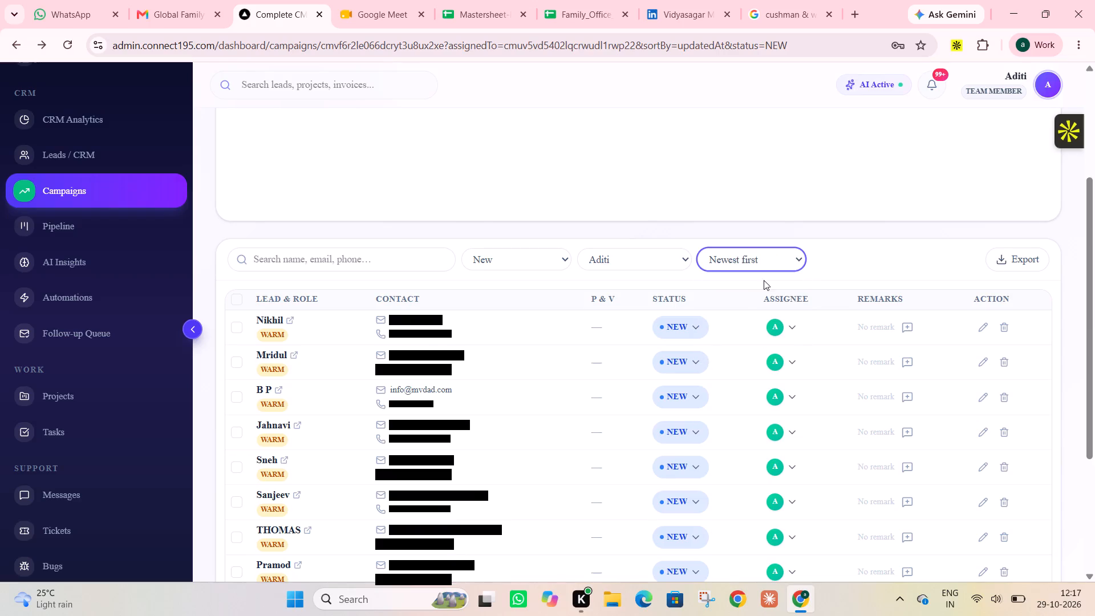
scroll(853, 276, "down", 2)
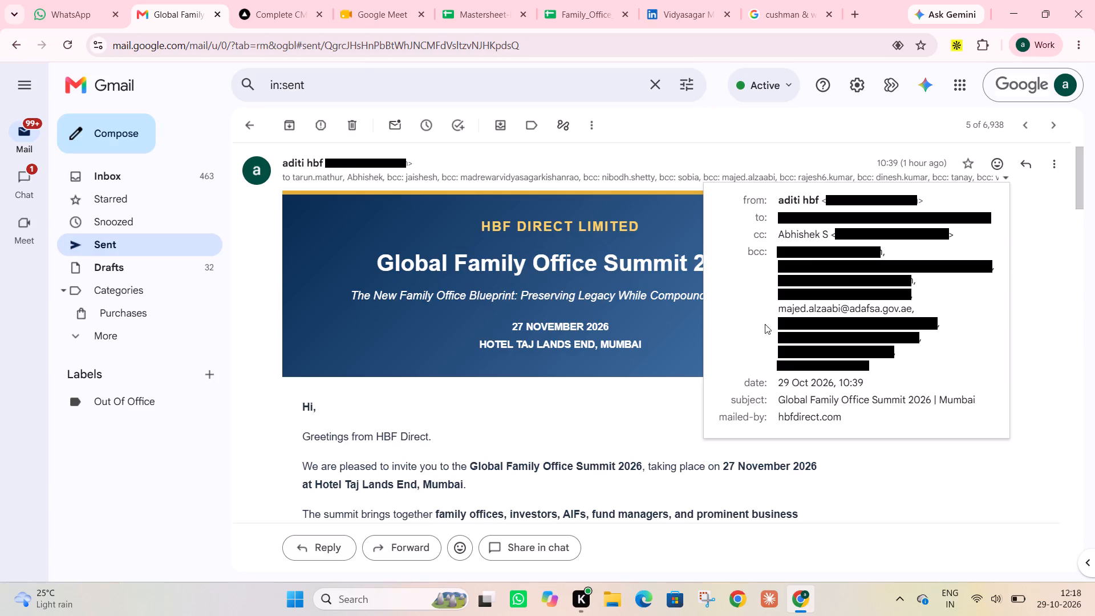
left_click(267, 2)
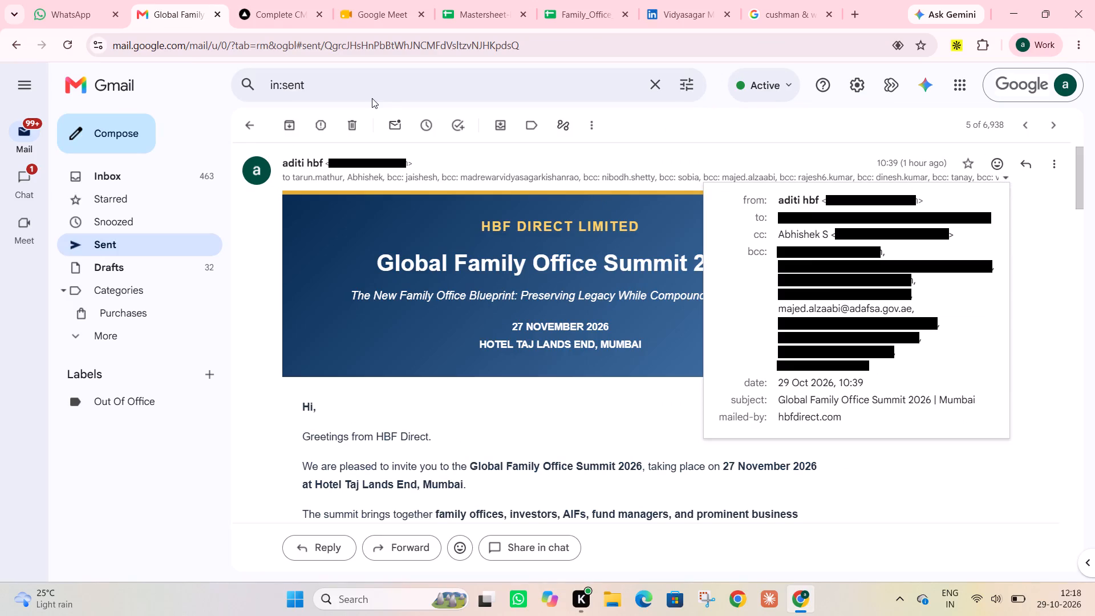
left_click(278, 6)
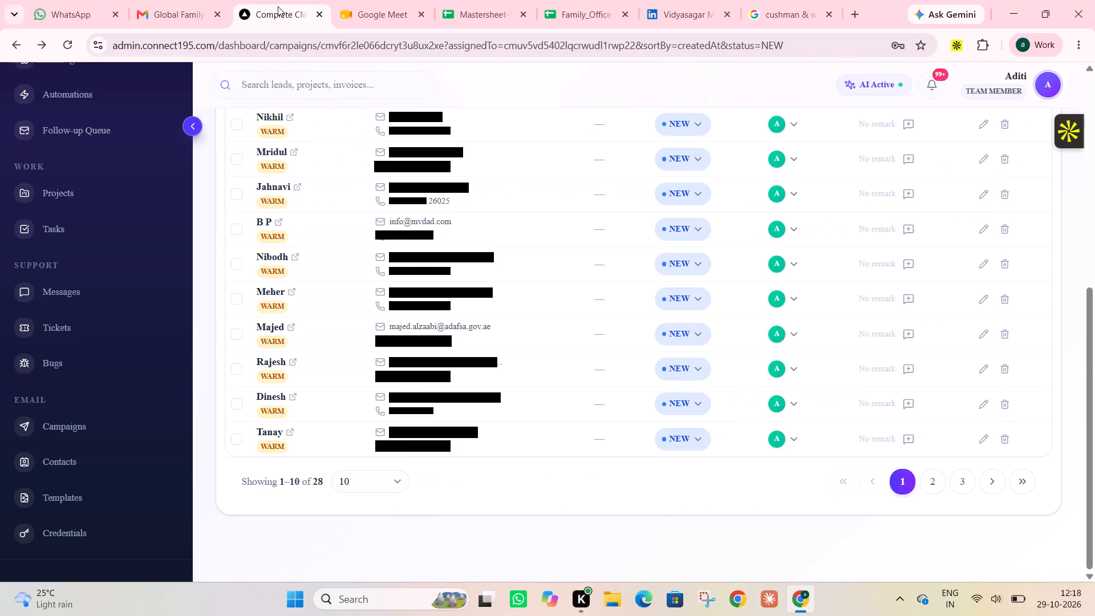
scroll(448, 378, "up", 1)
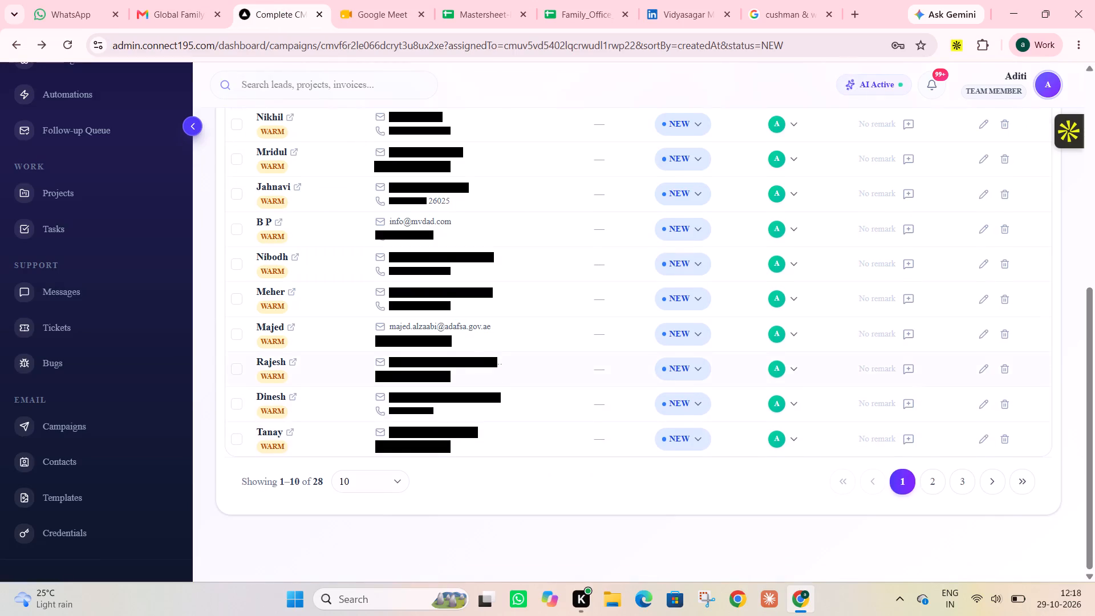
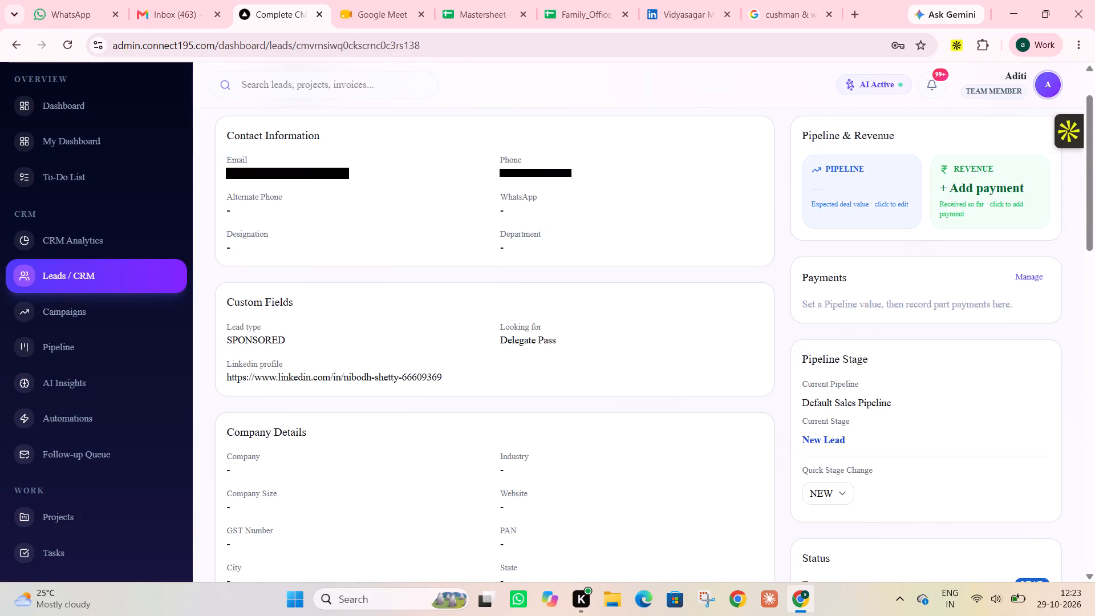
Post the note "Call tomorrow for followup" in the discussion section of the open sponsored delegate-pass lead.
scroll(290, 371, "down", 5)
left_click(285, 418)
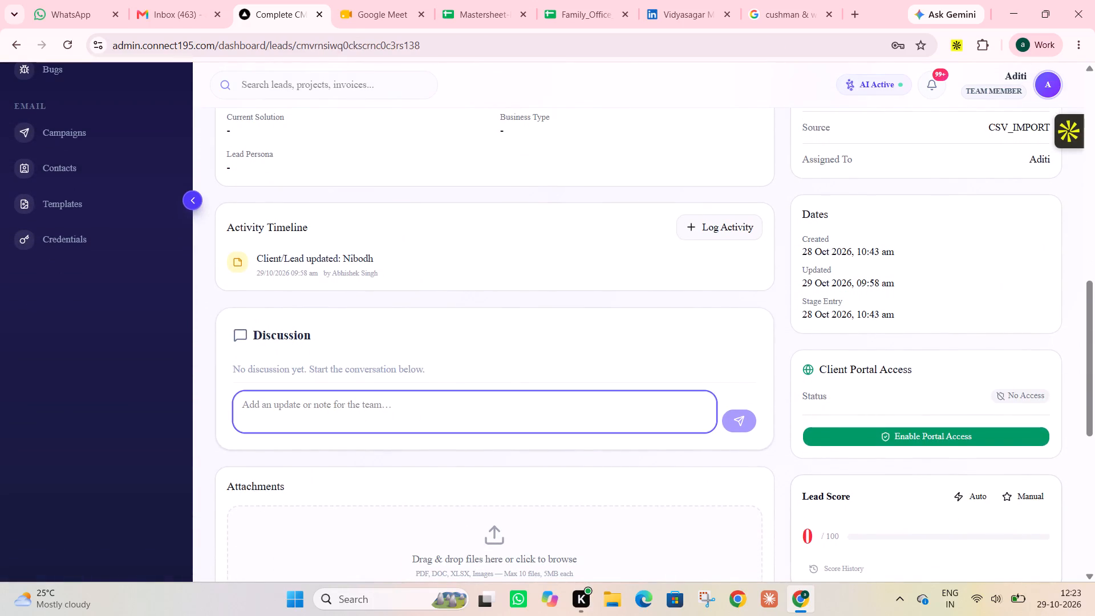
type("Call to")
type("morrow")
key("space")
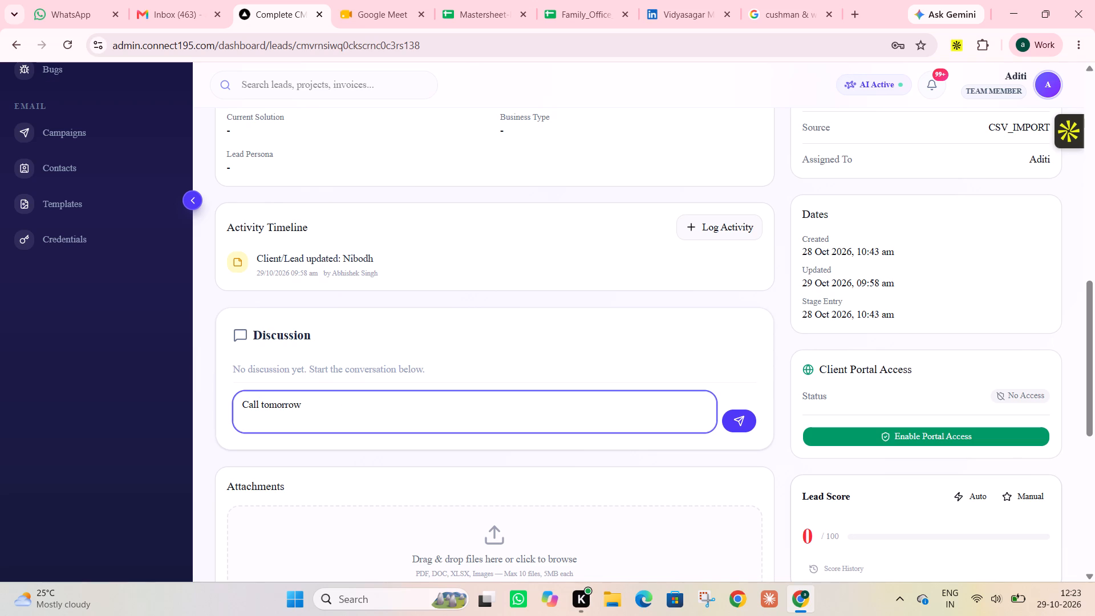
type("for followup")
left_click(741, 418)
Change the lead's pipeline stage to Meeting Scheduled and go back to the campaign's New-status lead list.
scroll(714, 353, "up", 1)
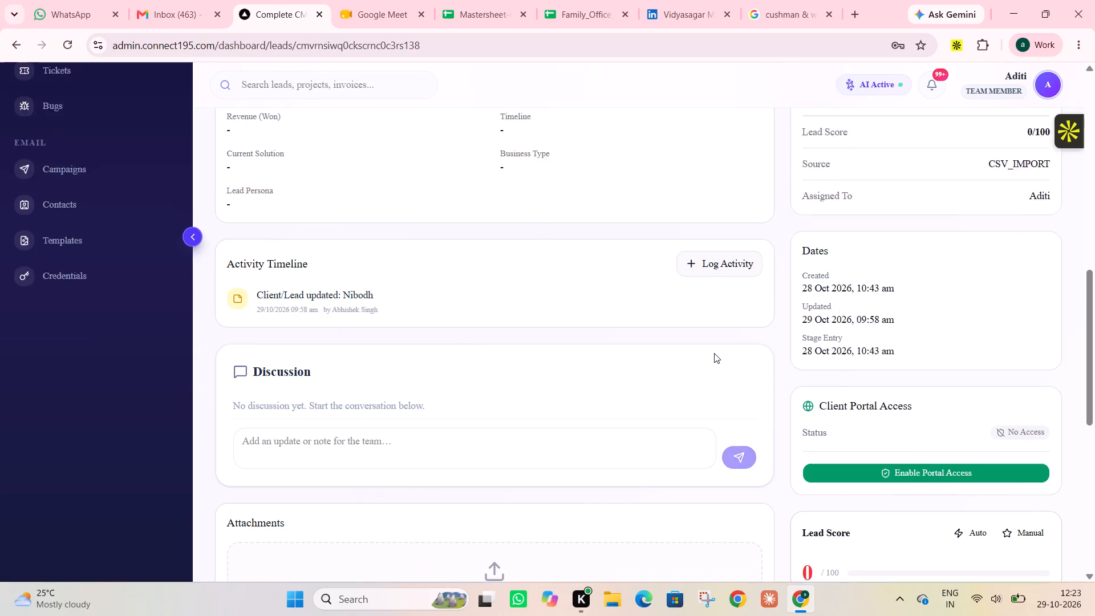
scroll(714, 353, "up", 5)
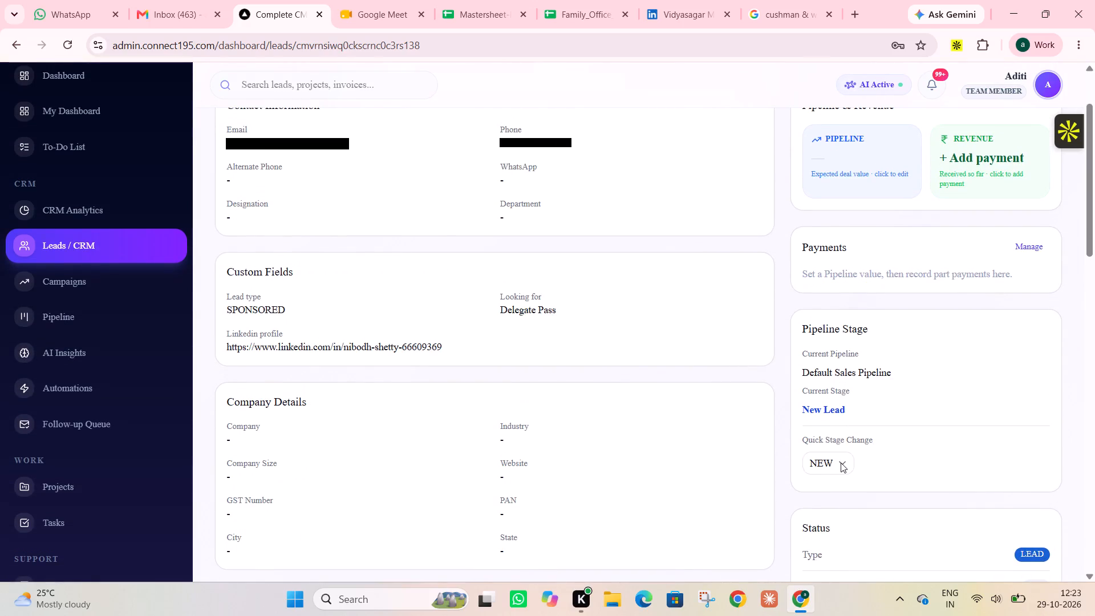
left_click(841, 463)
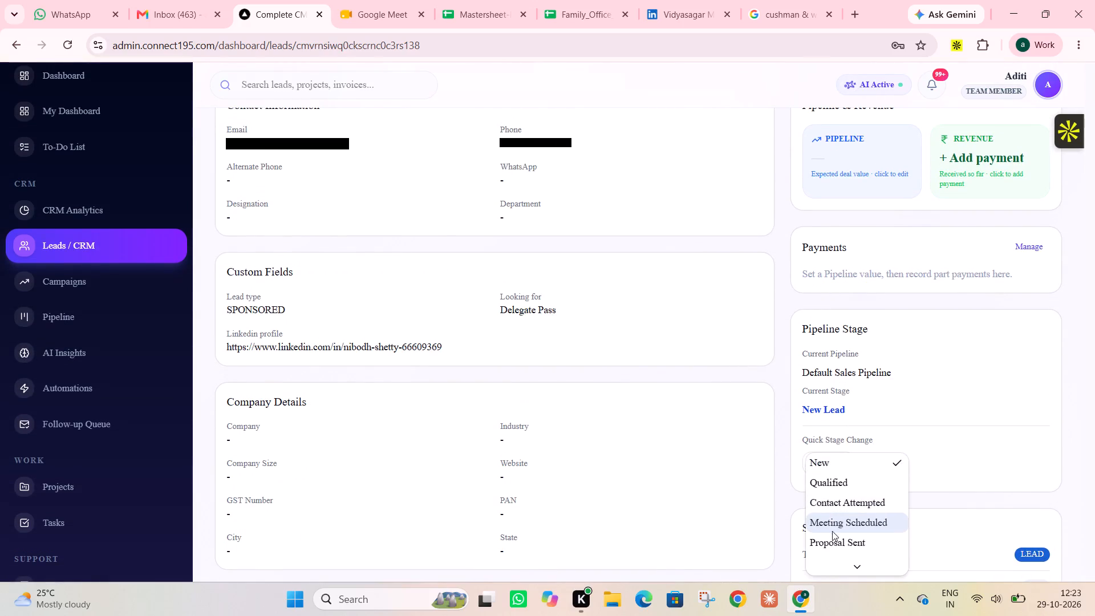
left_click(832, 526)
scroll(497, 326, "up", 3)
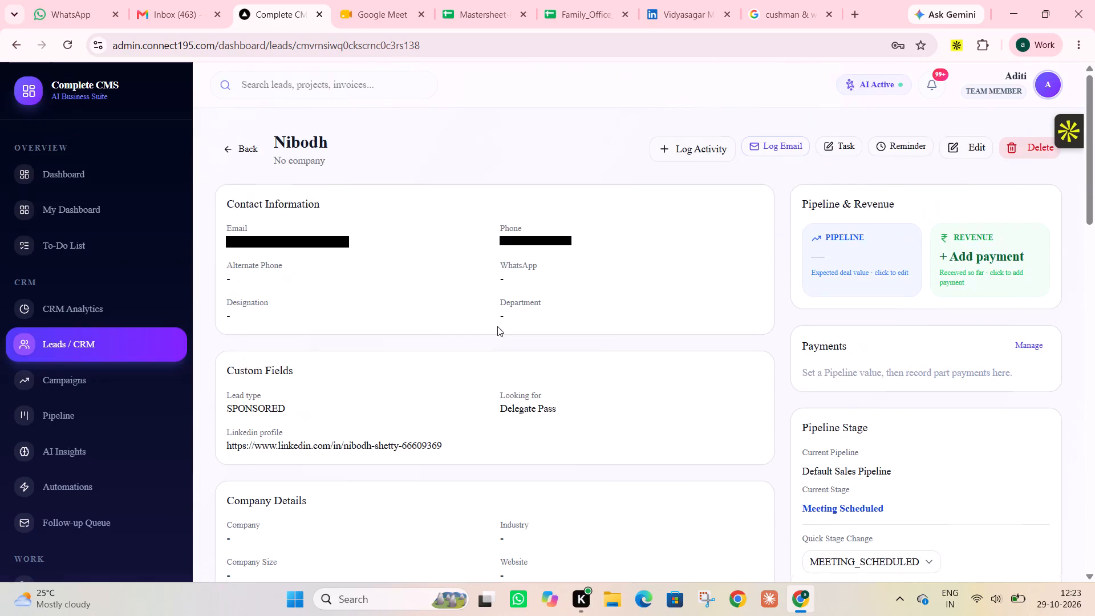
scroll(497, 326, "up", 2)
left_click(229, 152)
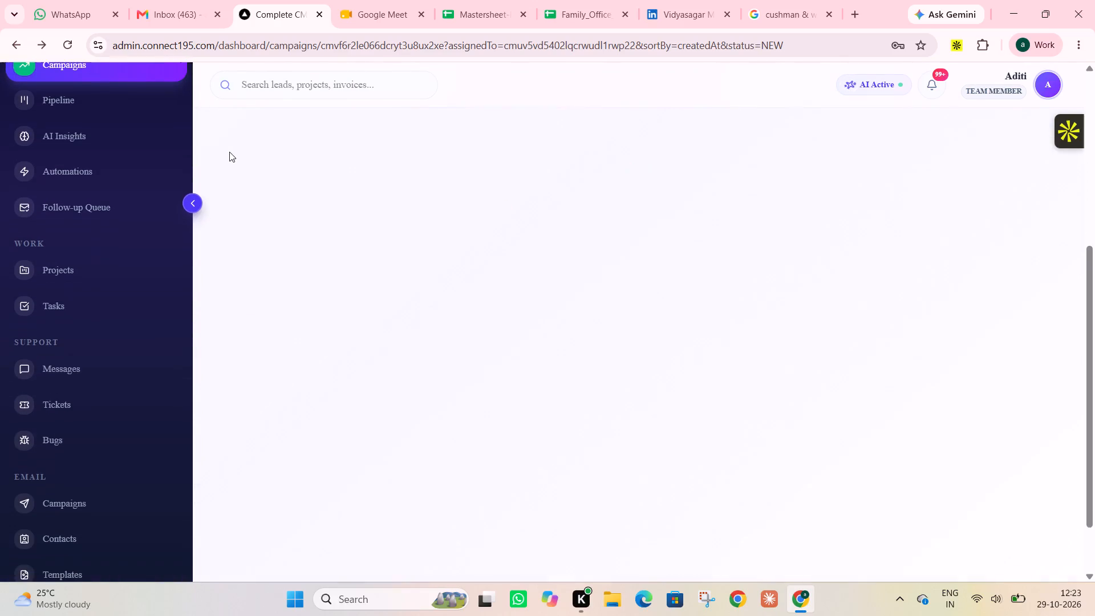
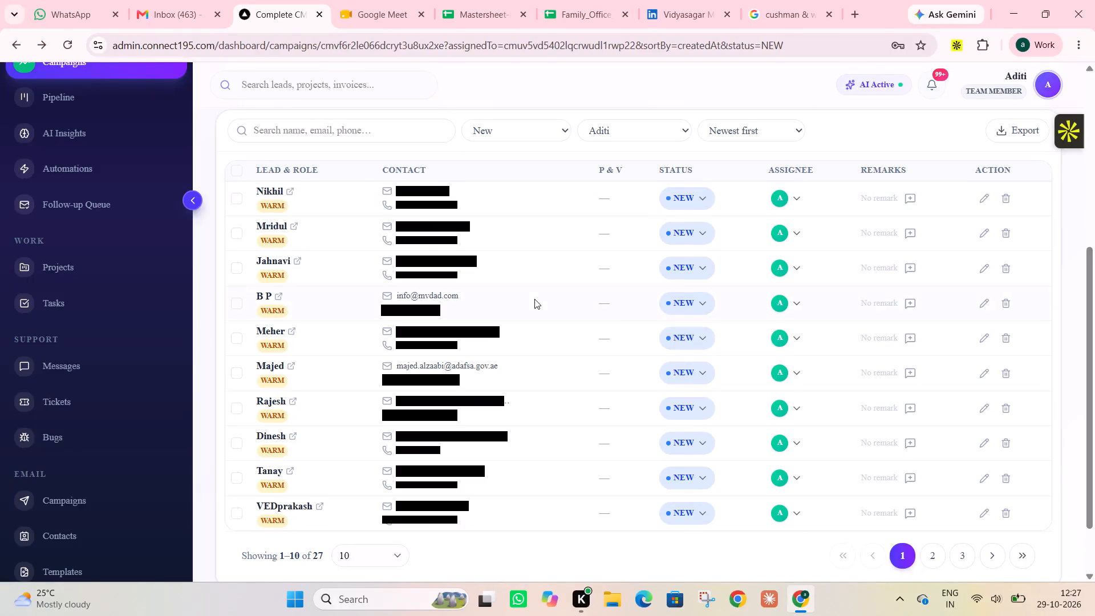
Change the status of the lead Meher in the campaign's New-status list to Proposal Sent.
left_click(700, 333)
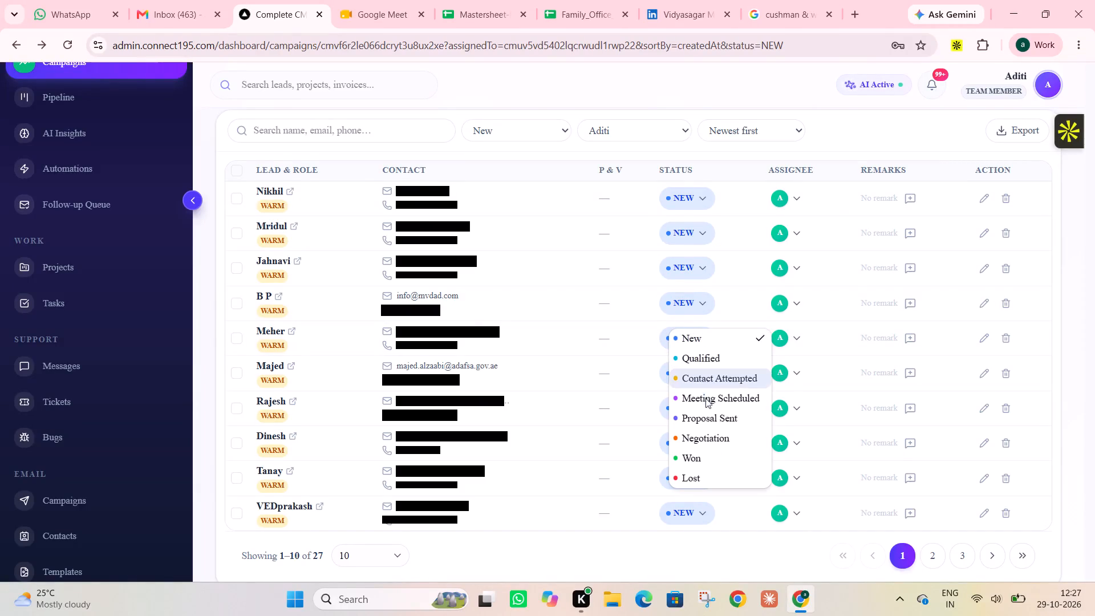
left_click(710, 415)
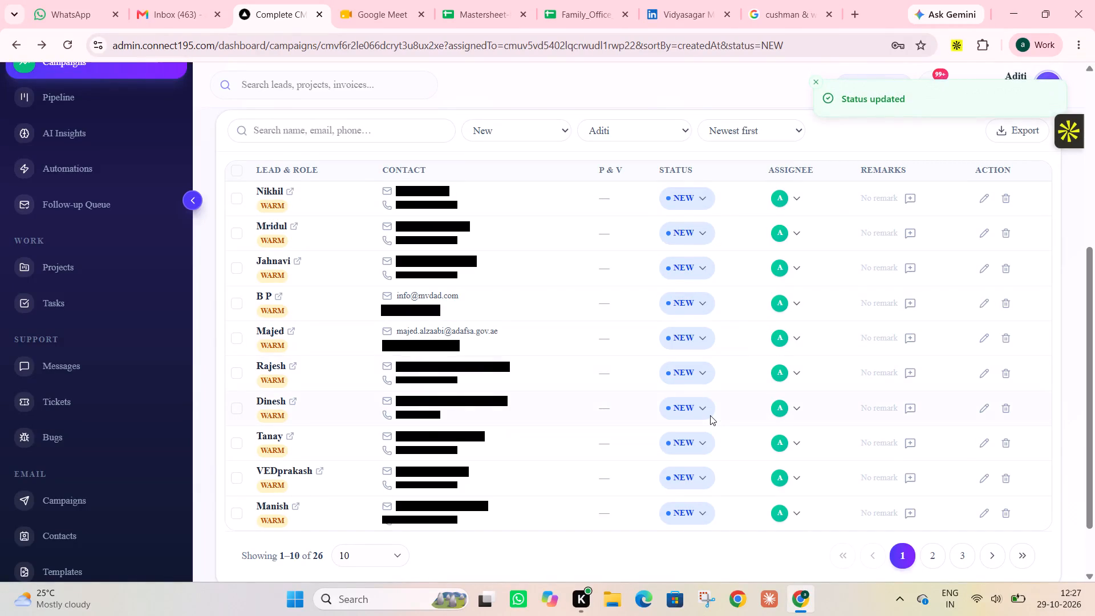
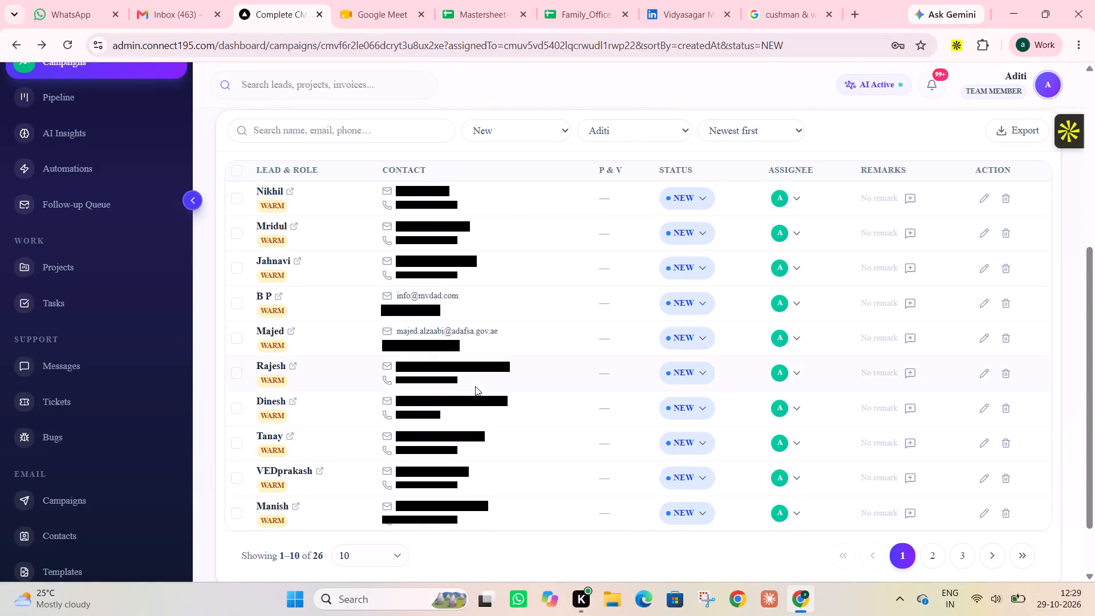
Open the lead B P's record, copy the LinkedIn profile link from its custom fields, and open a blank browser tab.
left_click(281, 299)
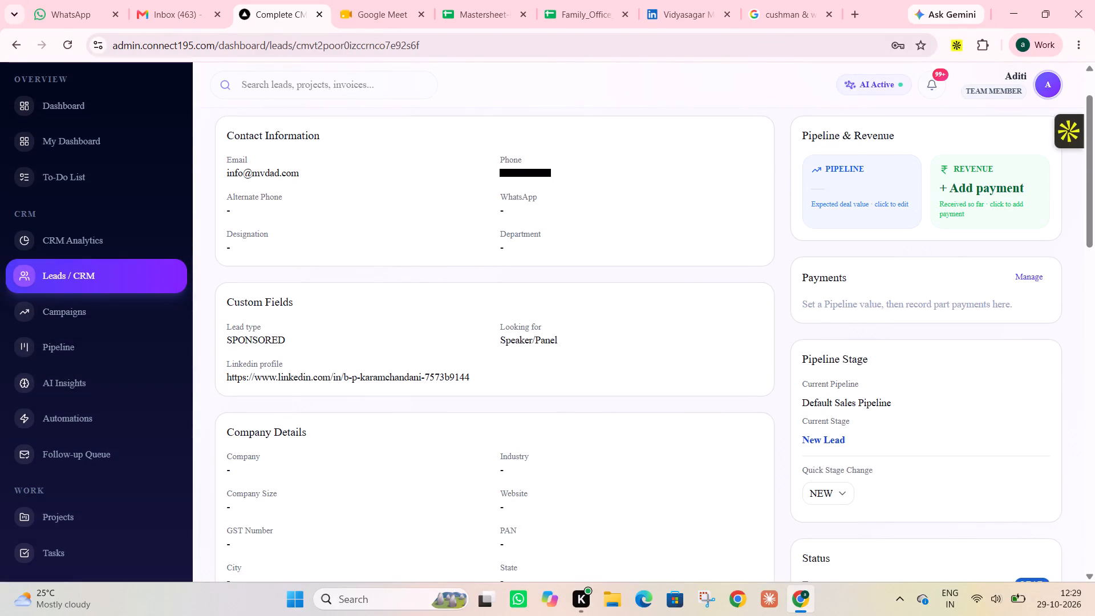
left_click_drag(221, 379, 278, 379)
left_click_drag(278, 379, 483, 382)
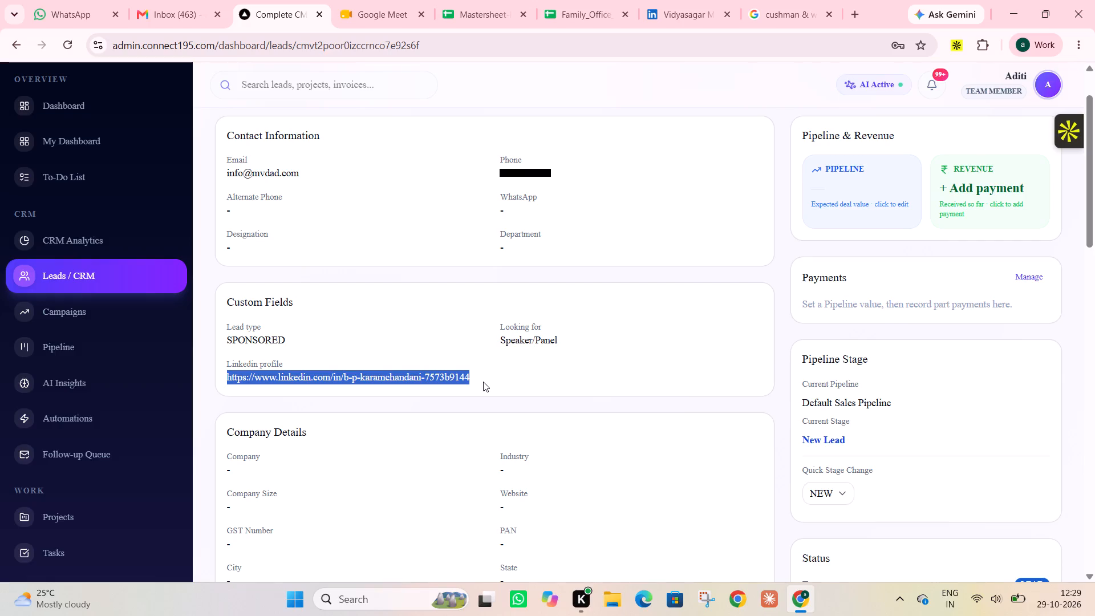
key("ctrl+c")
key("ctrl+c")
left_click(853, 11)
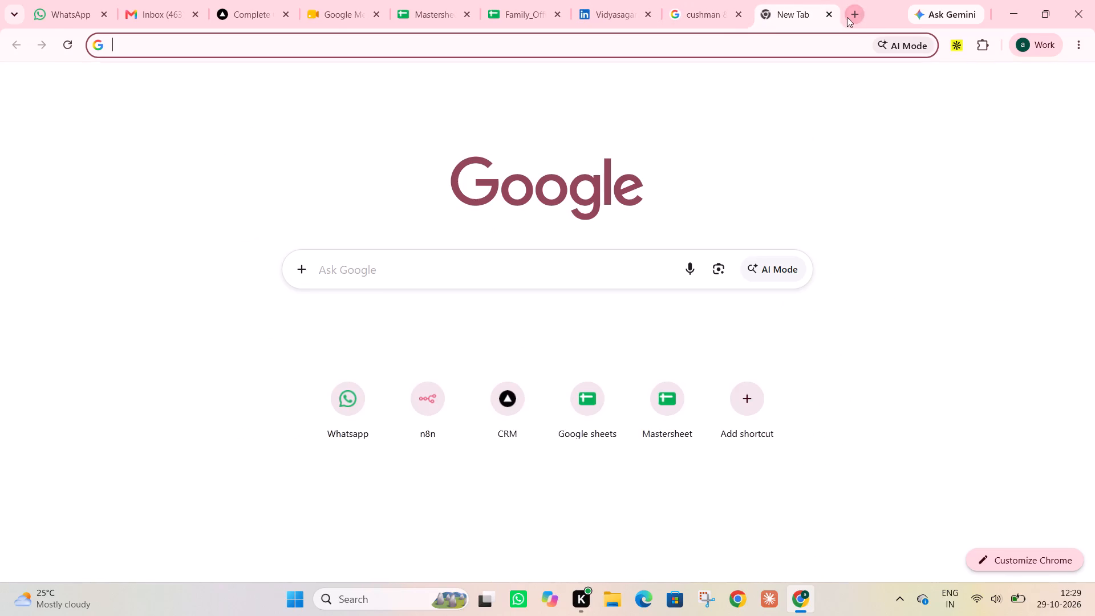
Return from B P's record to the campaign's New-status lead list and view the status options for B P.
left_click(261, 4)
scroll(310, 279, "up", 4)
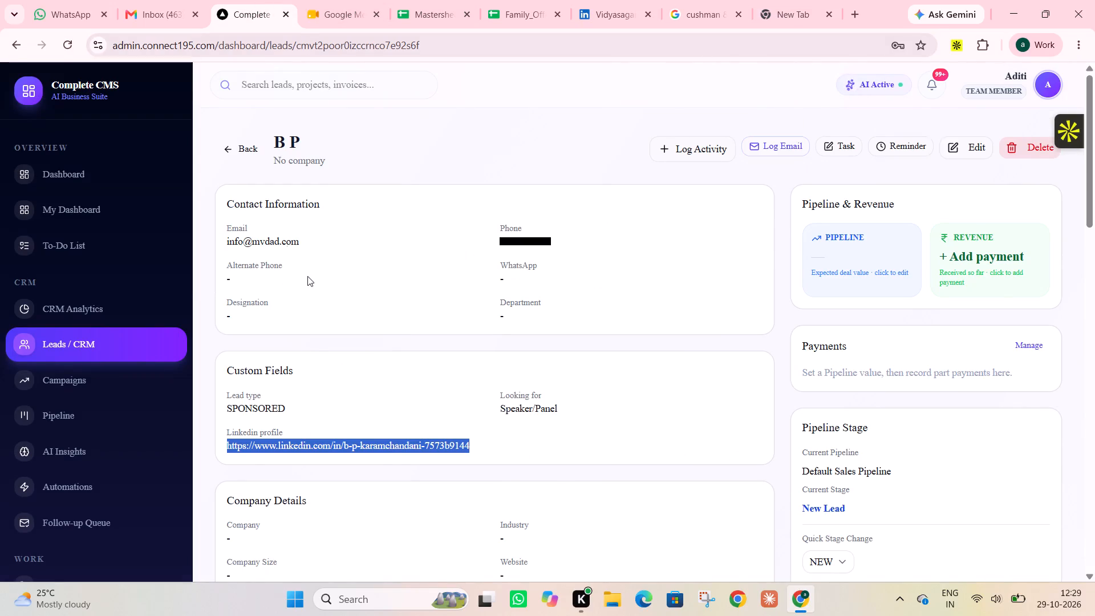
left_click(233, 152)
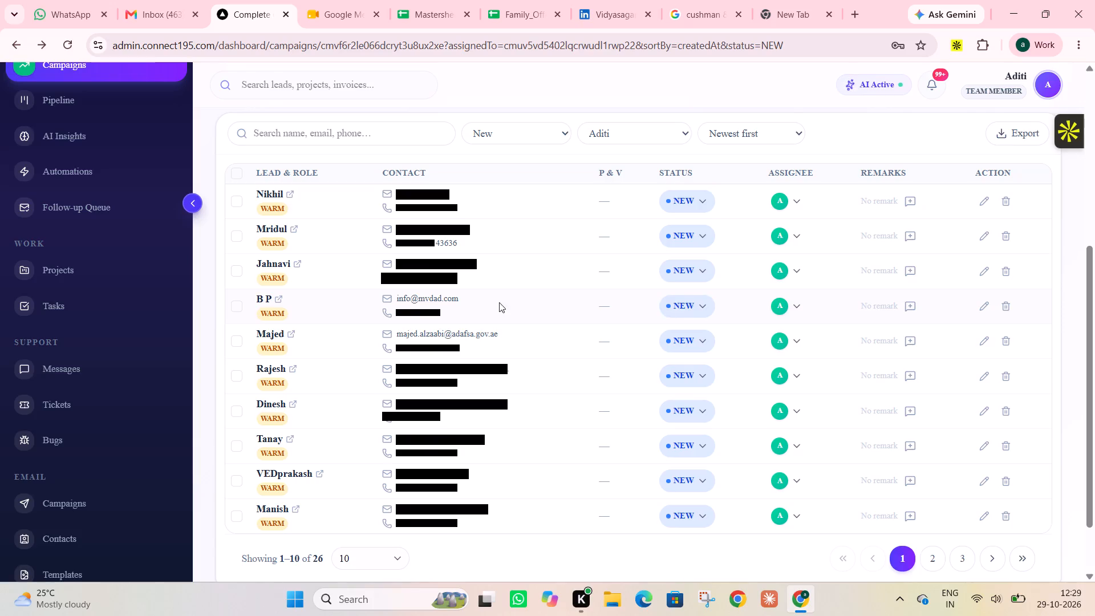
left_click(673, 309)
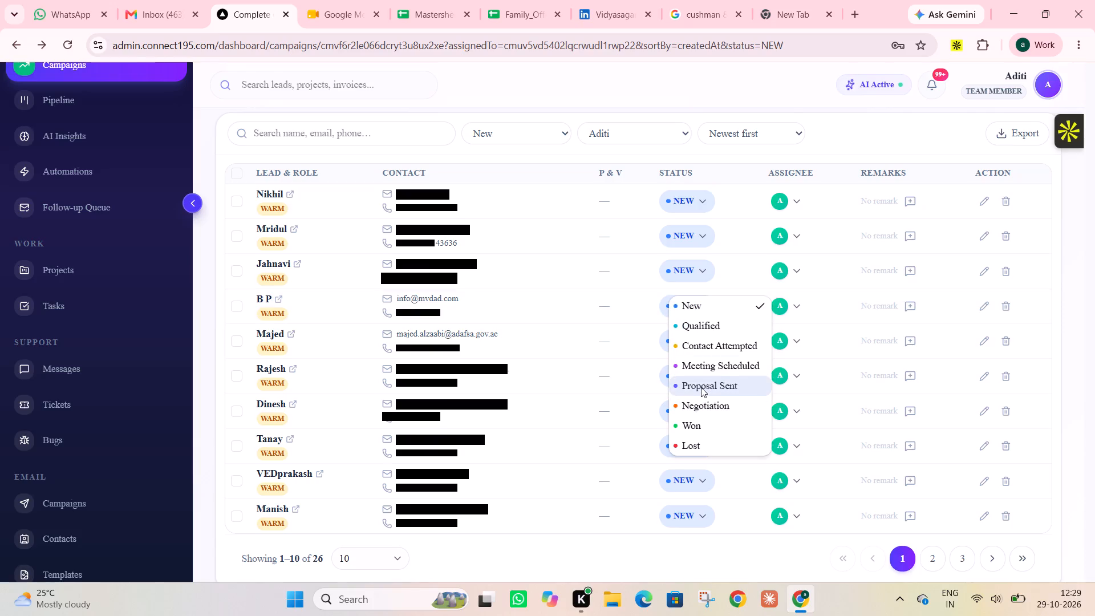
left_click(490, 311)
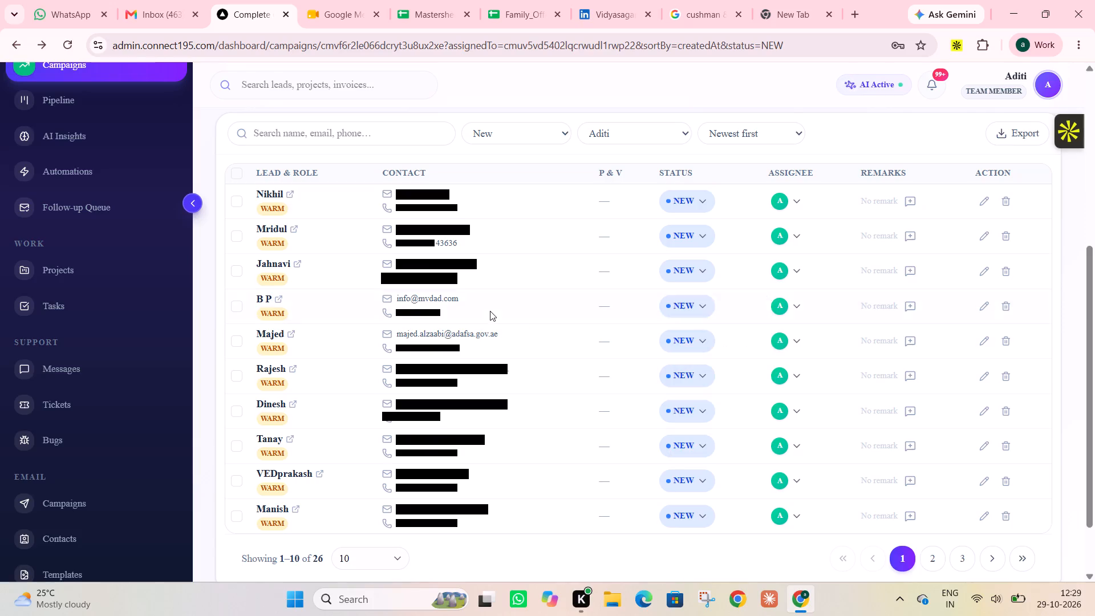
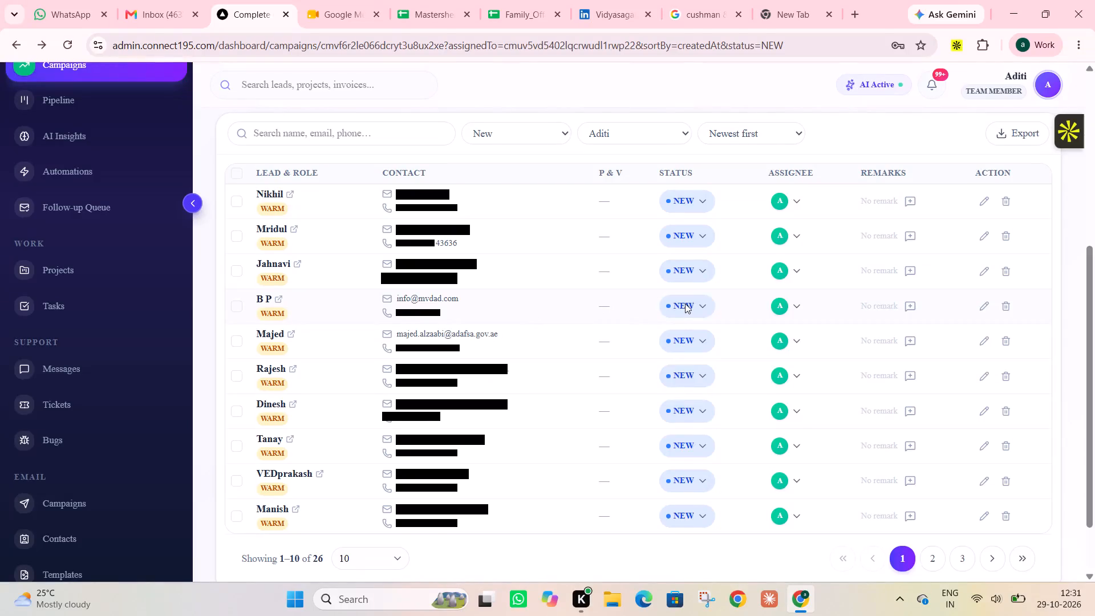
Open the status options for the lead B P in the campaign's lead list.
left_click(685, 303)
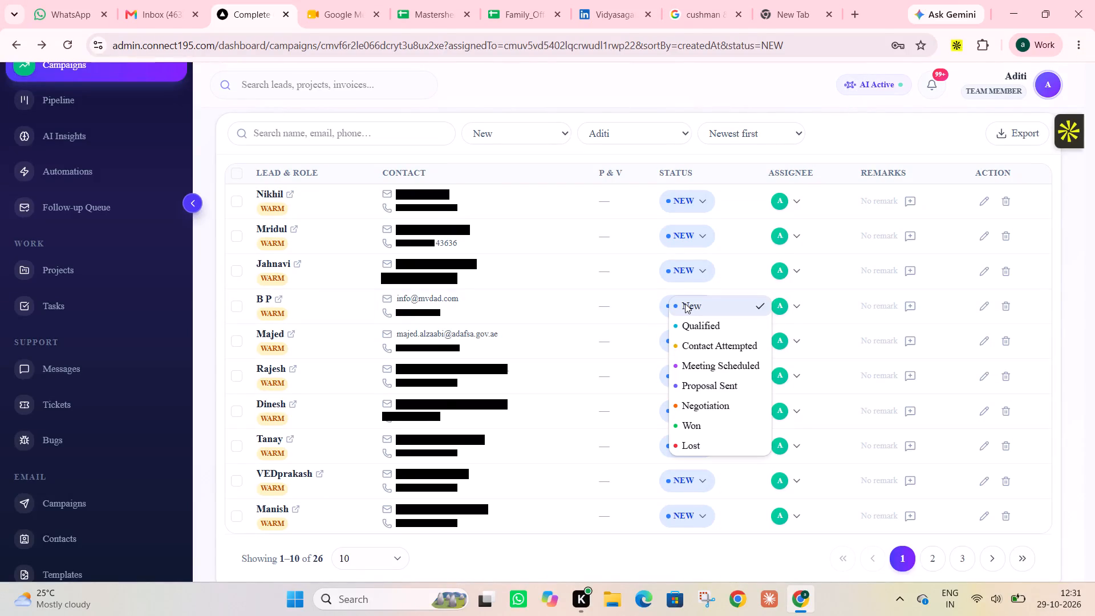
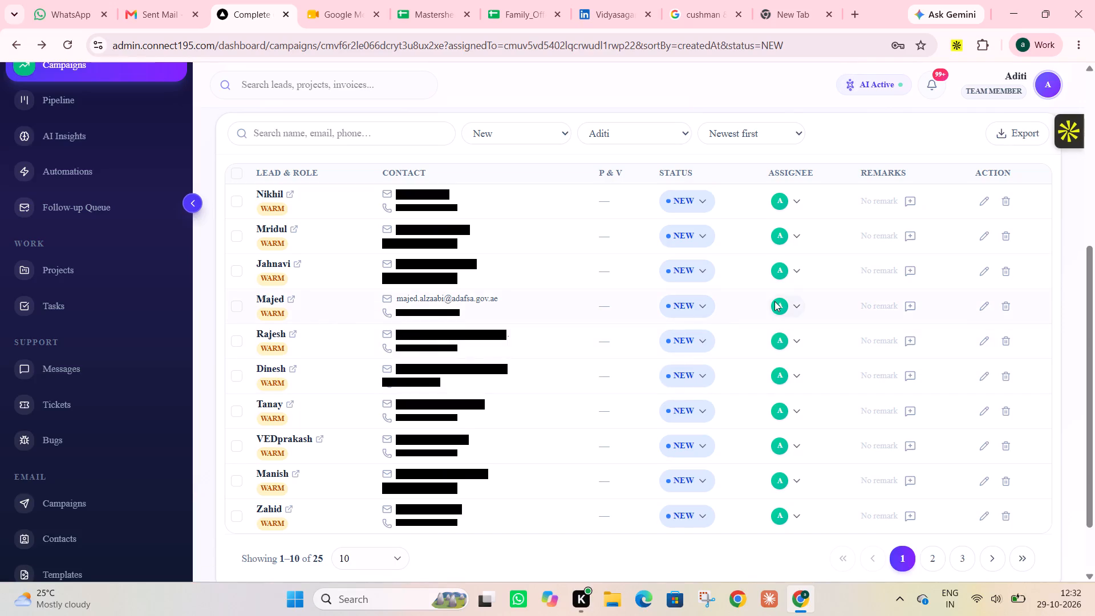
Reassign the lead Majed in the campaign's list of new leads from Aditi to team member Abhishek.
left_click(796, 306)
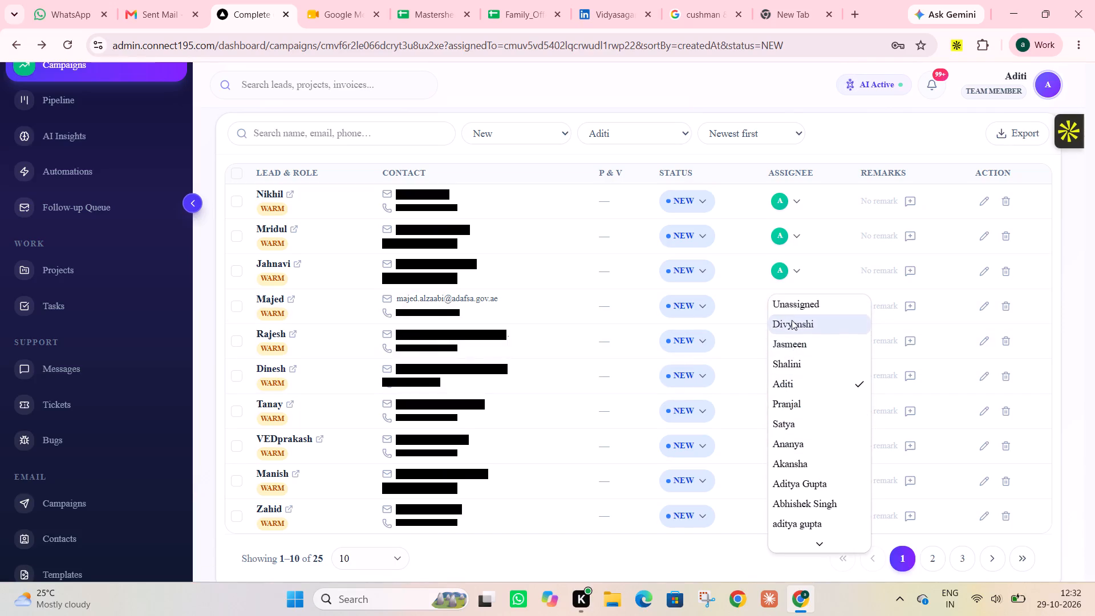
left_click(802, 501)
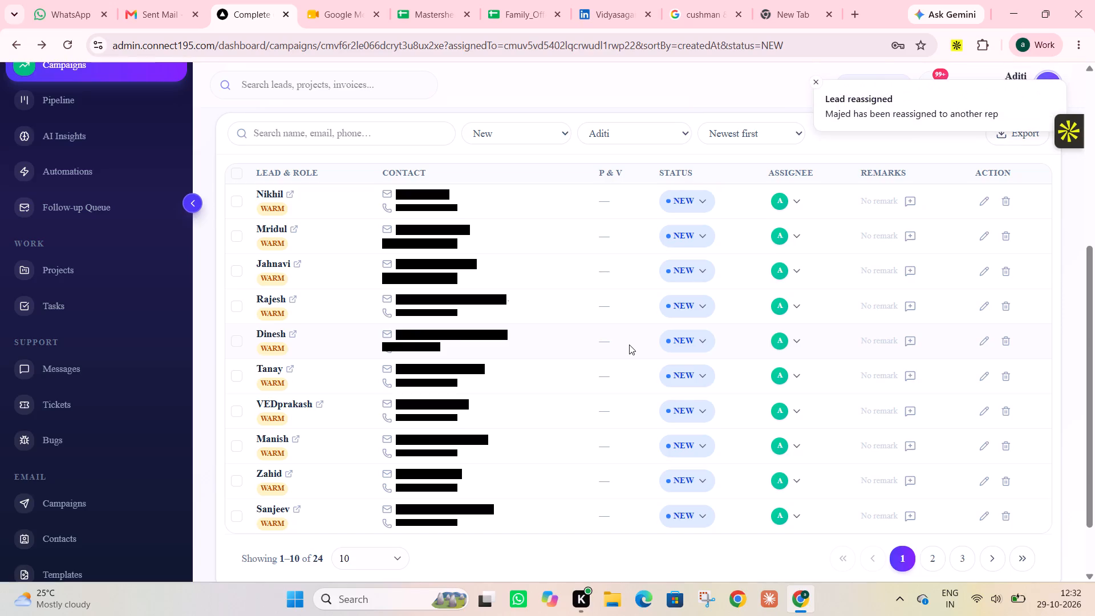
scroll(629, 345, "up", 1)
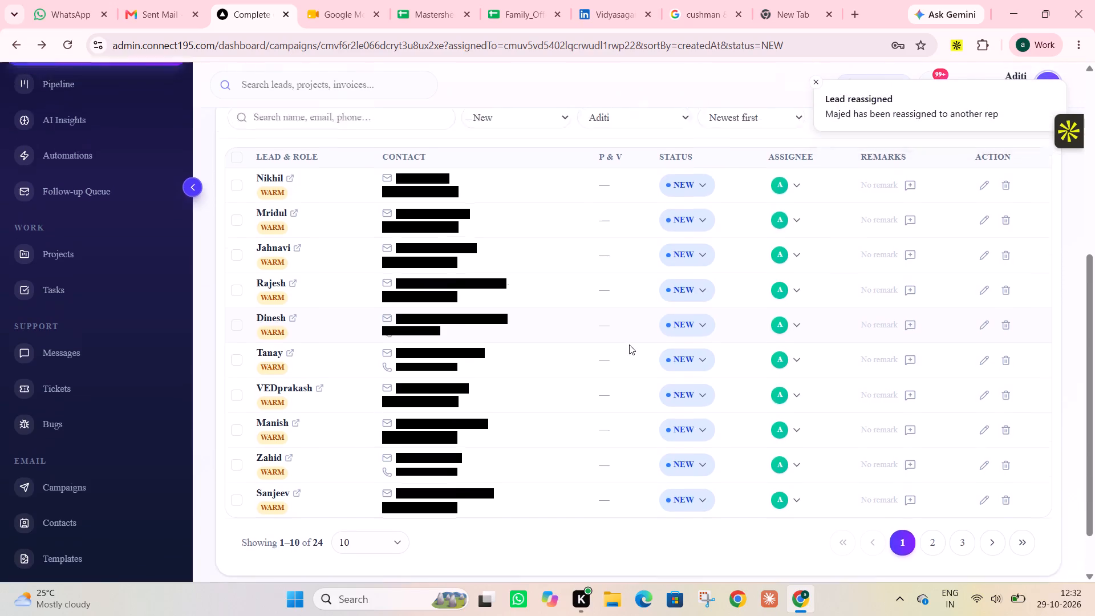
scroll(629, 345, "up", 1)
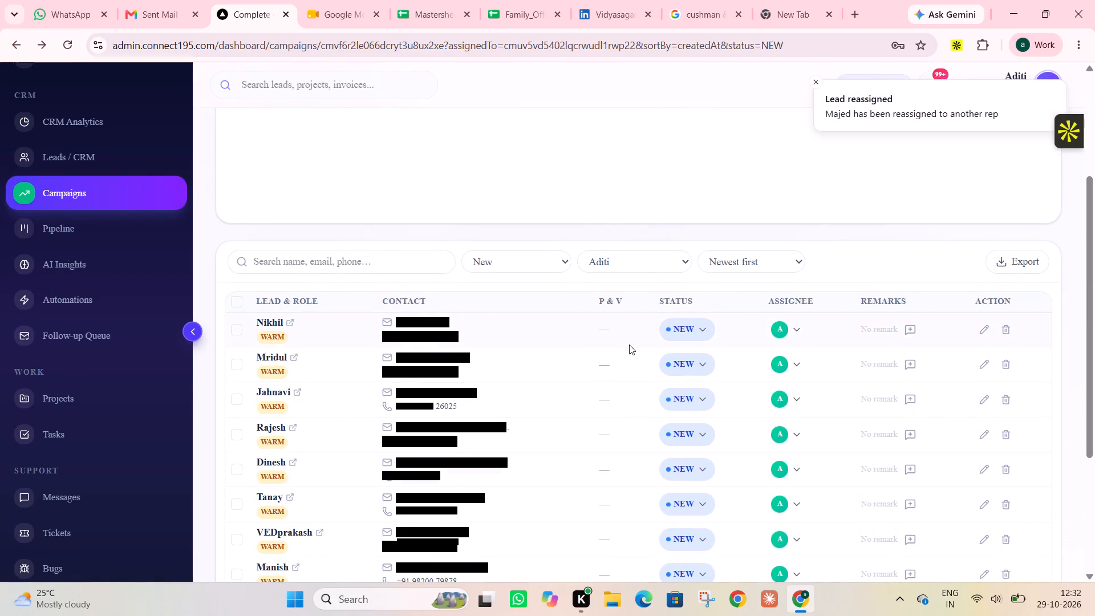
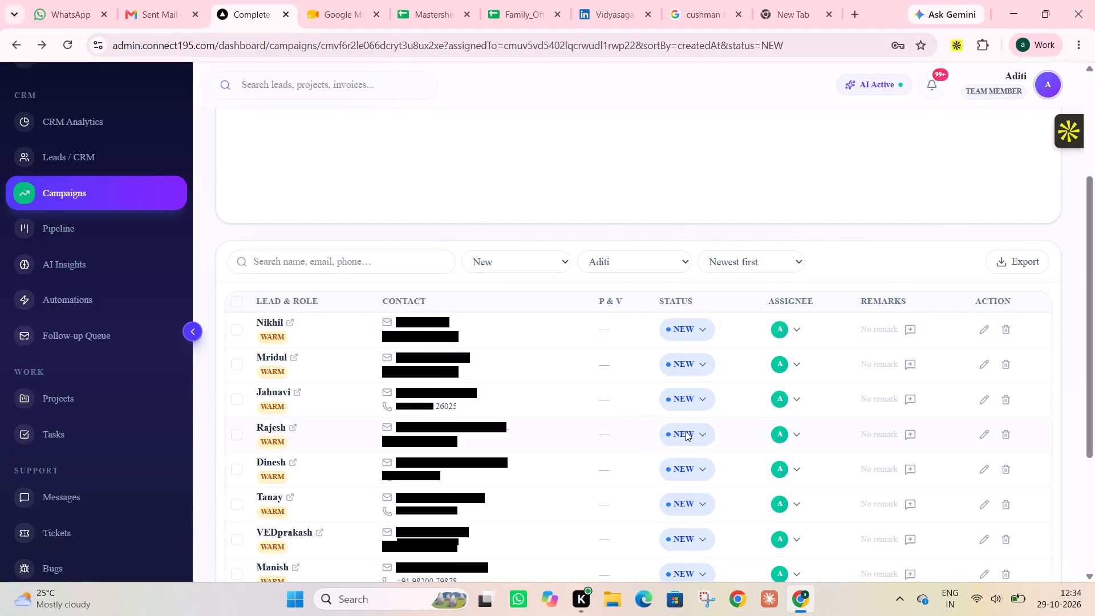
Change the status of the lead Rajesh in the campaign's lead list, moving it out of the New stage.
left_click(686, 431)
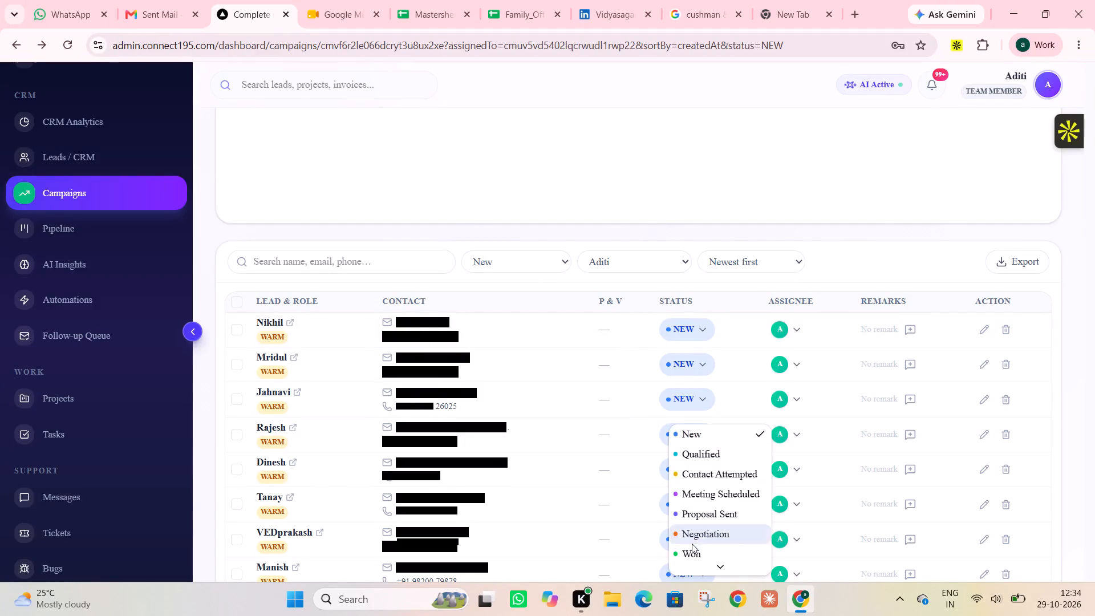
scroll(690, 538, "down", 1)
left_click(690, 572)
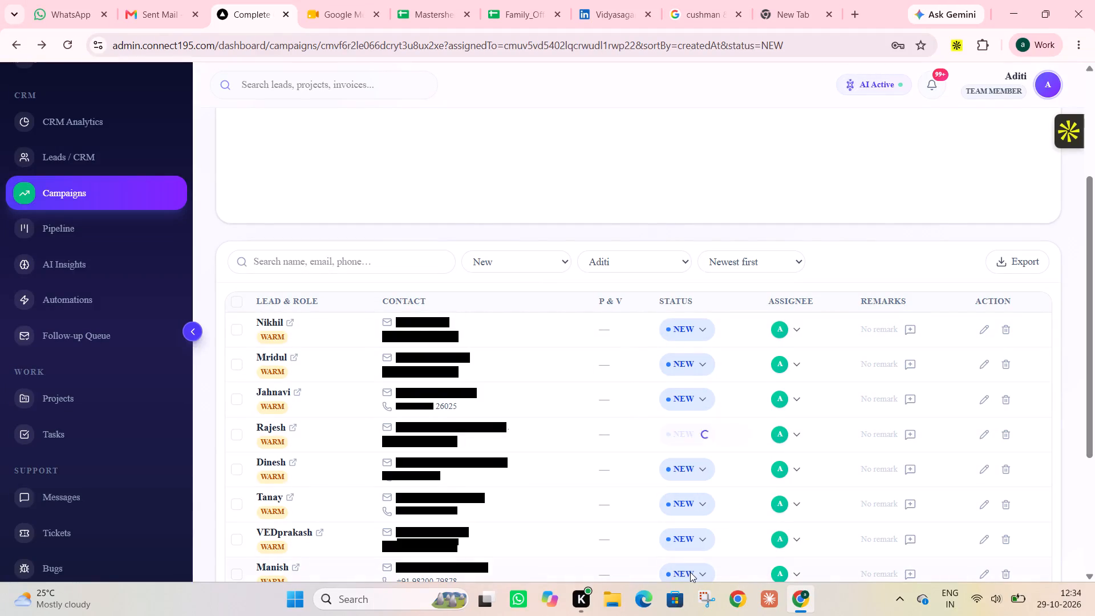
scroll(690, 572, "down", 2)
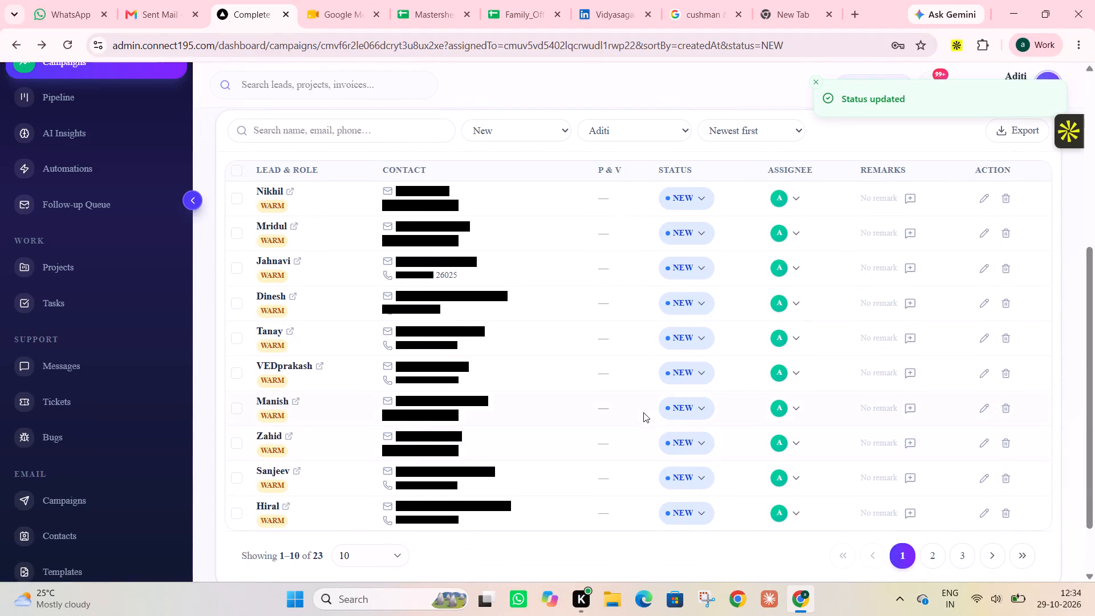
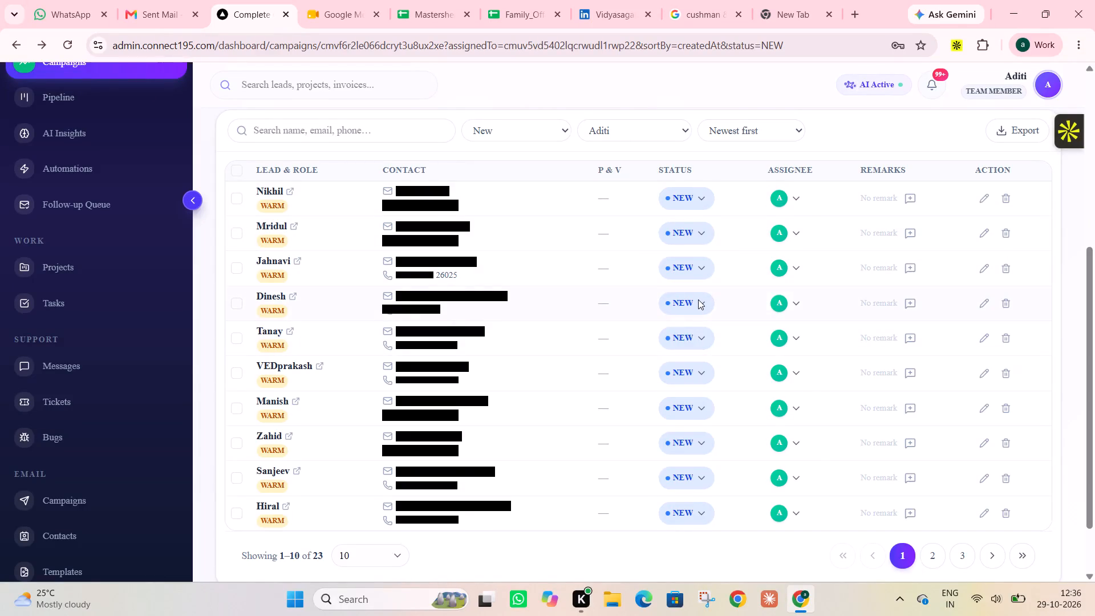
Change the status of the lead Dinesh in the campaign's lead list from New to Proposal Sent.
left_click(698, 299)
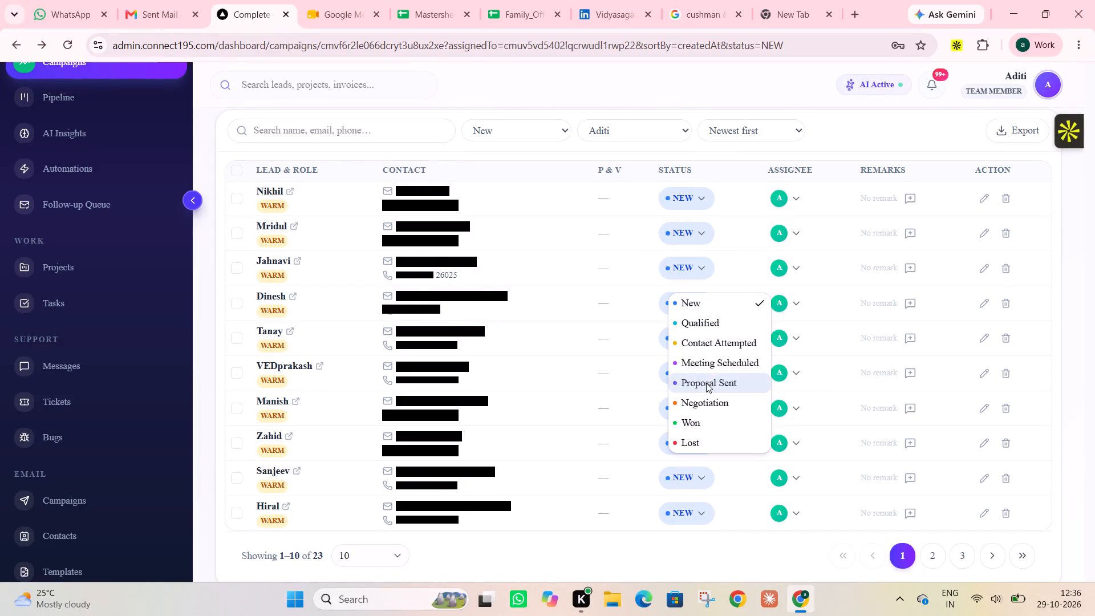
left_click(706, 383)
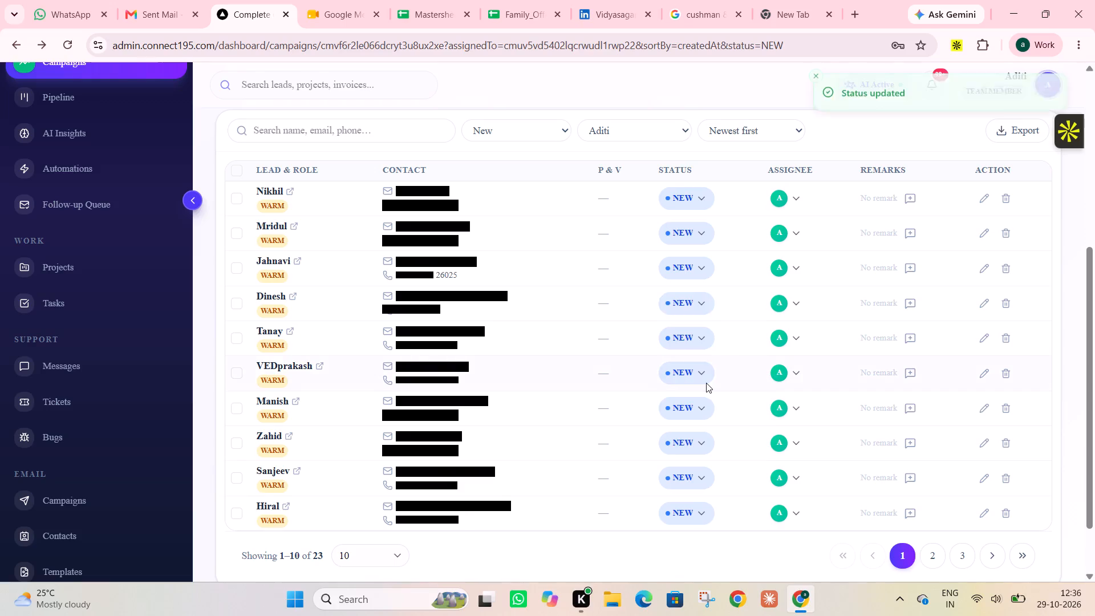
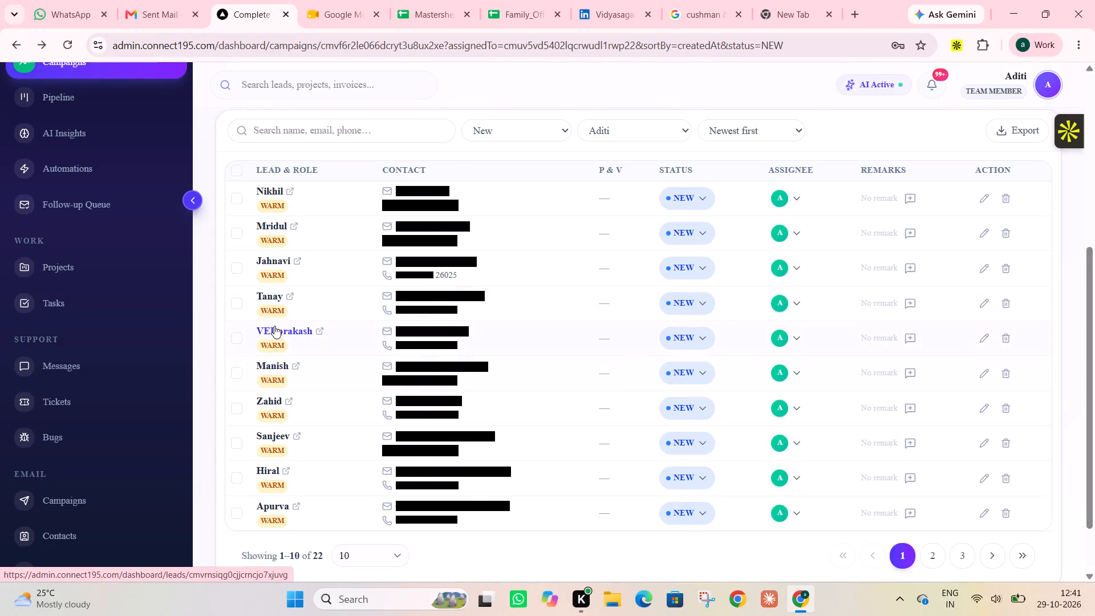
Open the lead Tanay from the campaign's lead list and start a team note in its Discussion section.
left_click(287, 294)
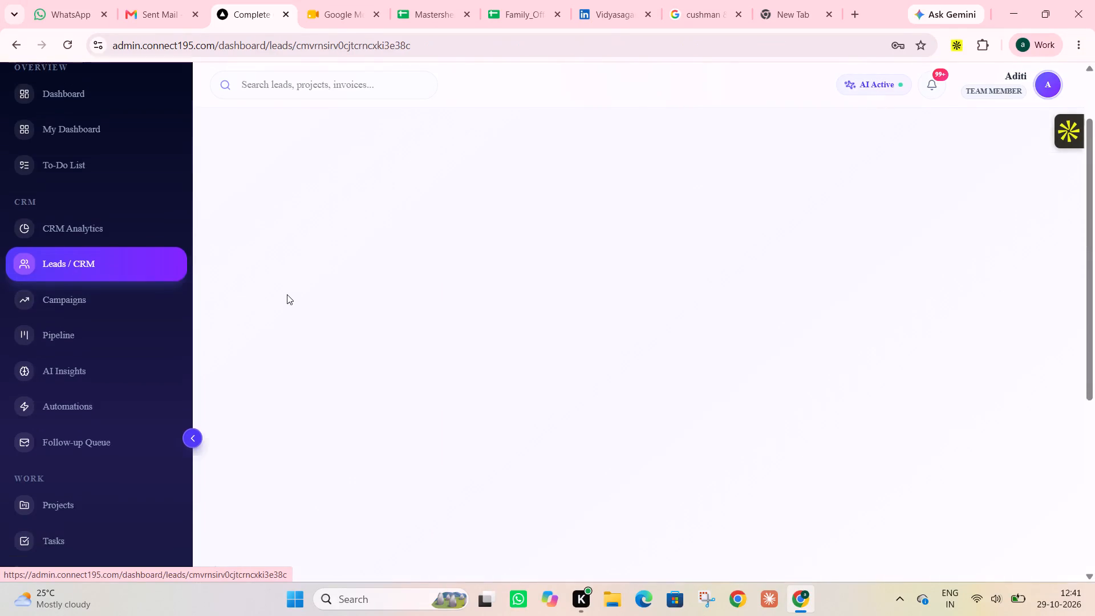
scroll(359, 351, "down", 7)
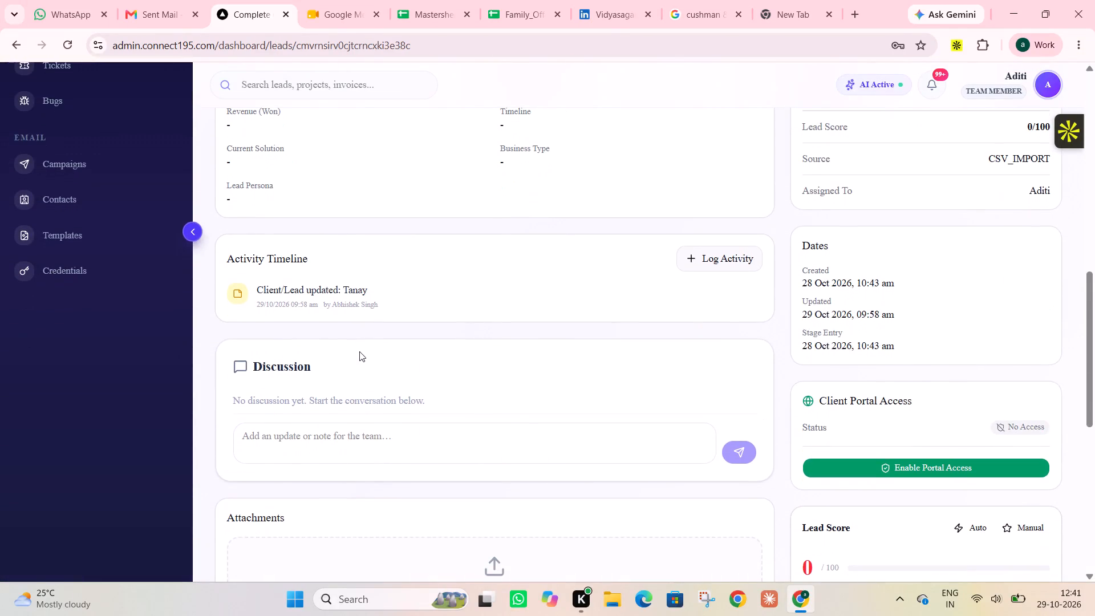
left_click(330, 448)
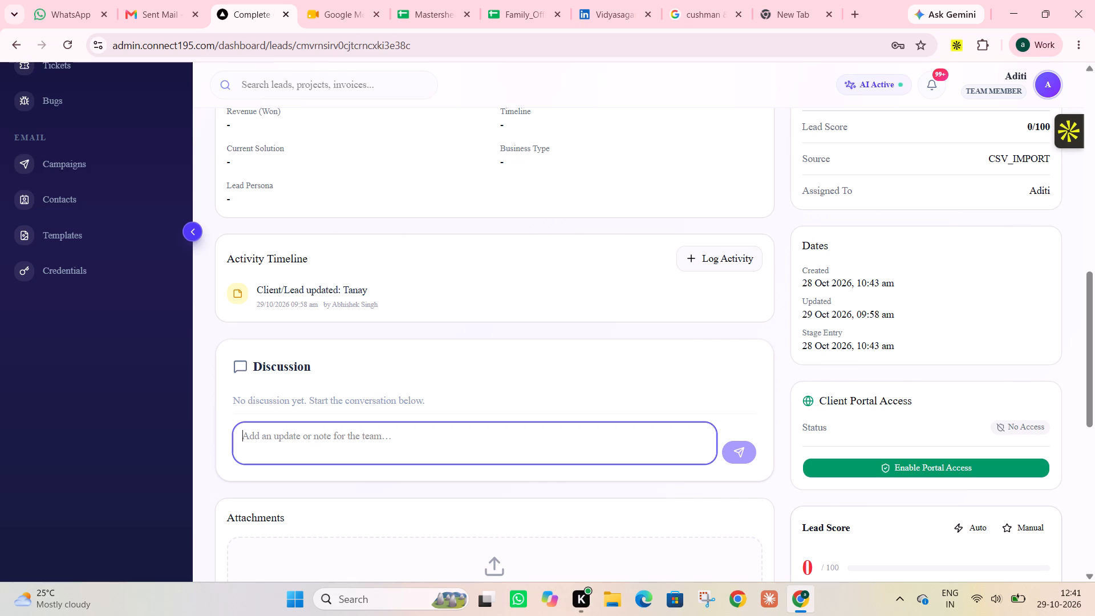
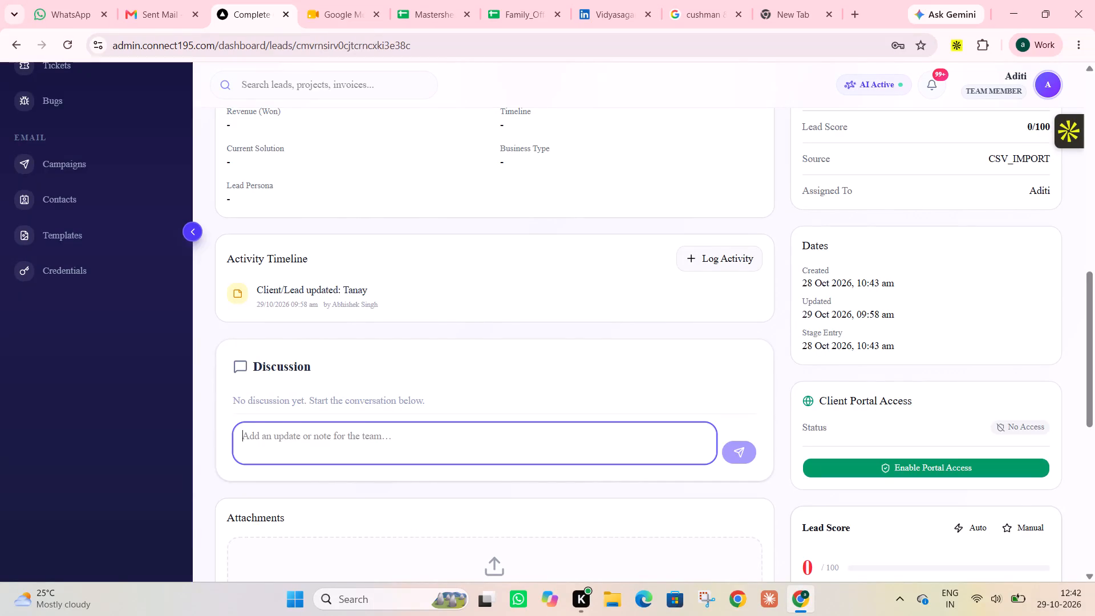
Post the team note "call on monday" in the lead Tanay's Discussion section.
type("call on monday")
left_click(750, 455)
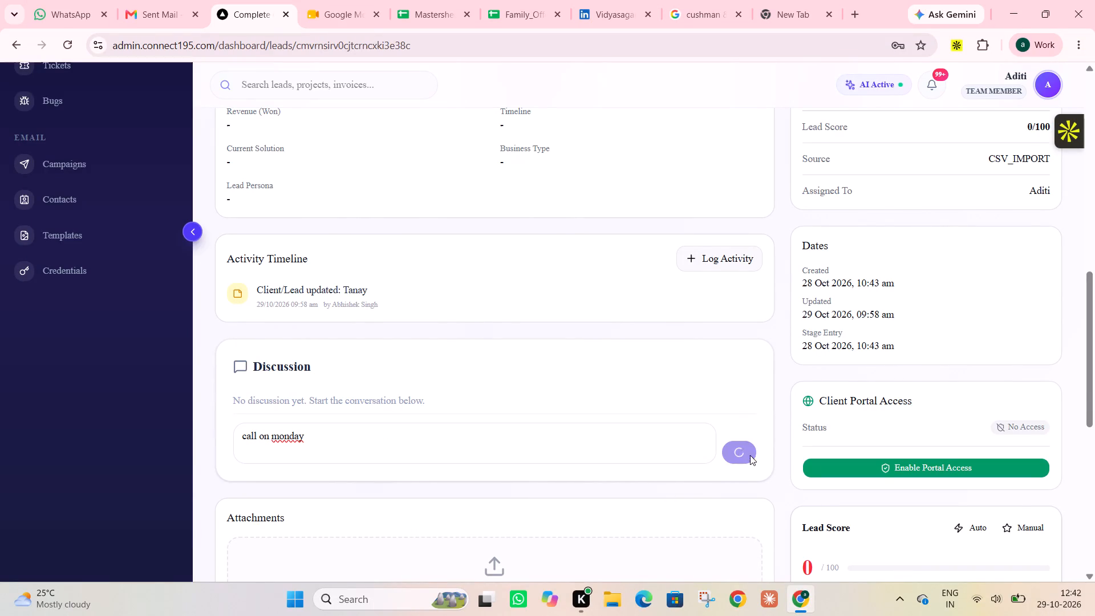
Change Tanay's pipeline stage to Meeting Scheduled and go back to the campaign's lead list.
scroll(538, 354, "up", 3)
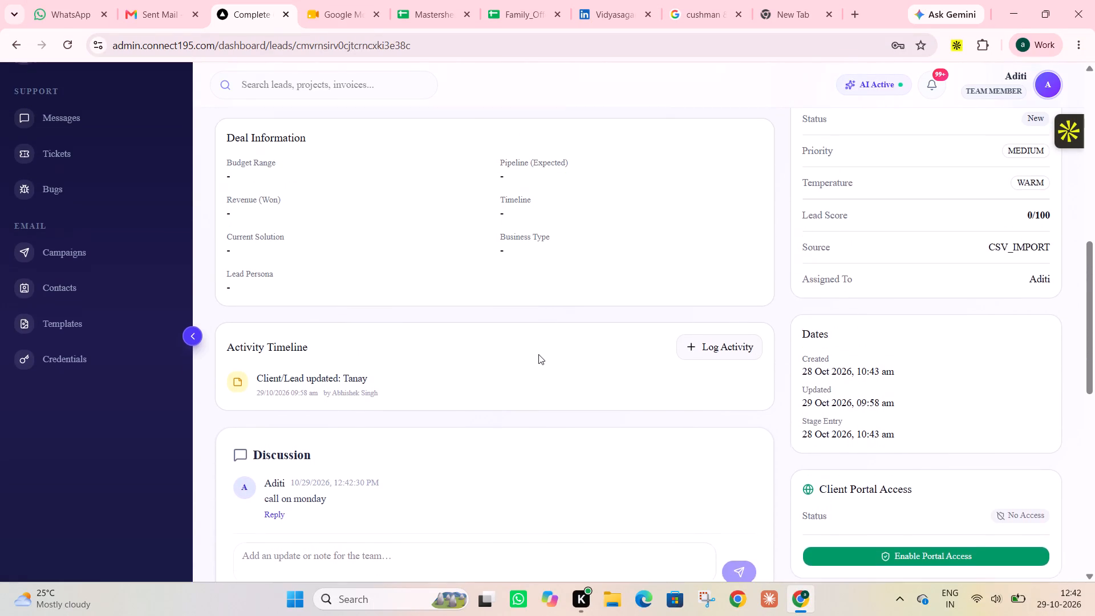
scroll(538, 354, "up", 1)
left_click(840, 284)
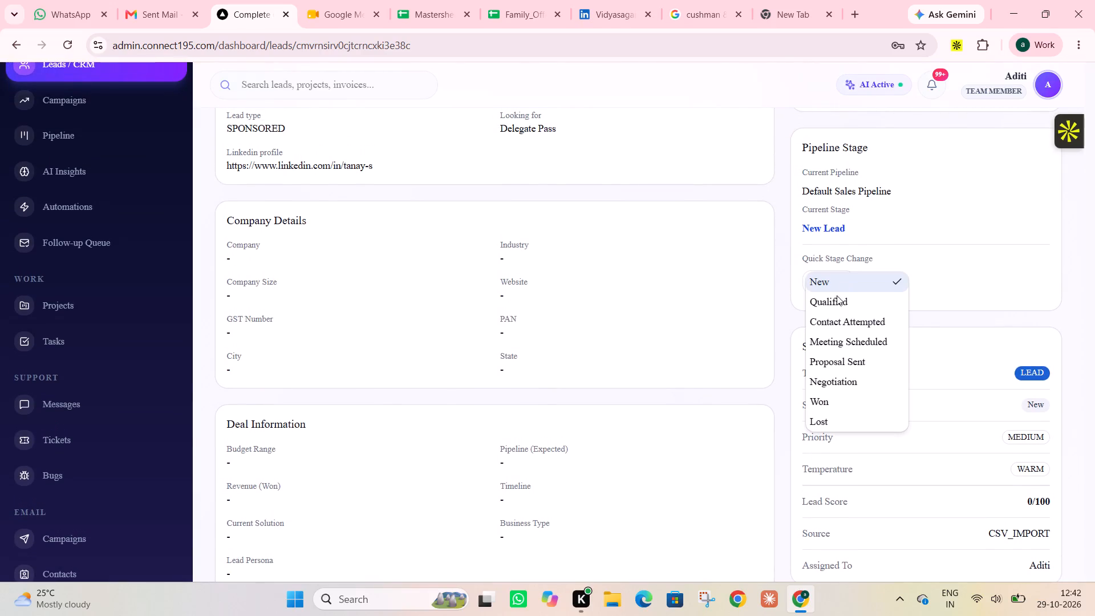
left_click(838, 339)
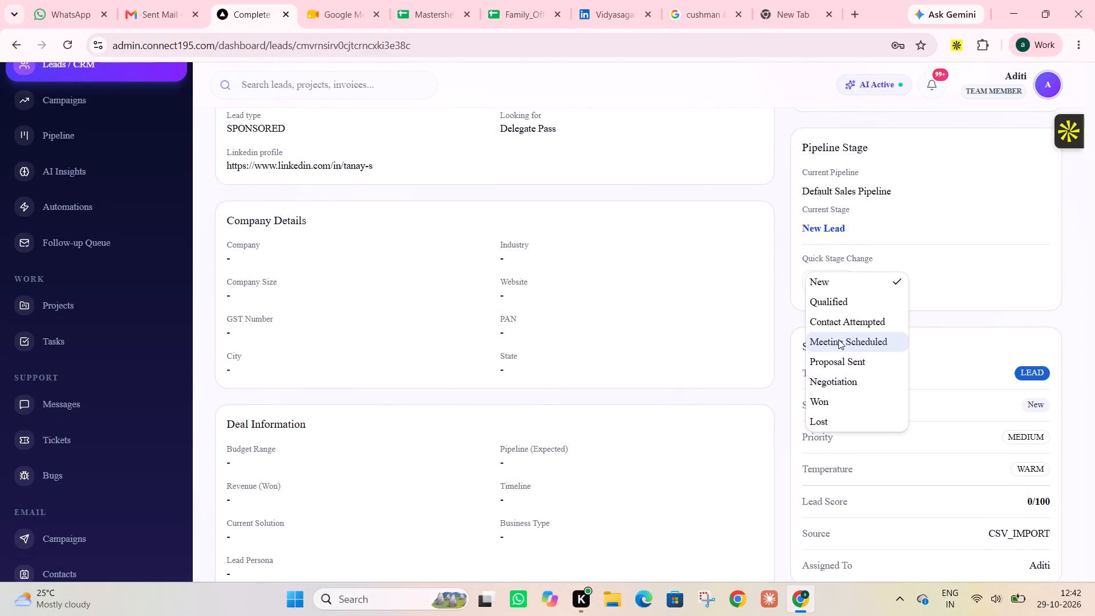
scroll(497, 297, "up", 3)
scroll(265, 229, "up", 2)
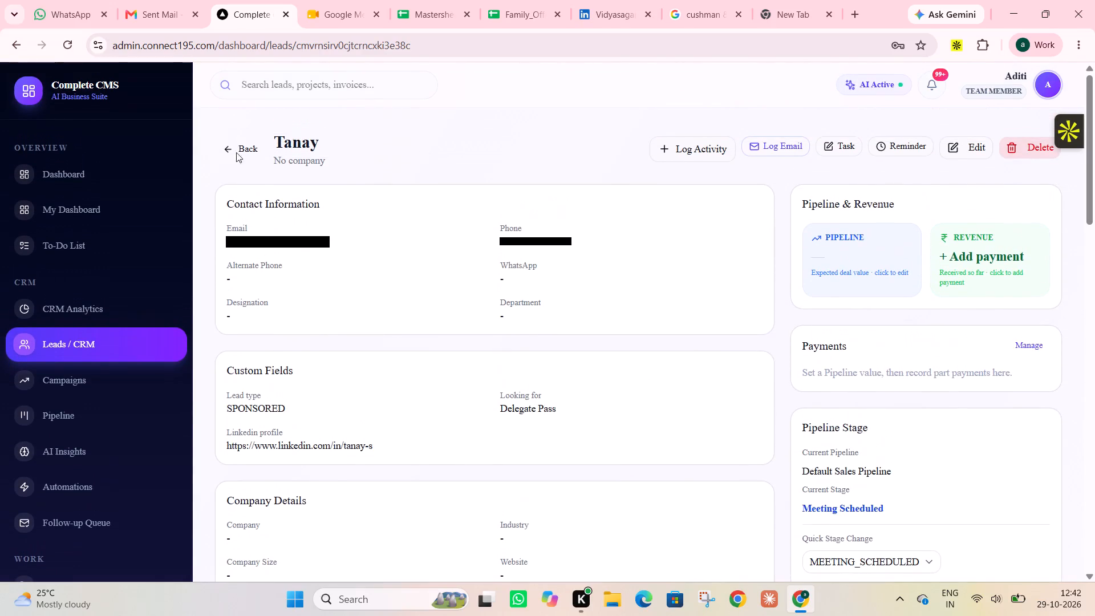
left_click(227, 146)
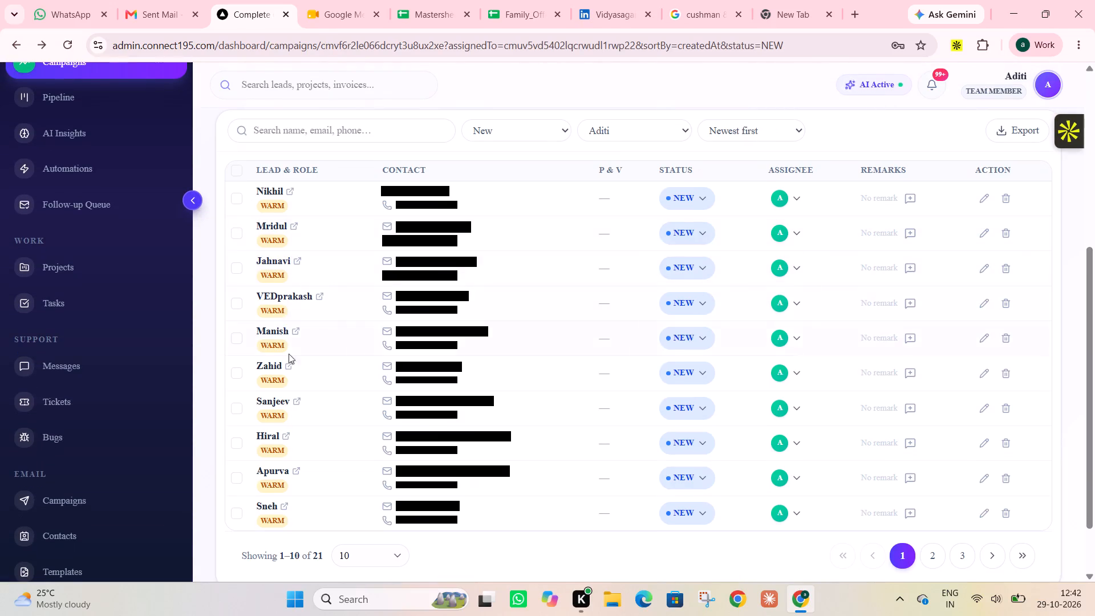
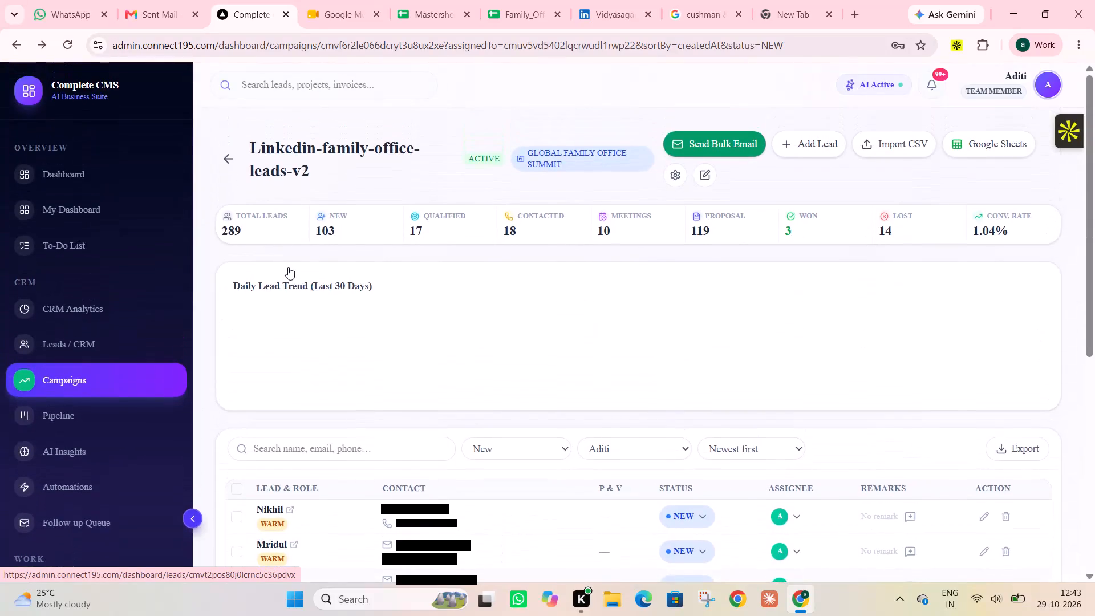
Filter the campaign's lead list to Aditi's leads with the status Meeting Scheduled and look through the listed leads.
scroll(288, 267, "down", 2)
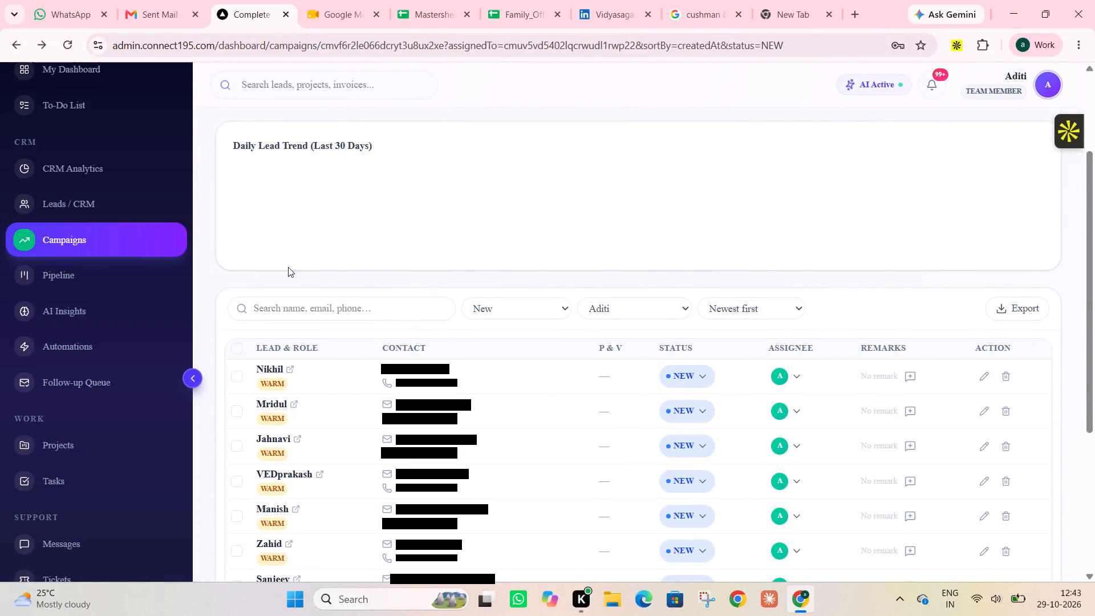
scroll(288, 267, "up", 1)
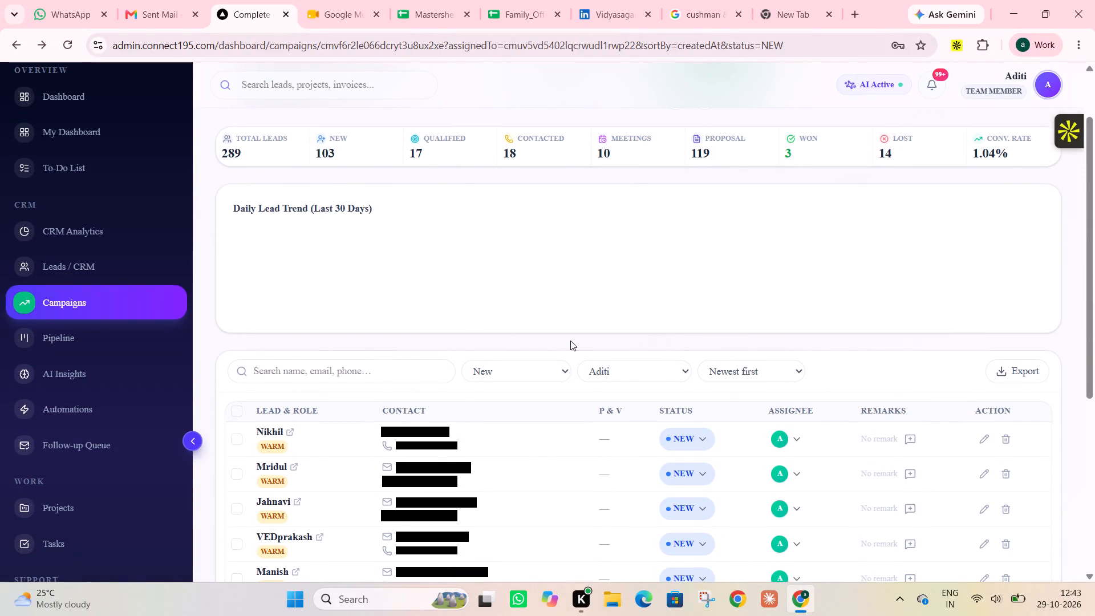
left_click(618, 376)
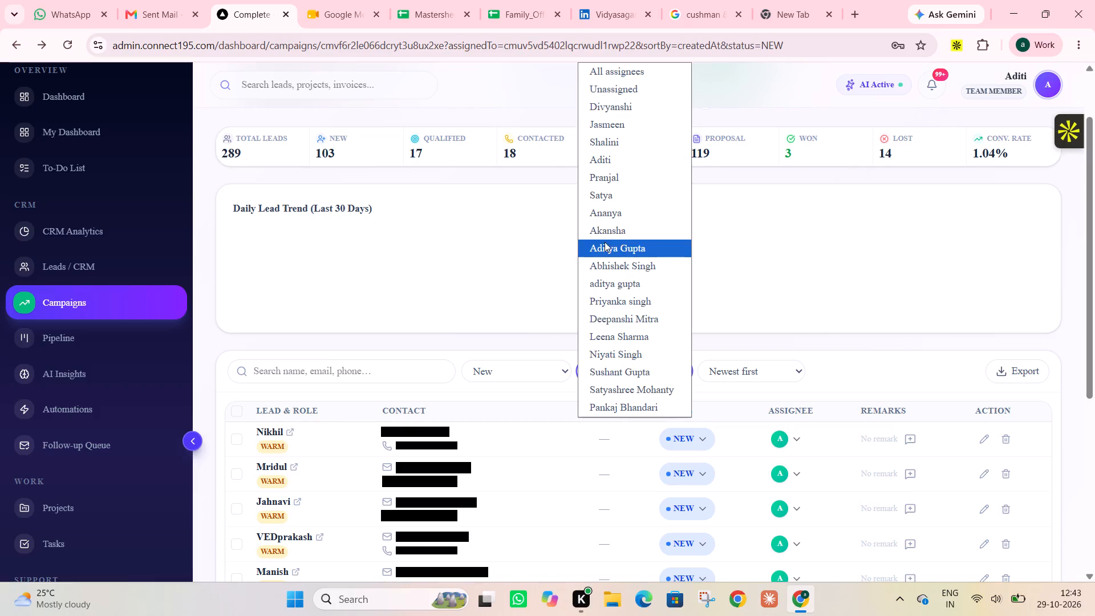
left_click(496, 250)
scroll(482, 289, "up", 2)
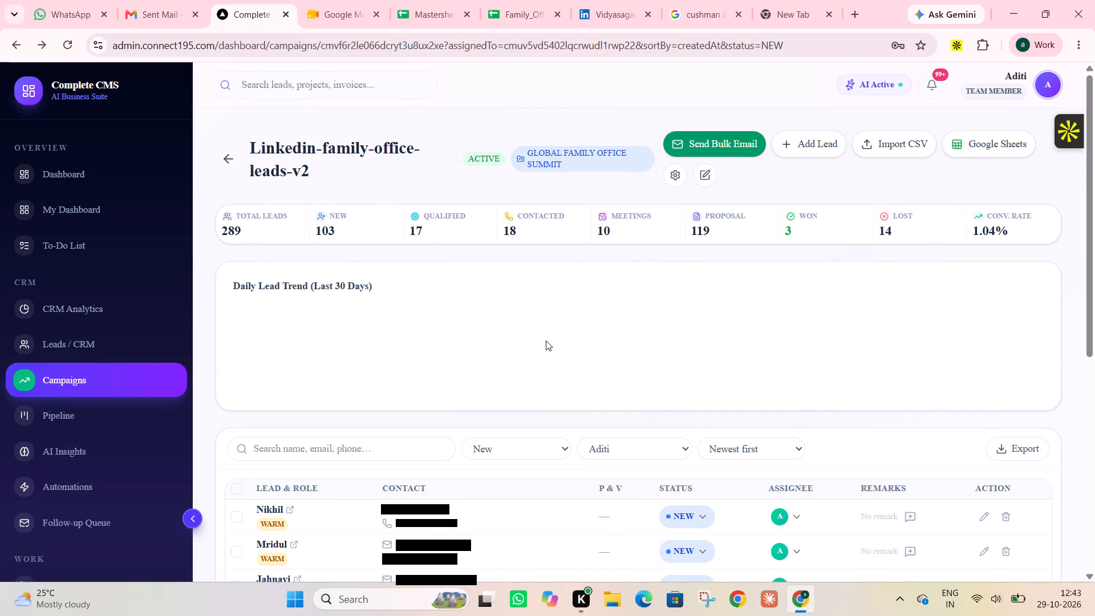
left_click(529, 439)
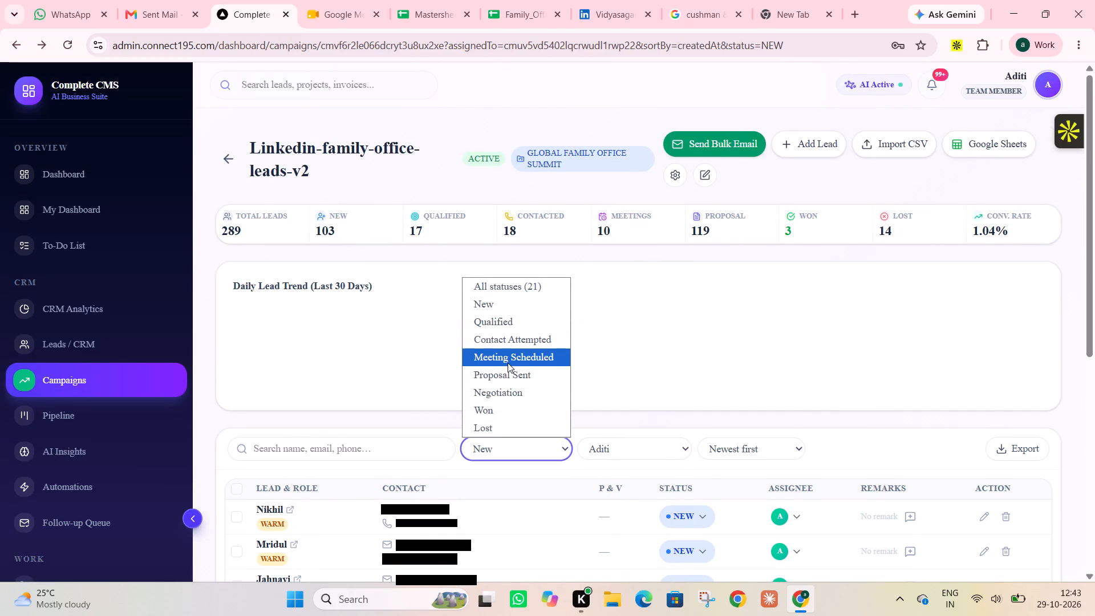
left_click(508, 363)
scroll(508, 363, "down", 5)
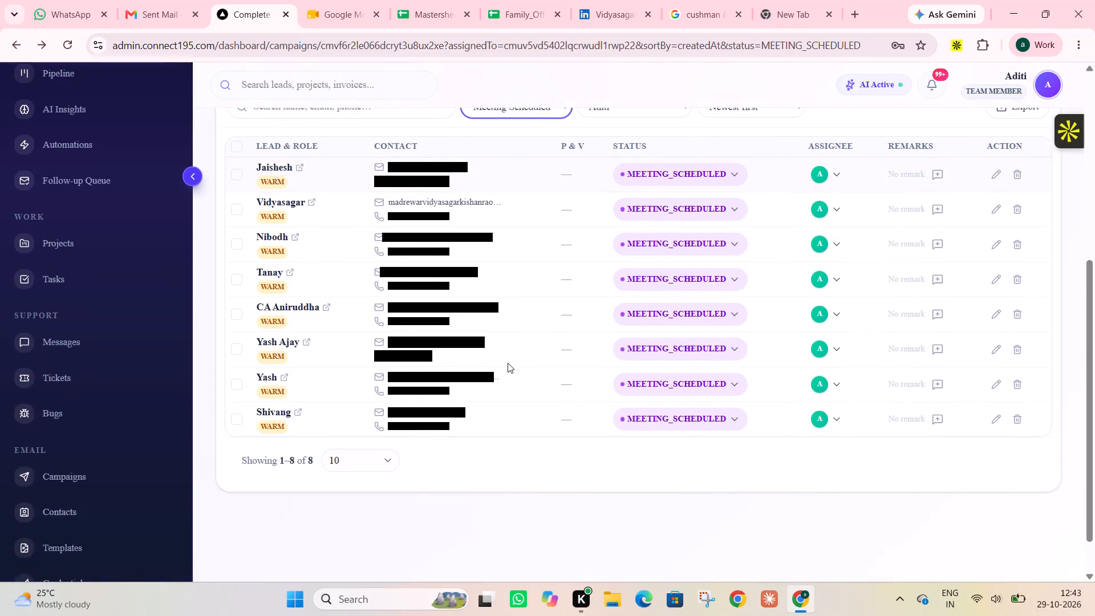
scroll(508, 363, "up", 1)
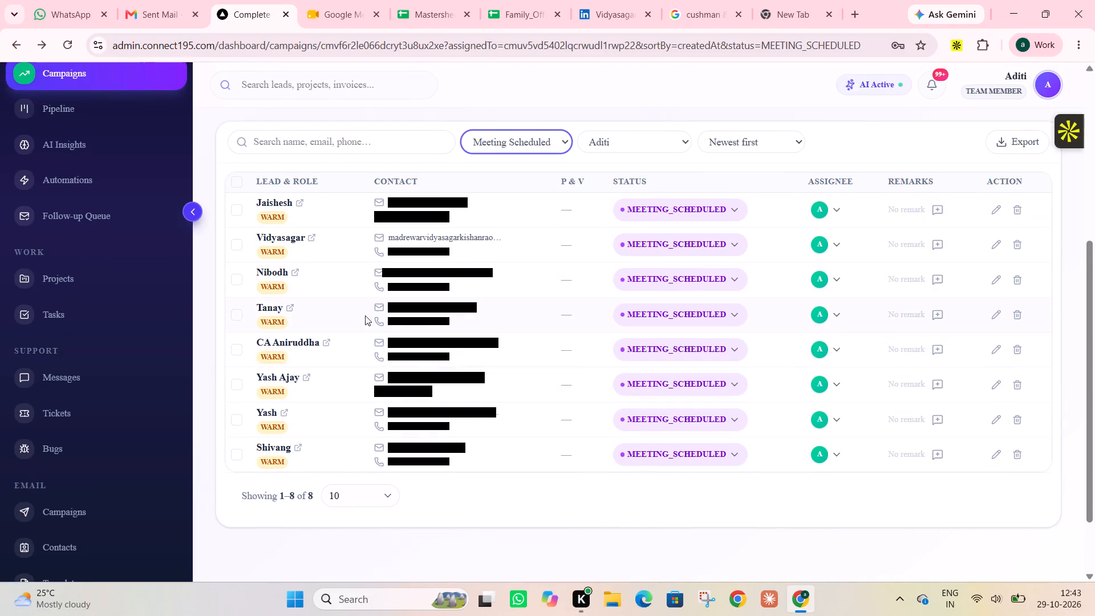
Open the lead Tanay from the filtered campaign list and draft a new team note beginning "offered 25k + ".
left_click(289, 306)
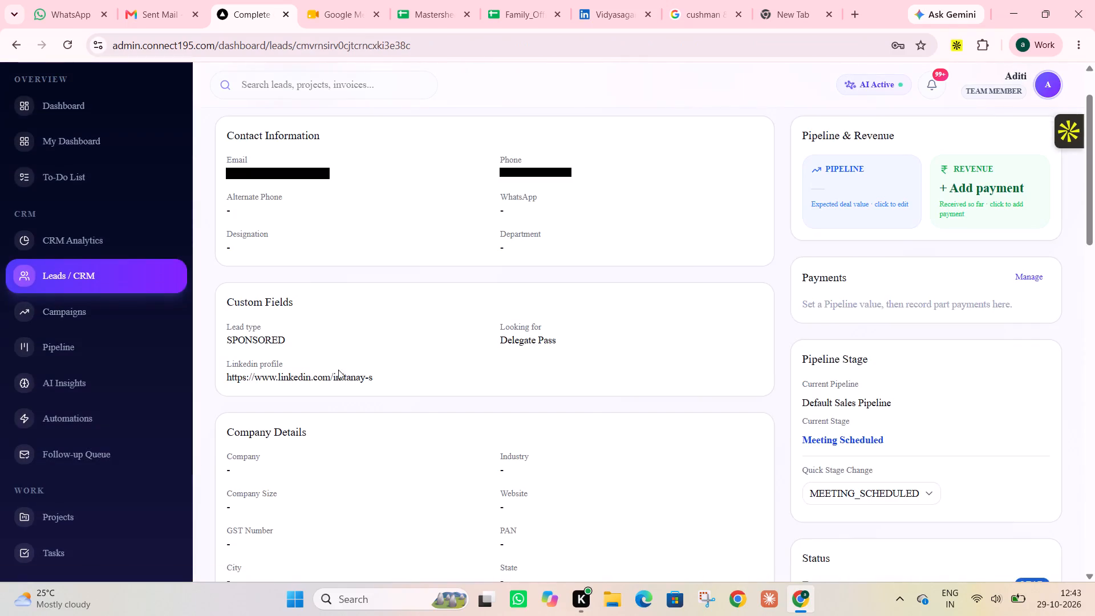
scroll(348, 380, "down", 6)
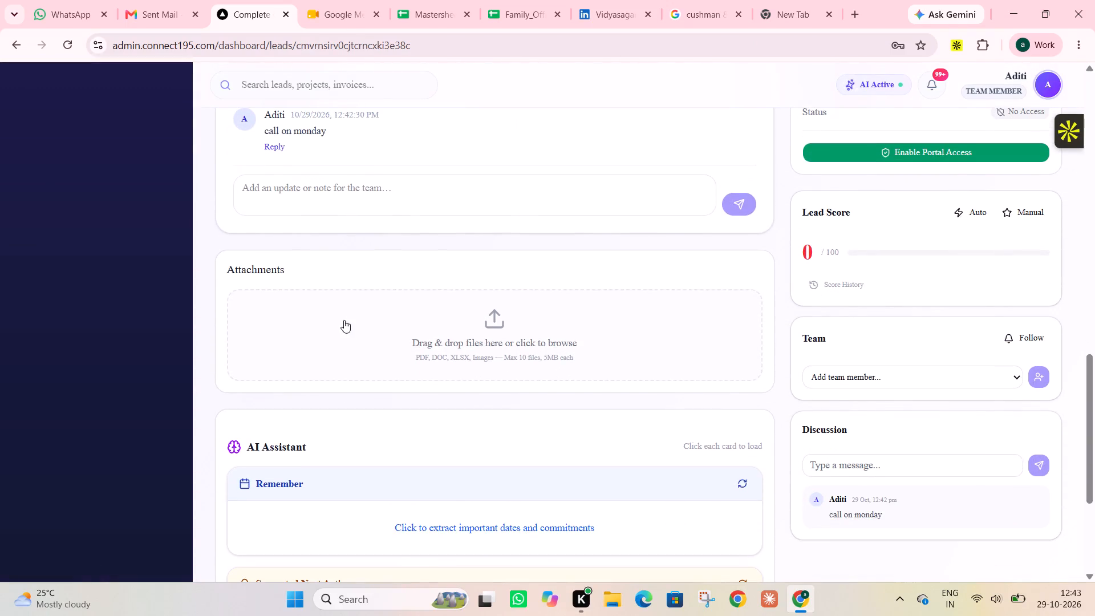
left_click(400, 198)
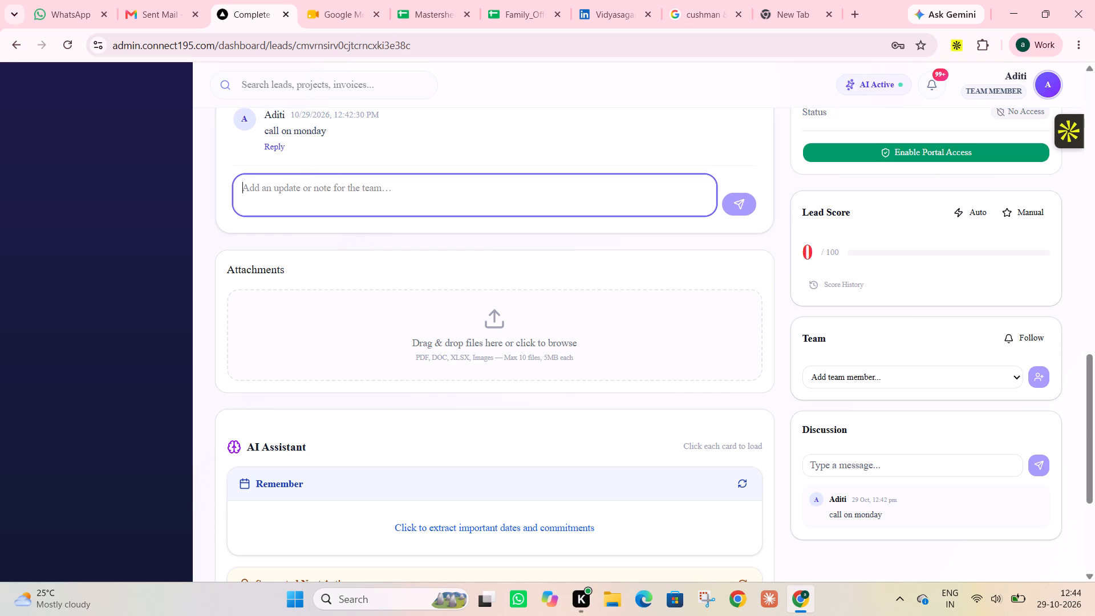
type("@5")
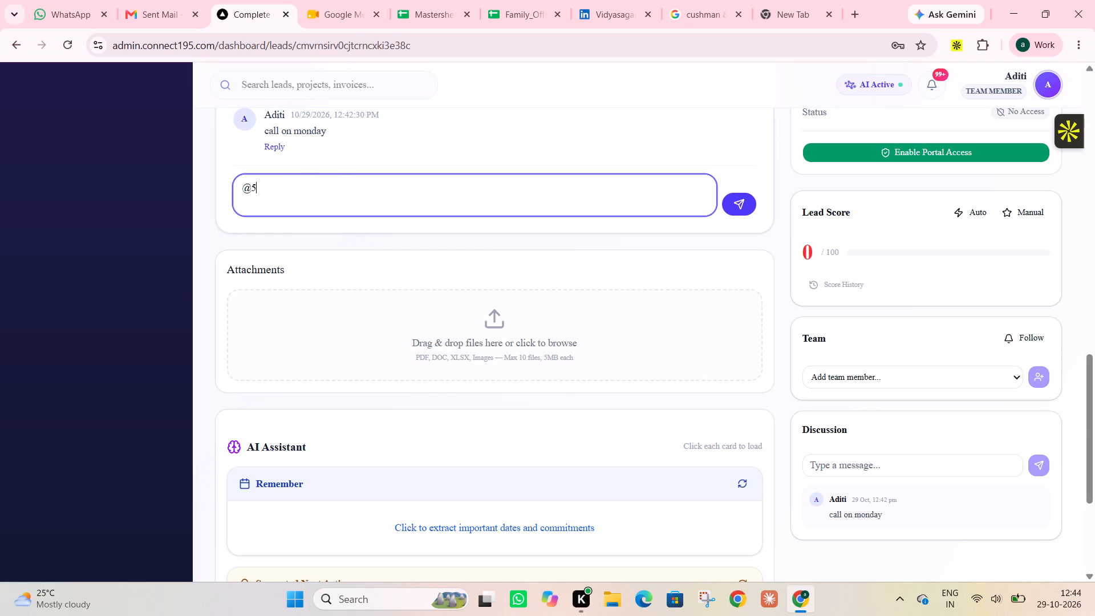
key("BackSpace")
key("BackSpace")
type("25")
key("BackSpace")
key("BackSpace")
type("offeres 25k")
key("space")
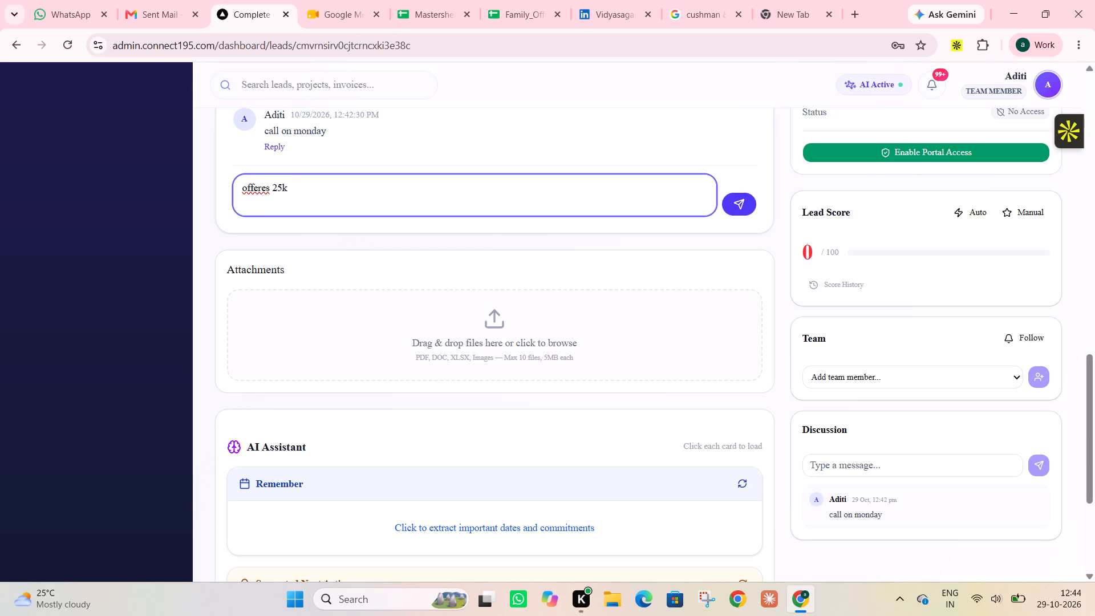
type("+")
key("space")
left_click(269, 188)
key("BackSpace")
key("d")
left_click(311, 188)
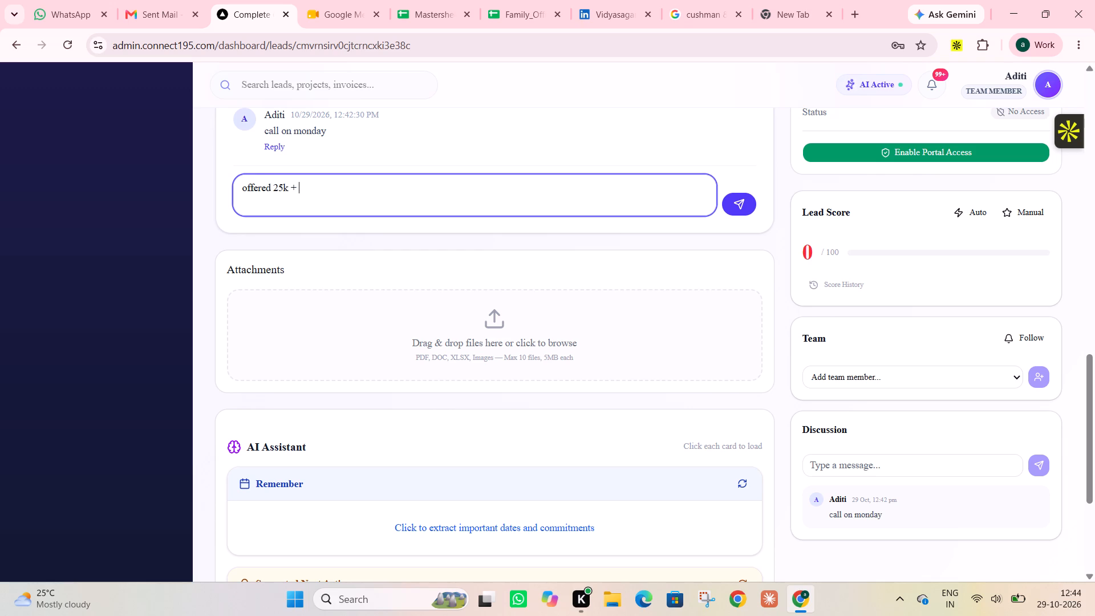
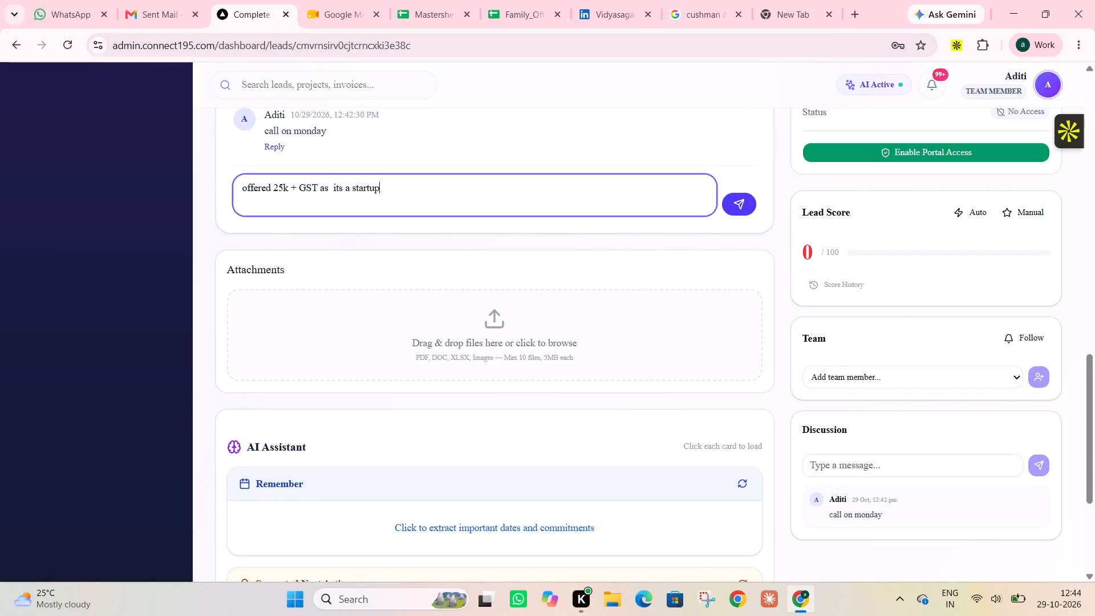
Post the note "offered 25k + GST as its a startup" in the lead Tanay's Discussion section.
left_click(733, 206)
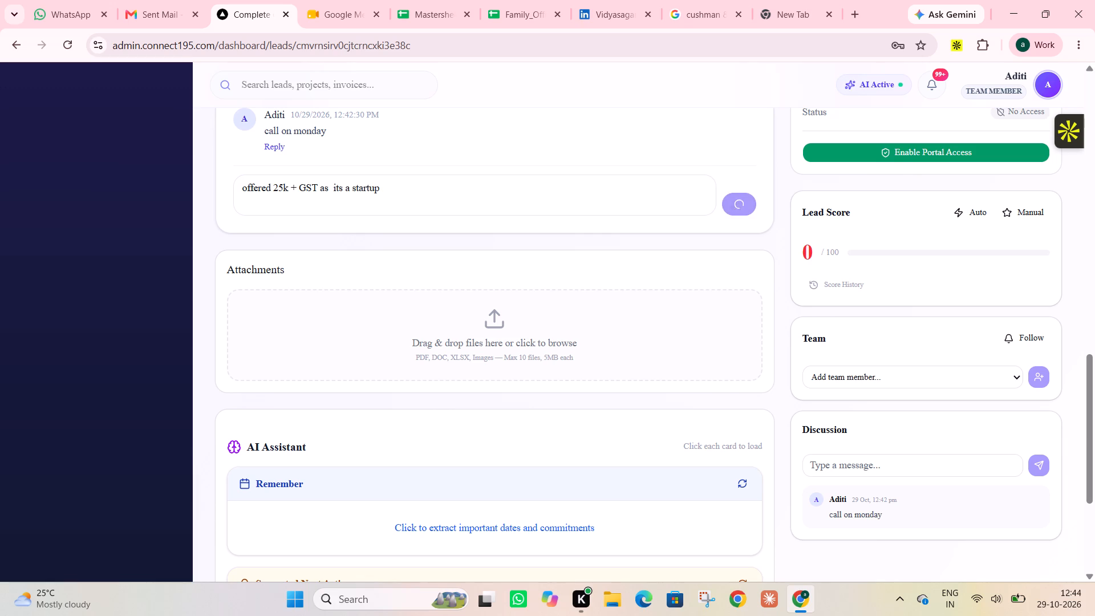
scroll(432, 183, "up", 5)
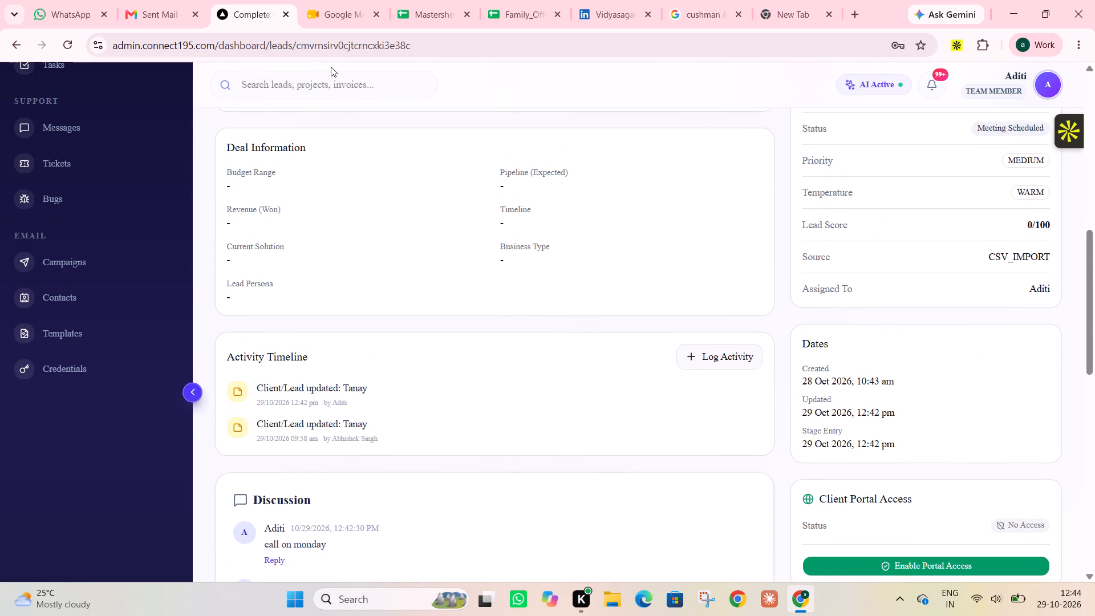
Switch to the Sent mail list in Gmail to check the Global Family Office Summit 2026 emails.
left_click(170, 15)
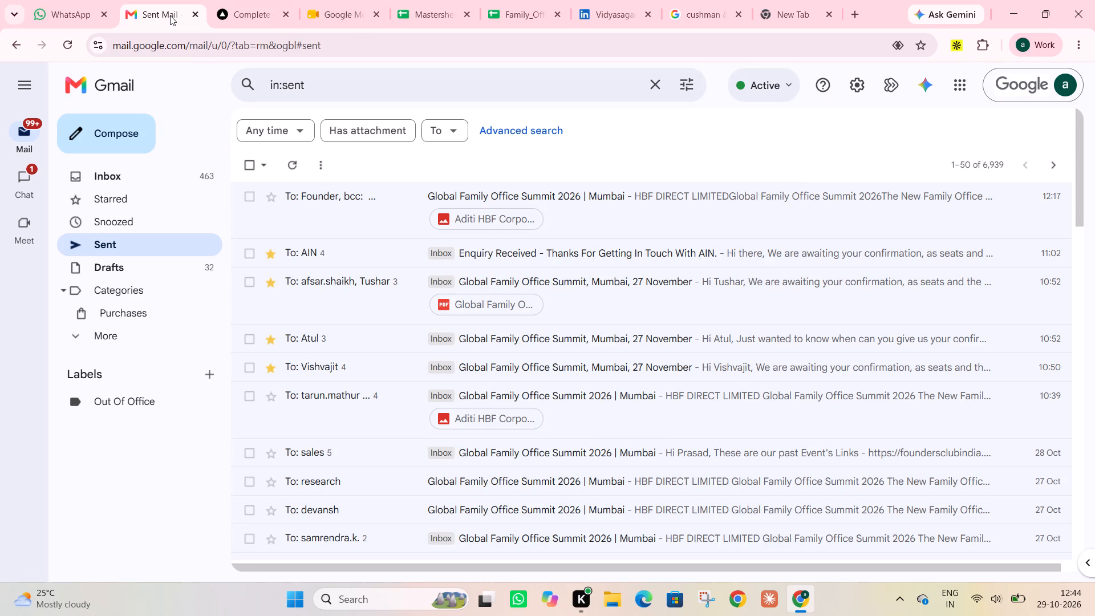
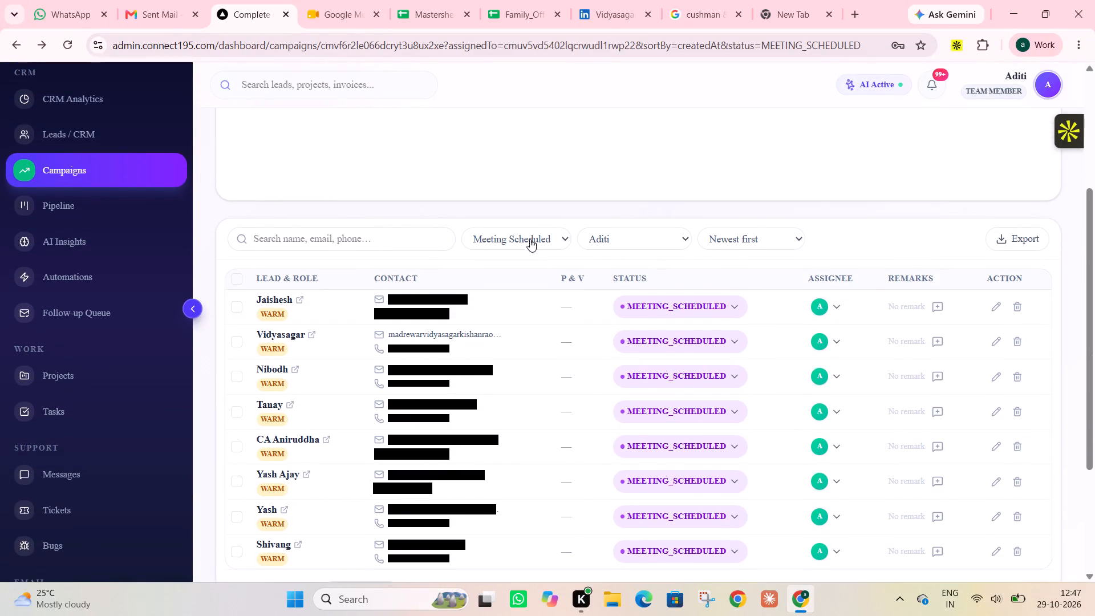
Check Aditi's campaign leads with the status Proposal Sent, then filter the lead list to the status New.
left_click(525, 246)
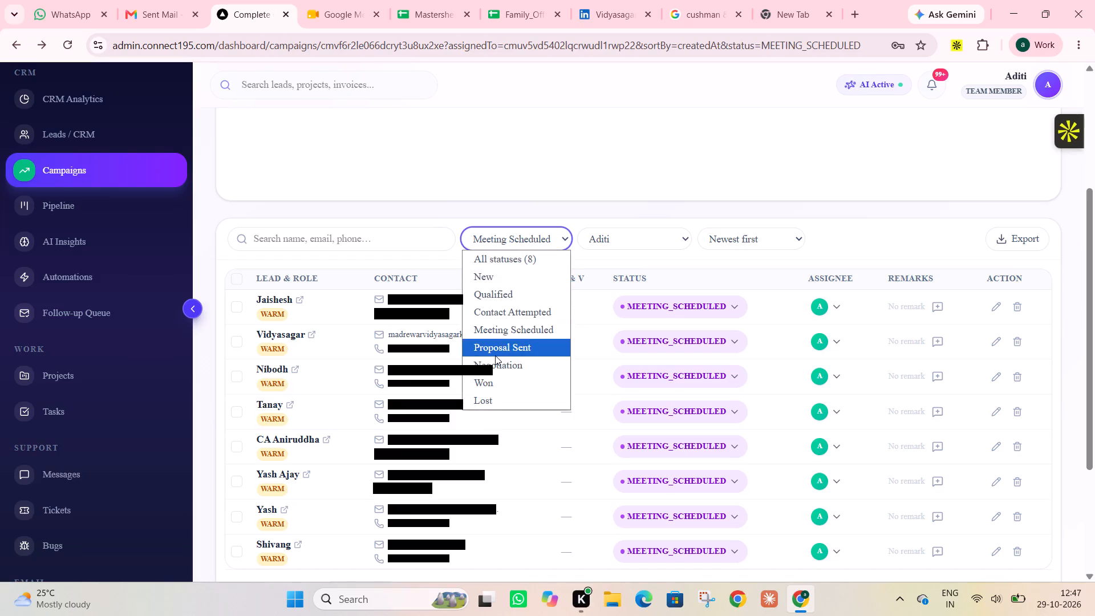
left_click(495, 355)
scroll(495, 355, "down", 1)
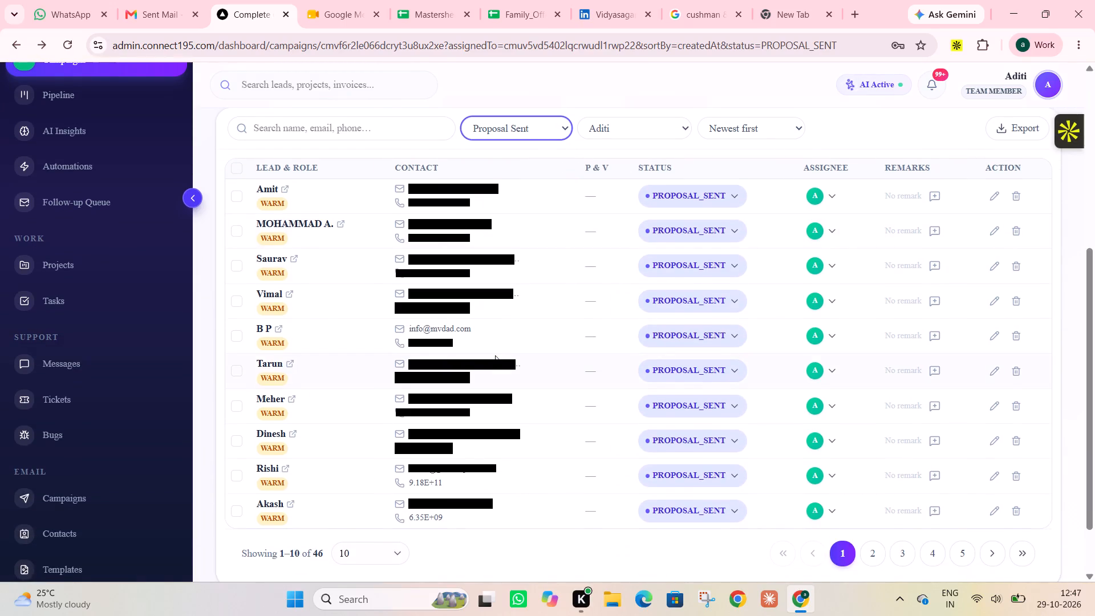
left_click(529, 133)
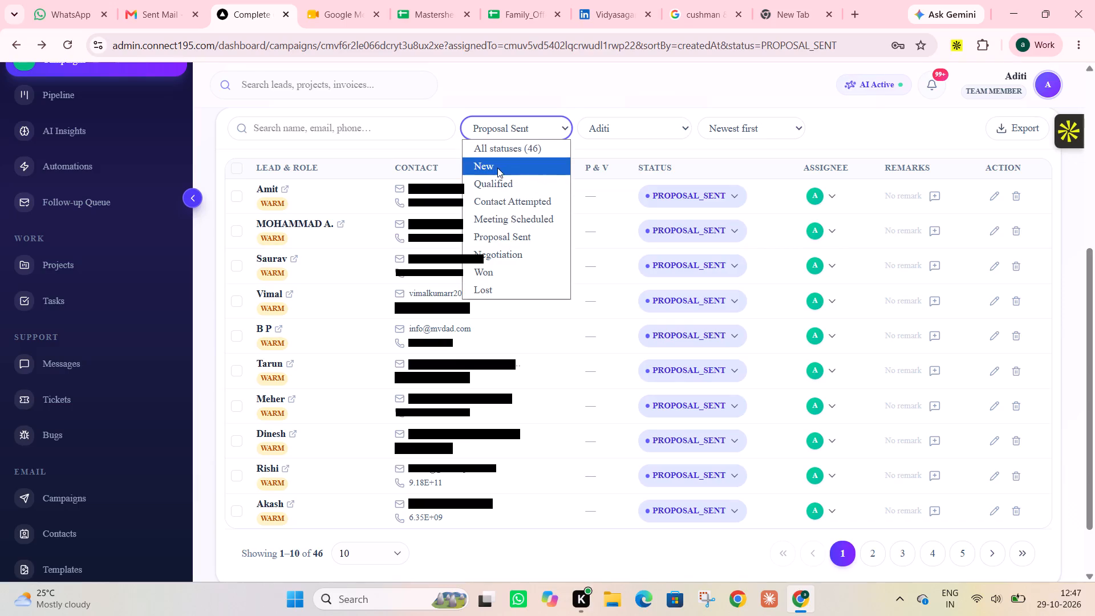
left_click(496, 165)
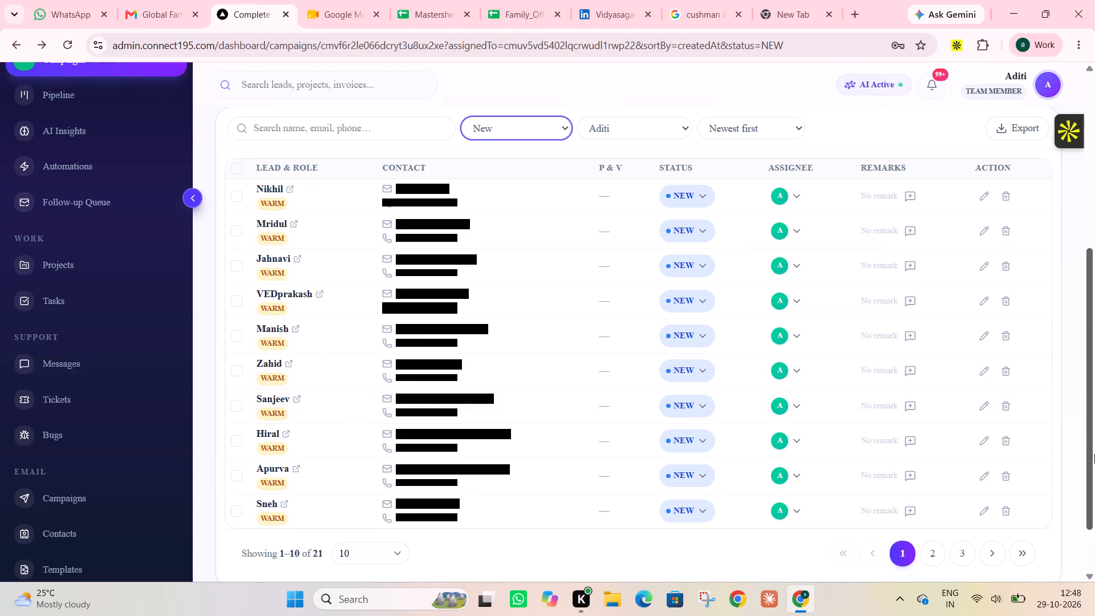
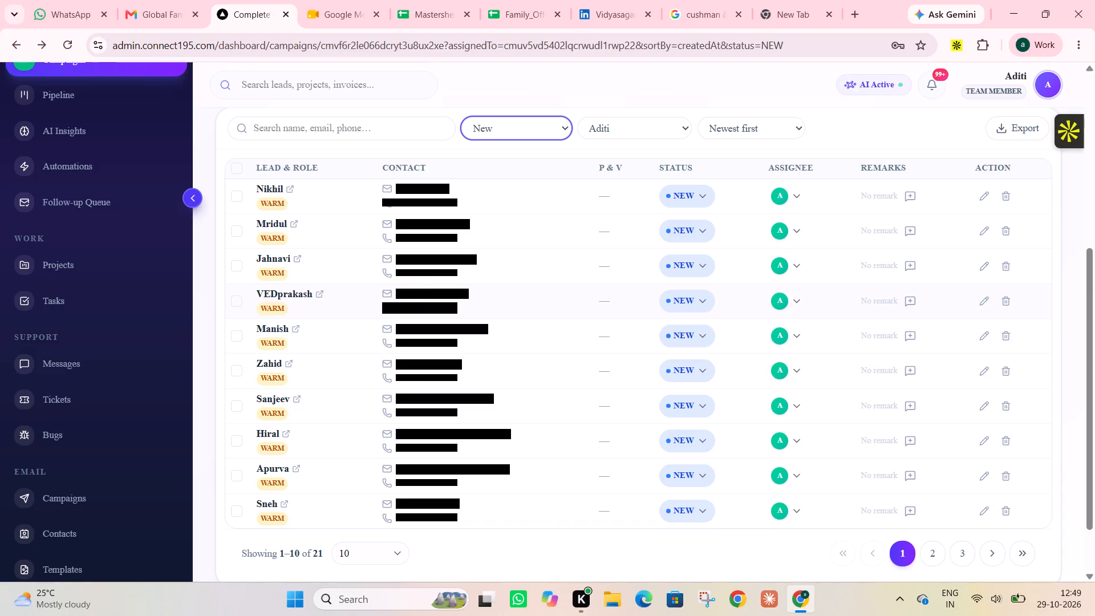
Open VEDprakash's lead record from the campaign list and load the LinkedIn profile given there in the blank browser tab.
left_click(322, 292)
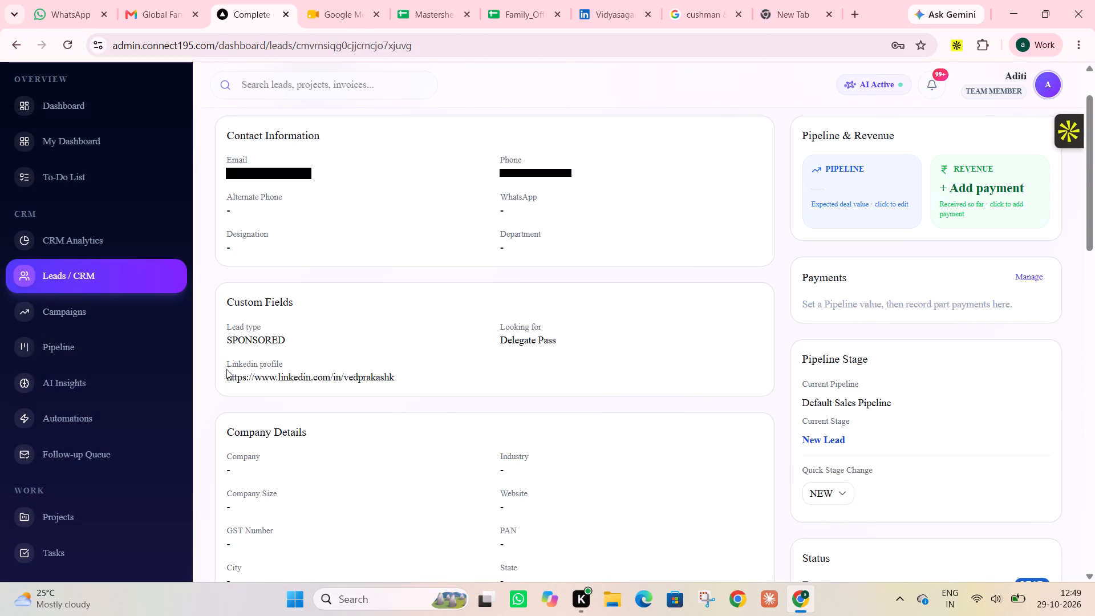
left_click_drag(225, 375, 416, 395)
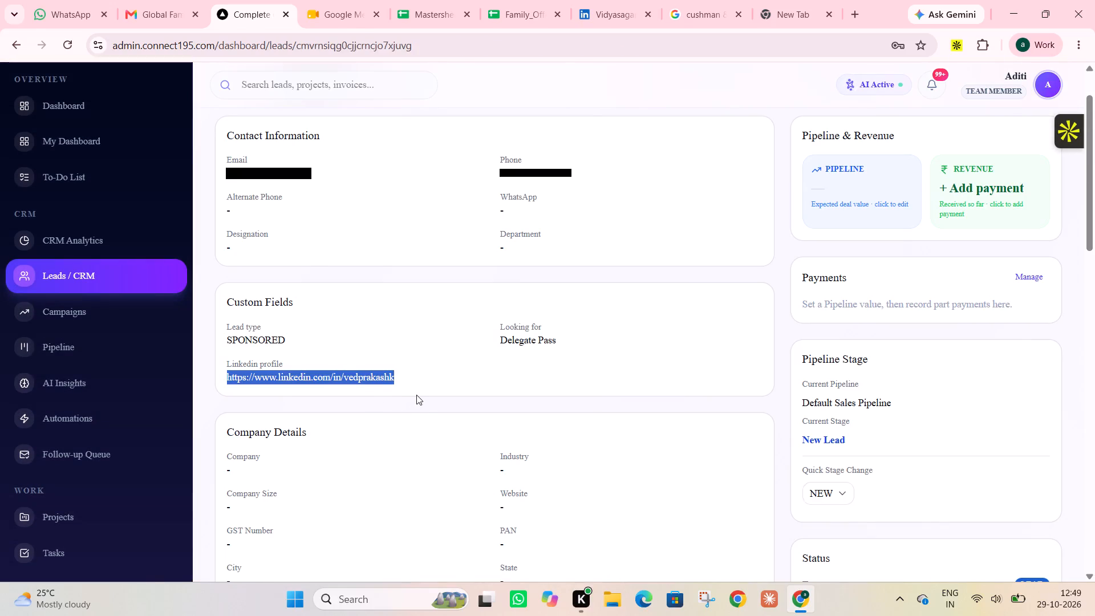
key("ctrl+c")
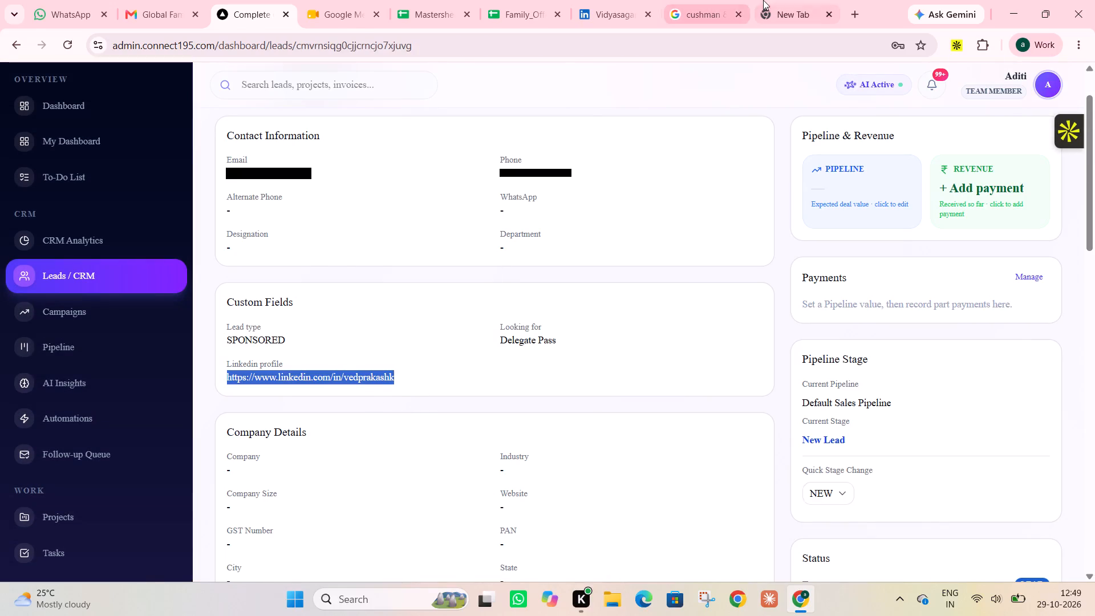
left_click(778, 0)
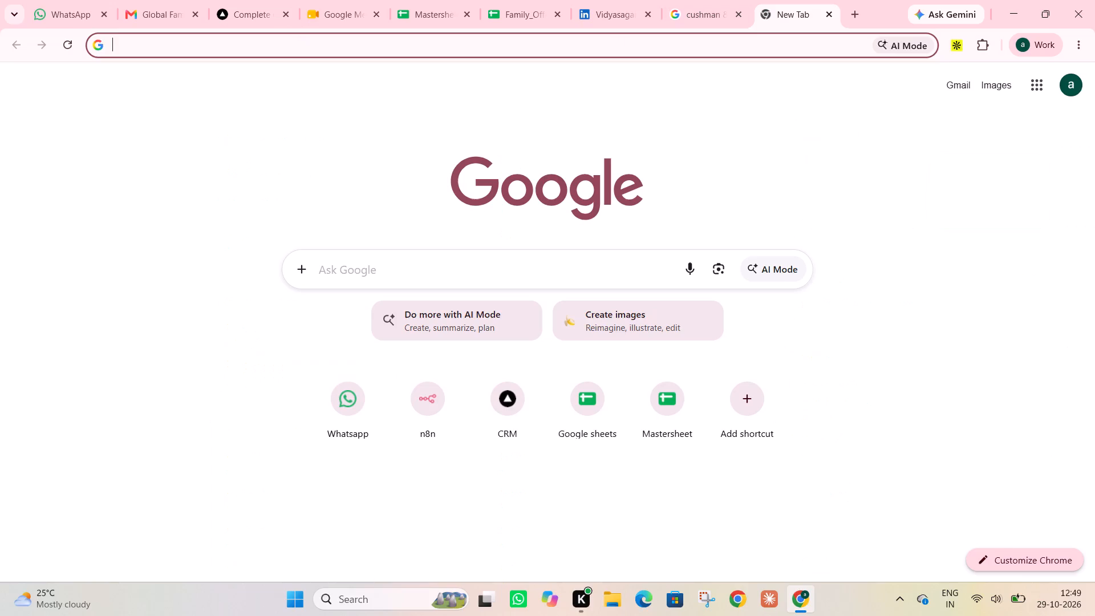
key("ctrl+v")
key("Return")
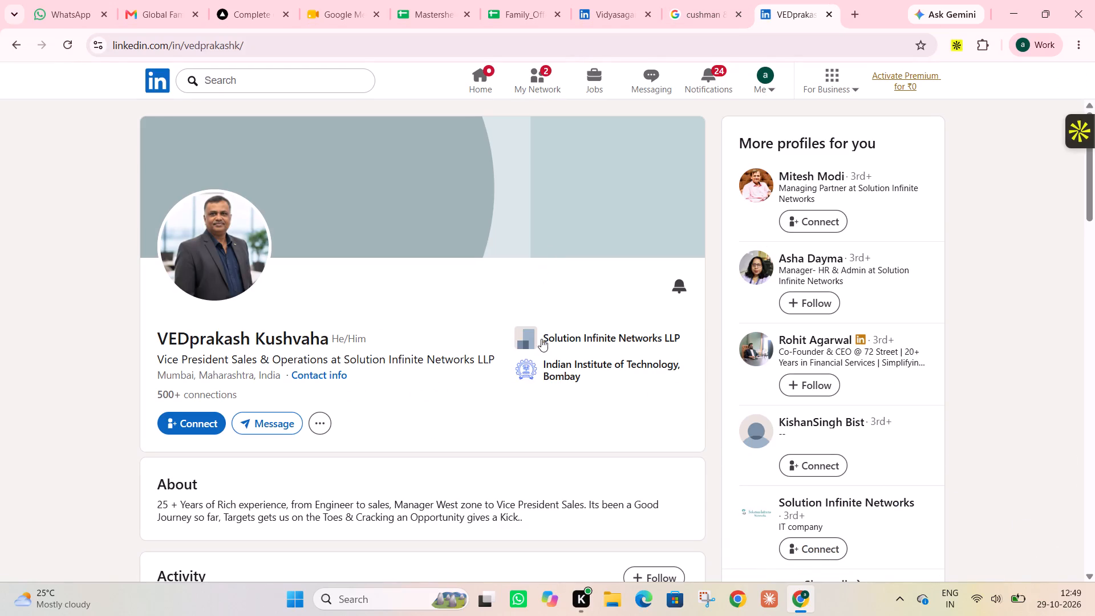
Search Google for the lead's employer, Solution Infinite Networks LLP, examine the results, and look at the LinkedIn profile again.
left_click_drag(541, 339, 681, 334)
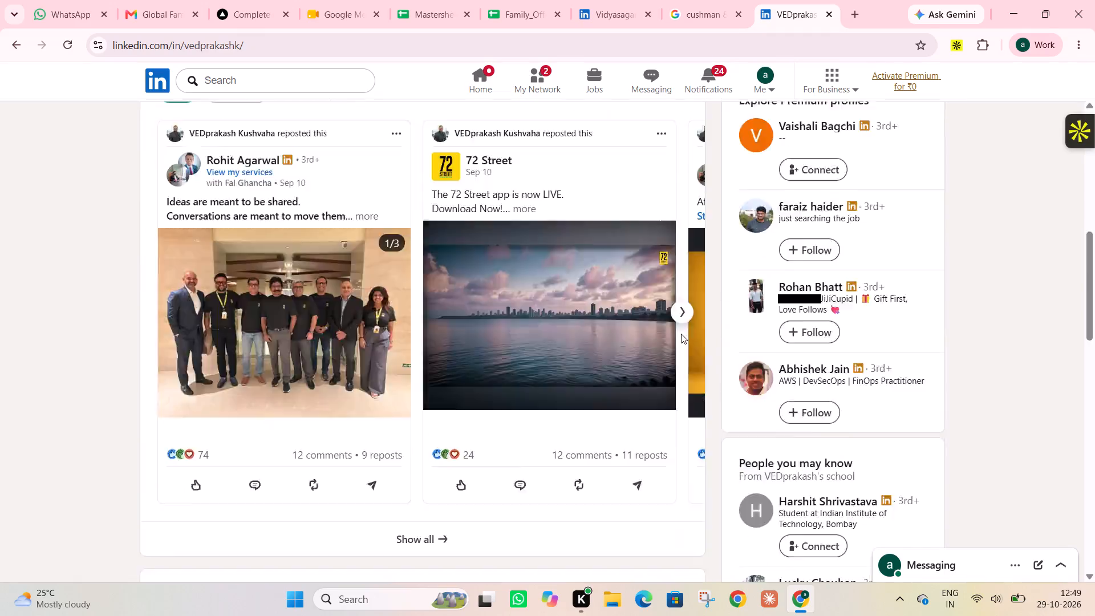
key("ctrl+c")
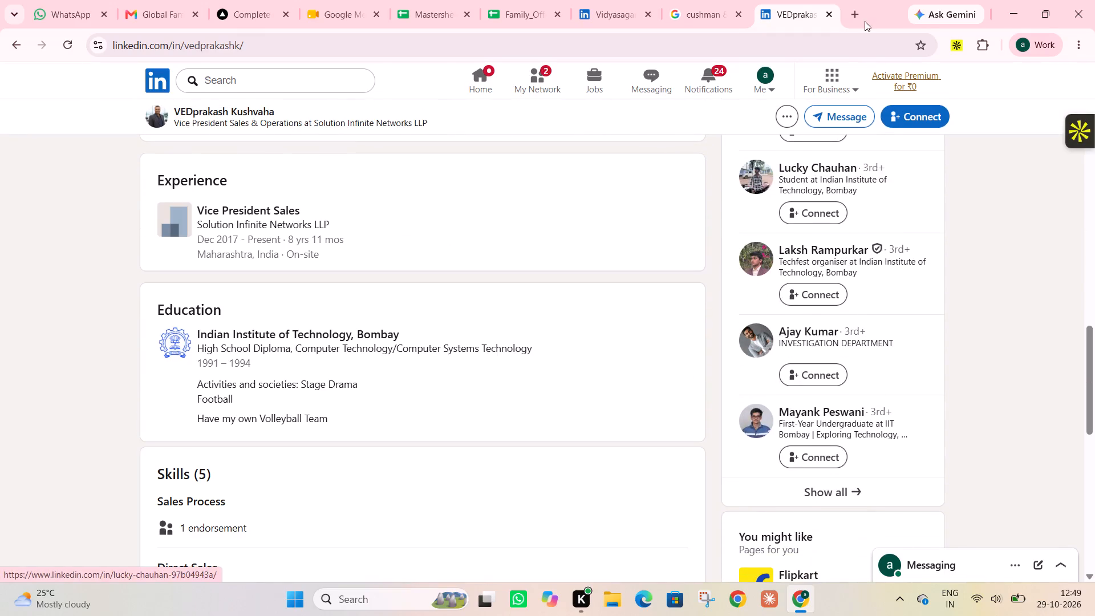
left_click(711, 6)
left_click(634, 104)
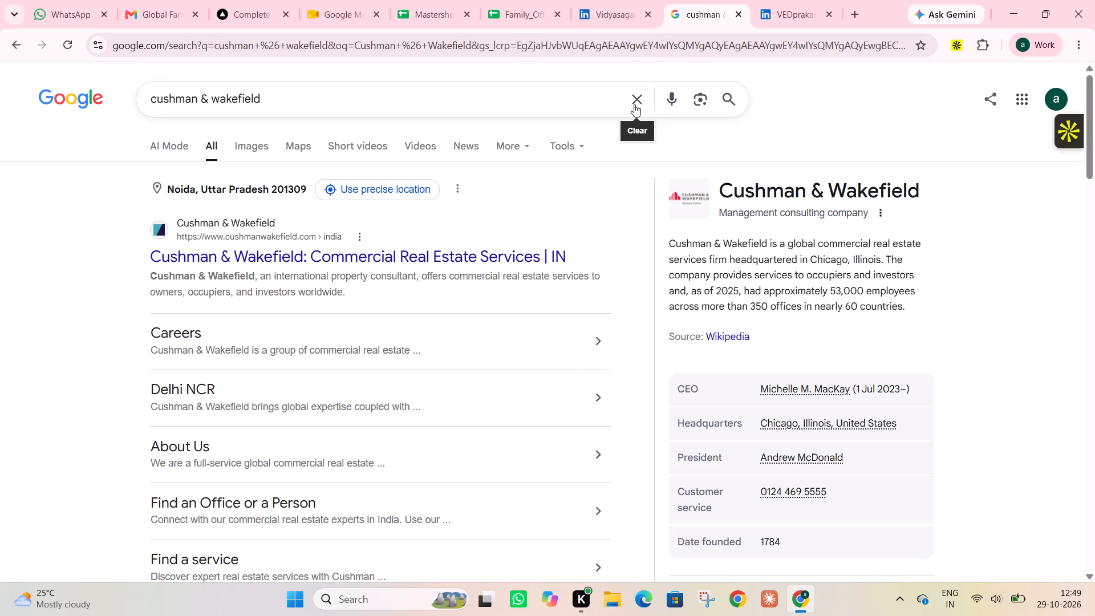
key("ctrl+v")
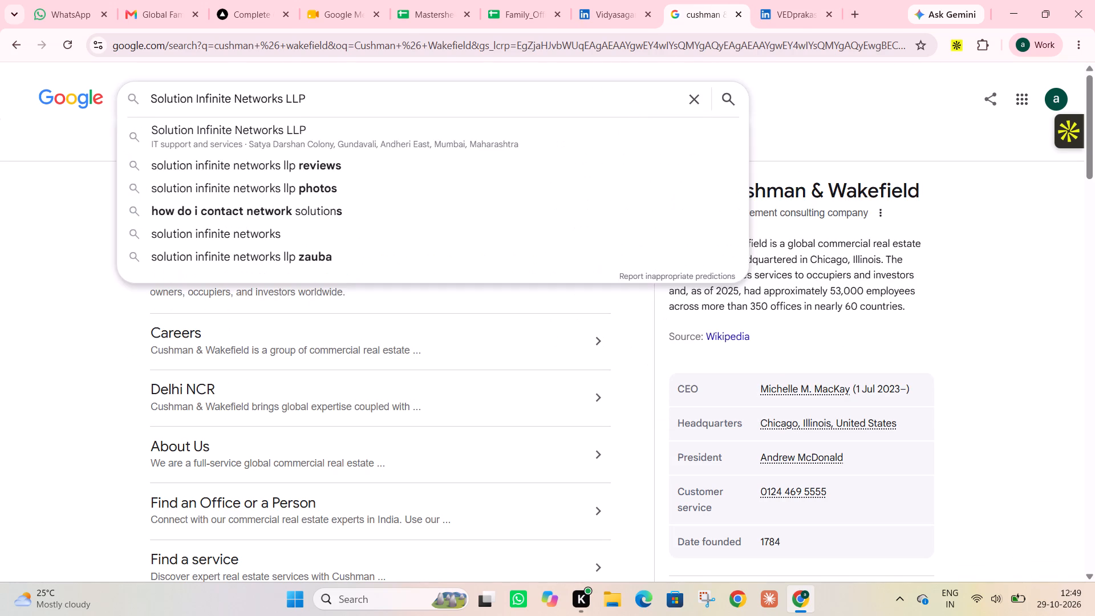
key("Return")
scroll(419, 340, "down", 1)
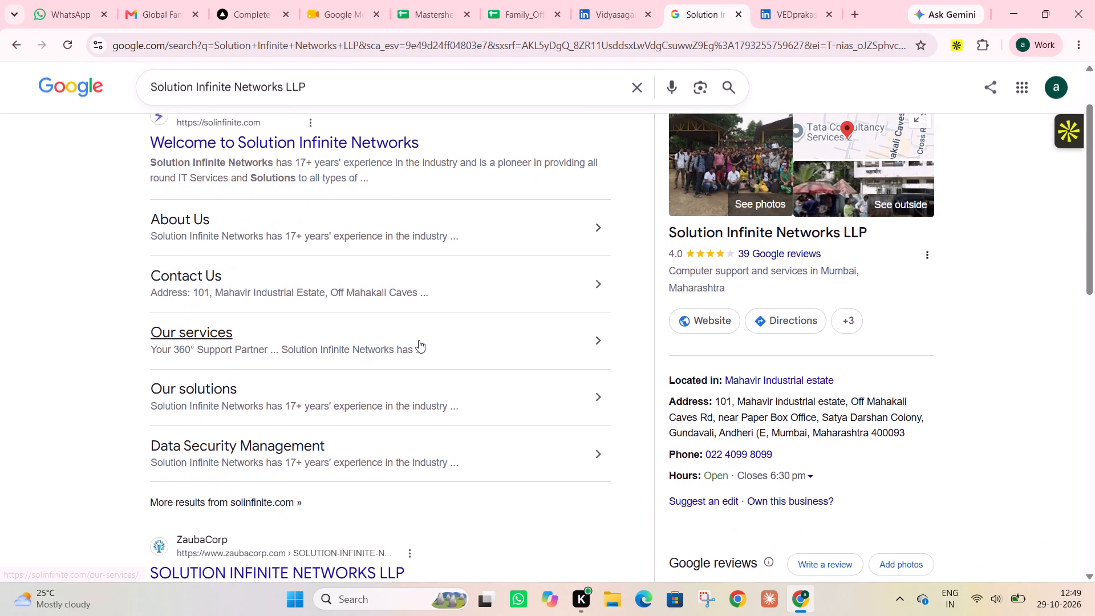
scroll(419, 340, "down", 2)
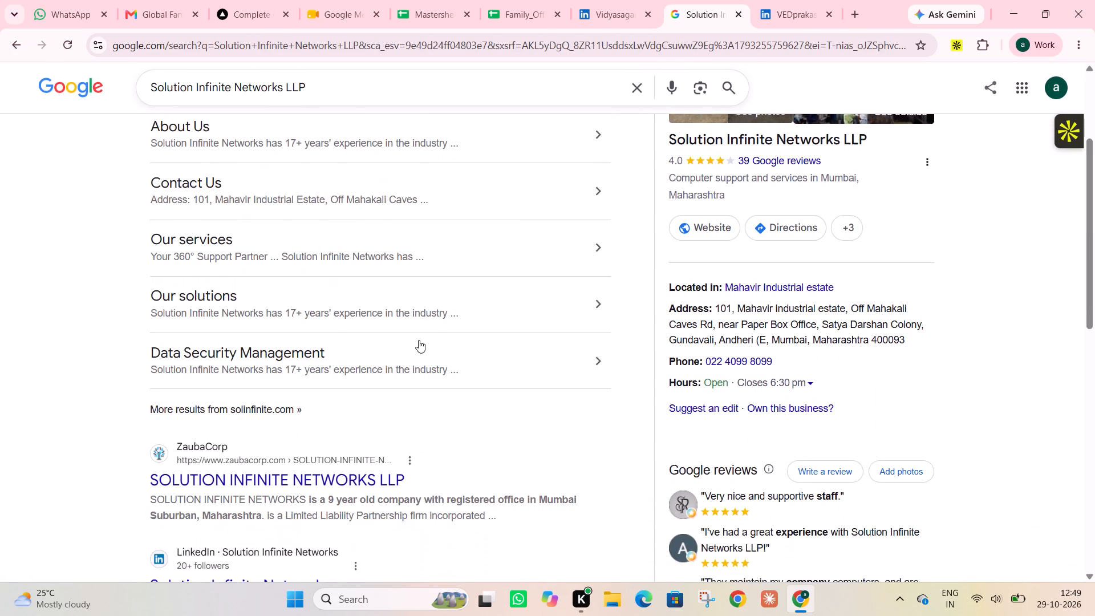
scroll(419, 340, "down", 1)
scroll(419, 340, "up", 1)
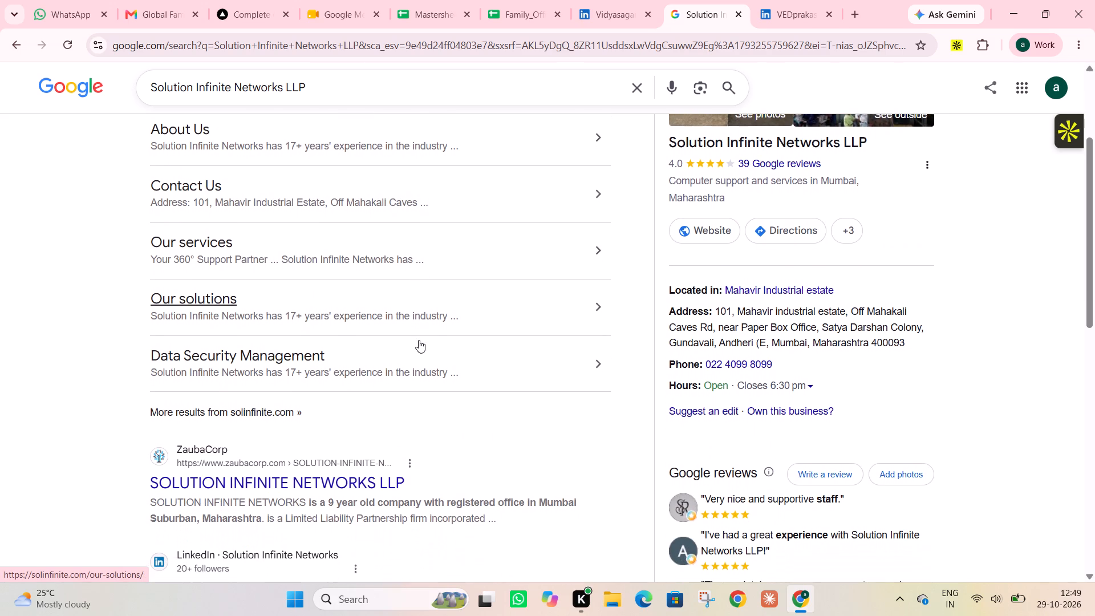
scroll(419, 340, "up", 2)
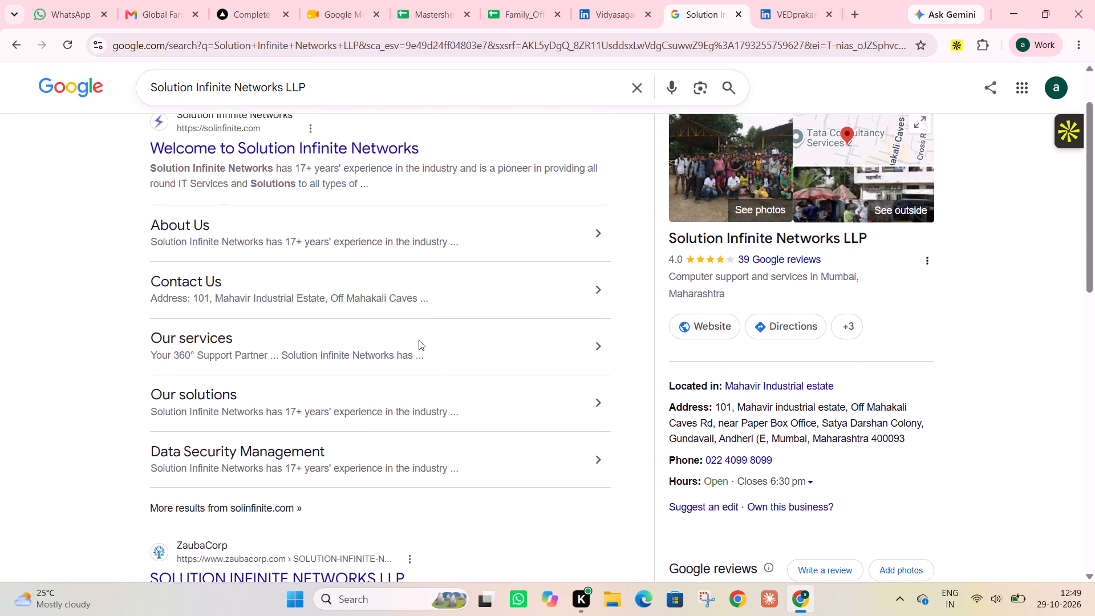
scroll(419, 340, "up", 3)
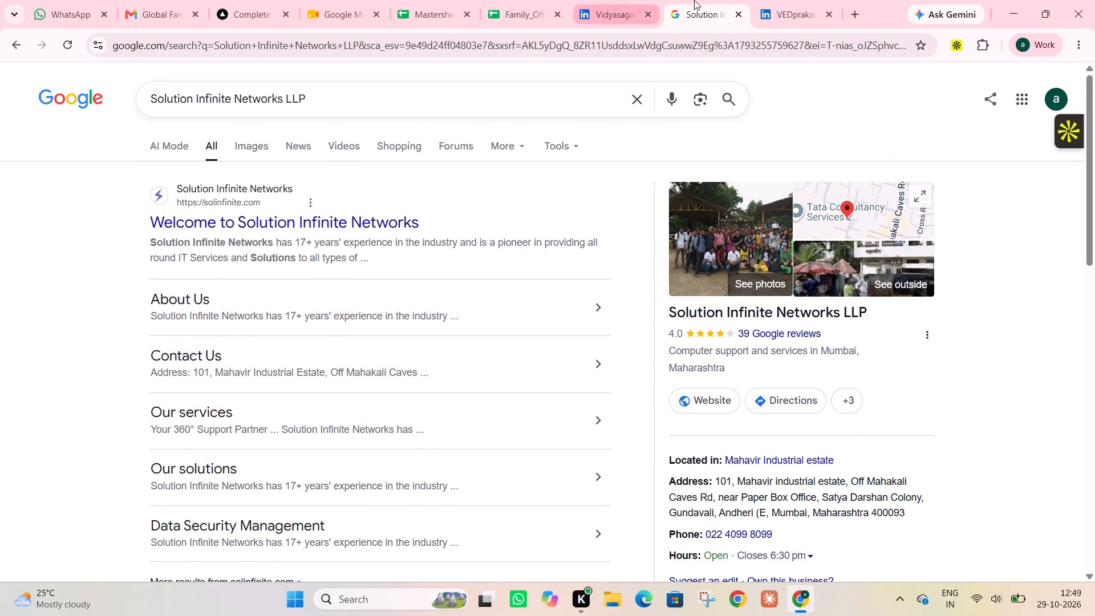
left_click(792, 2)
scroll(558, 312, "up", 5)
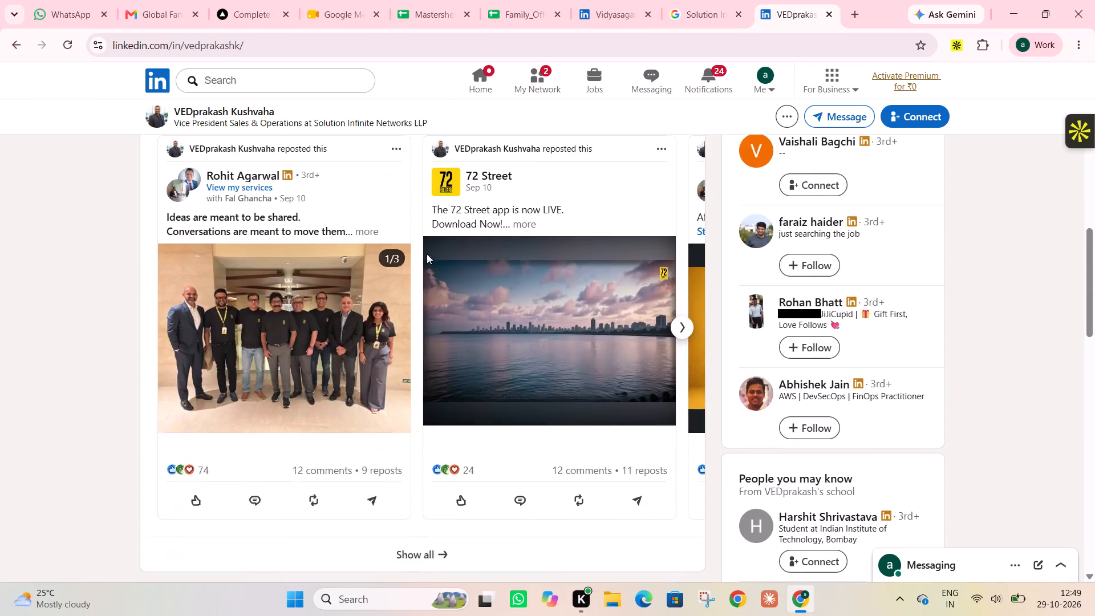
Return from VEDprakash's CRM record to the campaign's New leads assigned to Aditi and look through the list.
left_click(238, 6)
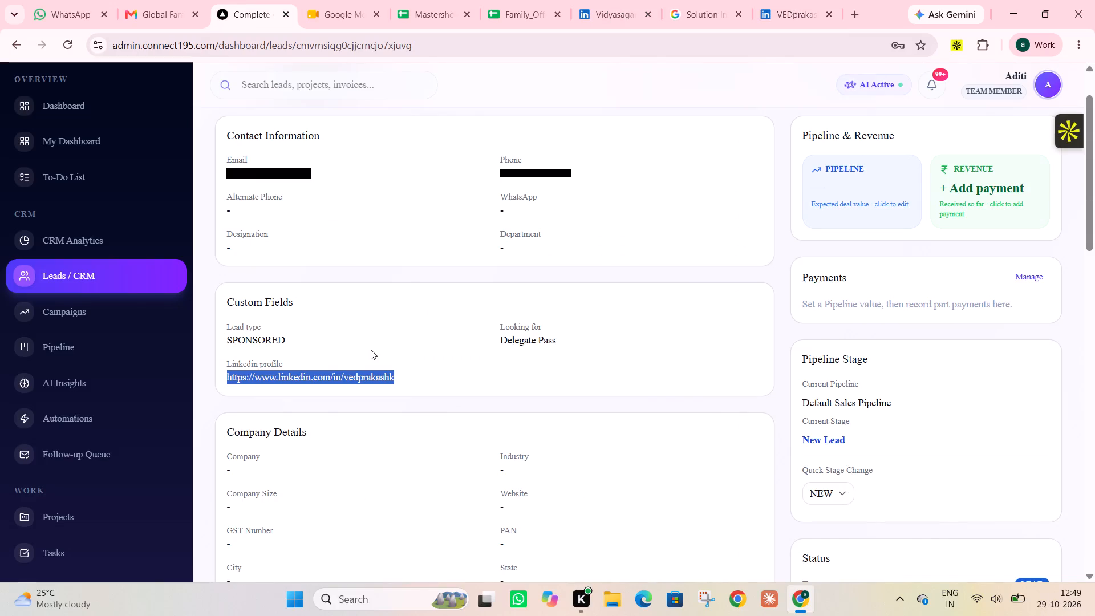
scroll(371, 350, "up", 3)
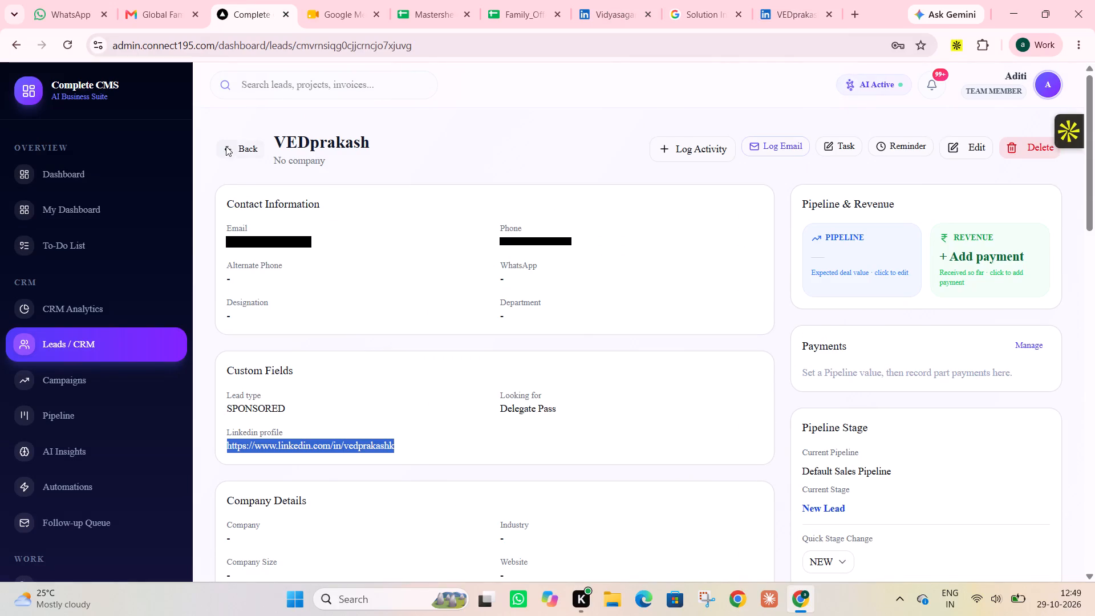
left_click(228, 146)
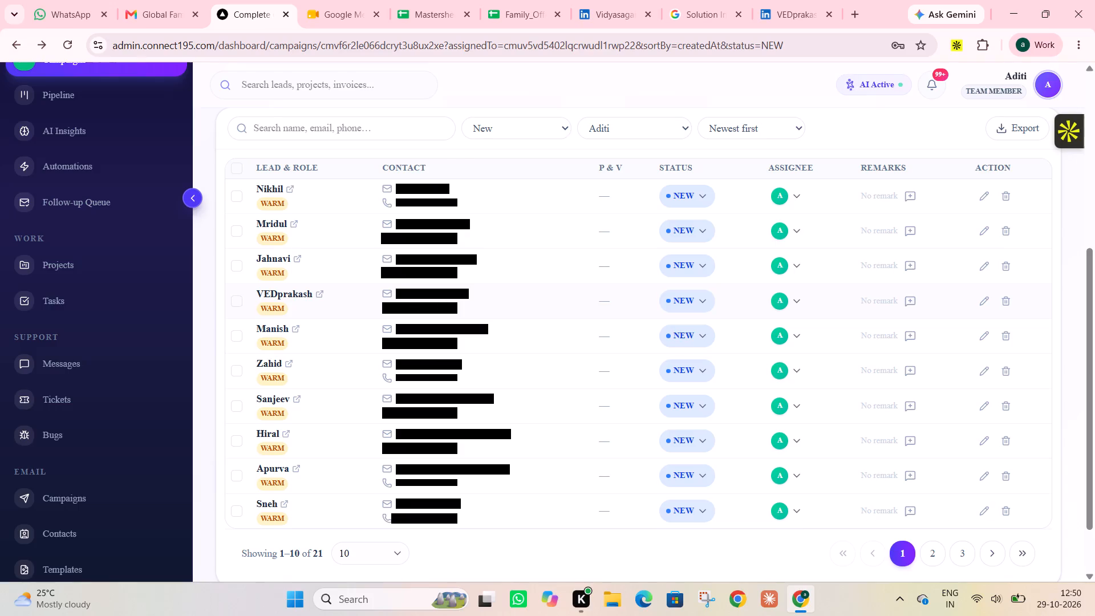
scroll(531, 86, "up", 1)
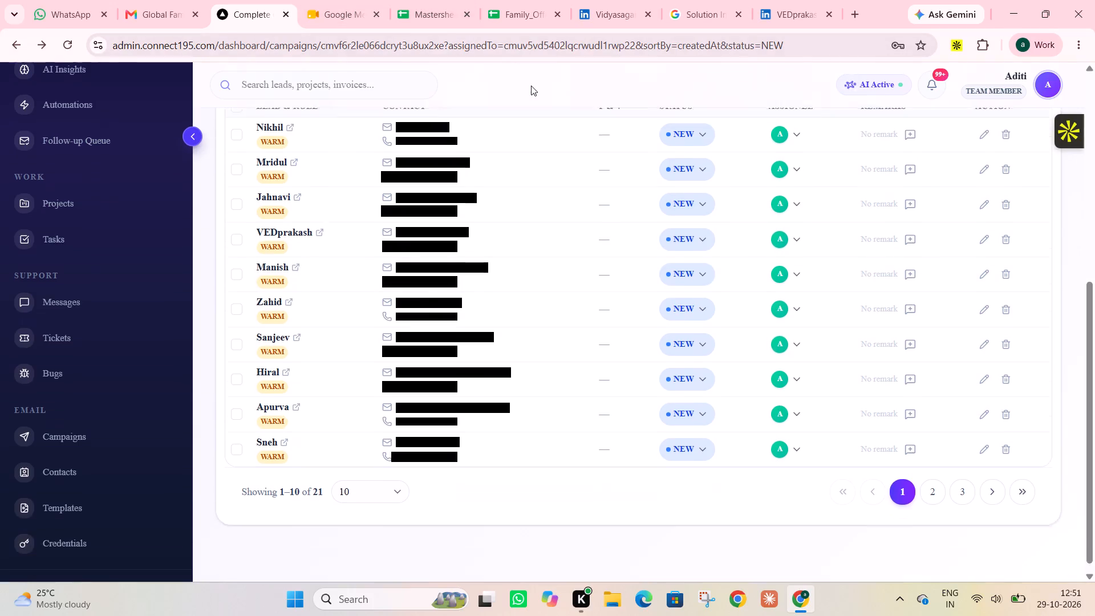
scroll(531, 86, "up", 1)
scroll(469, 218, "down", 2)
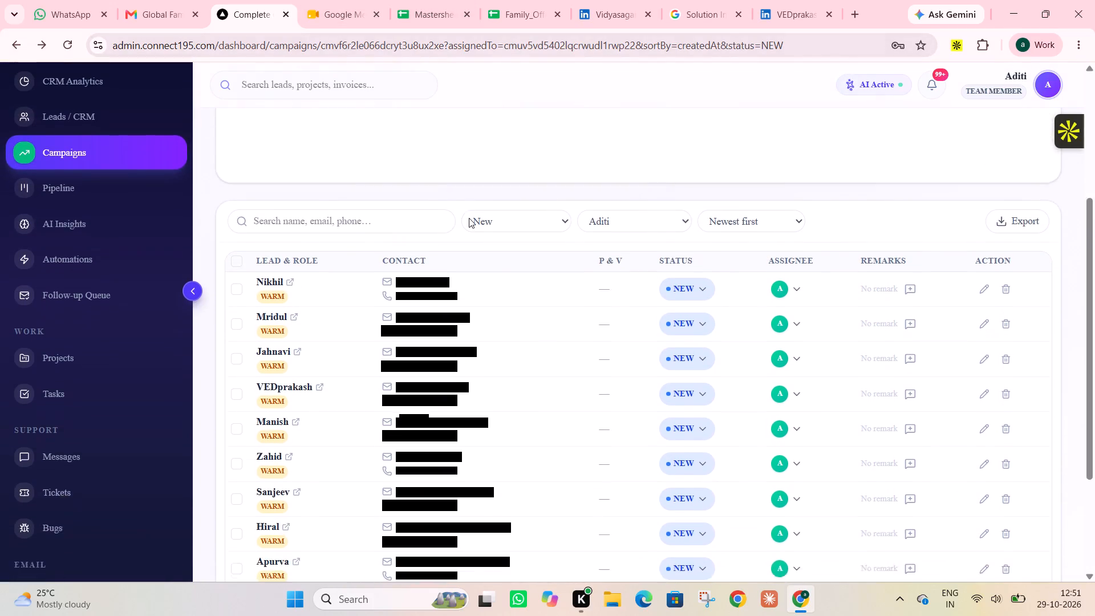
scroll(469, 218, "down", 2)
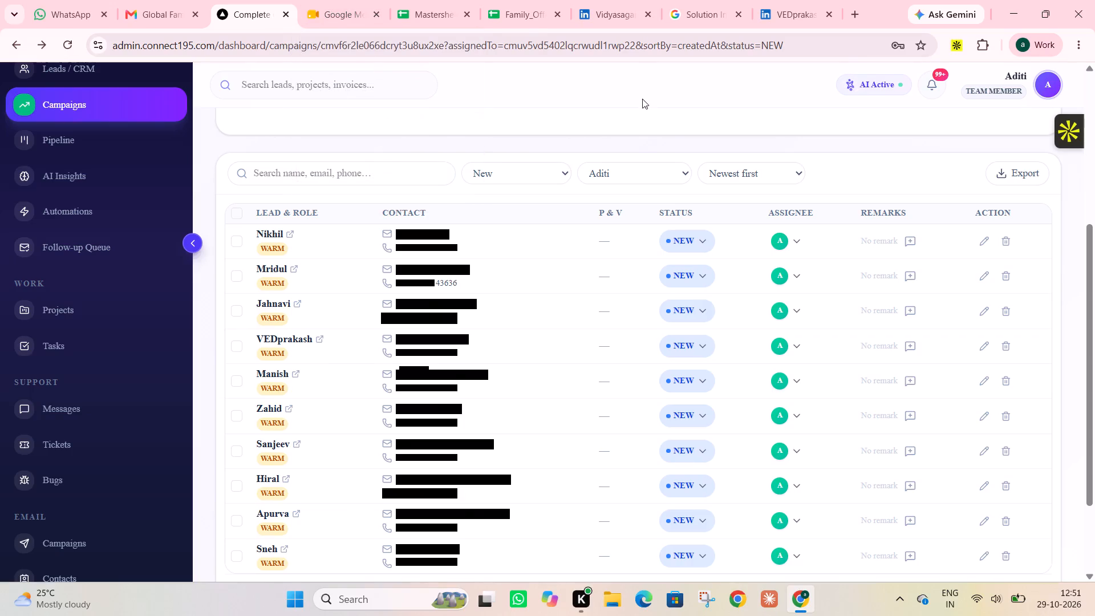
scroll(652, 123, "down", 1)
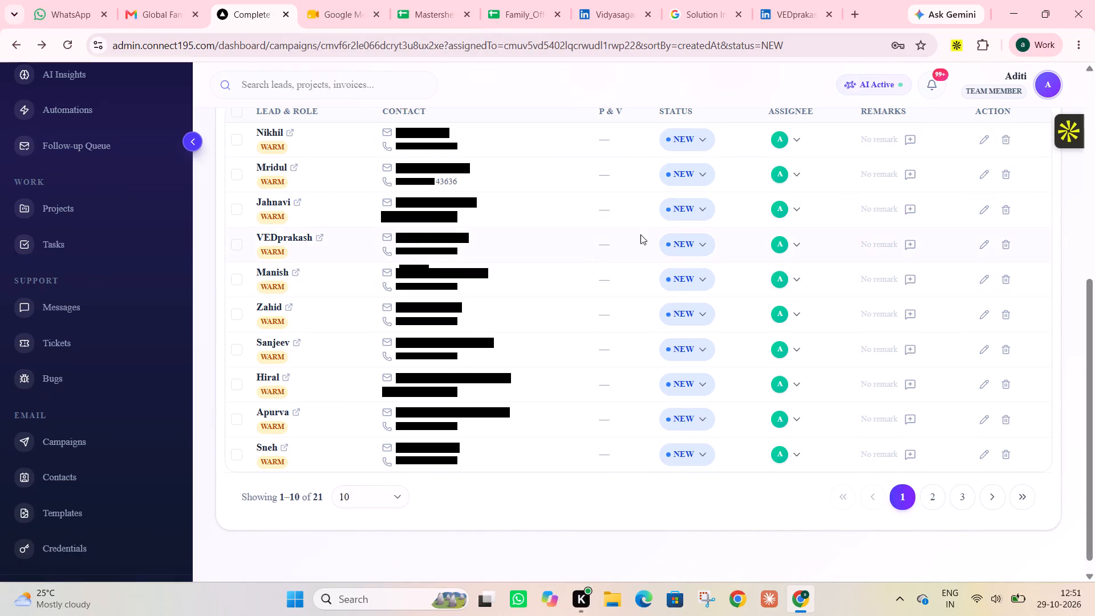
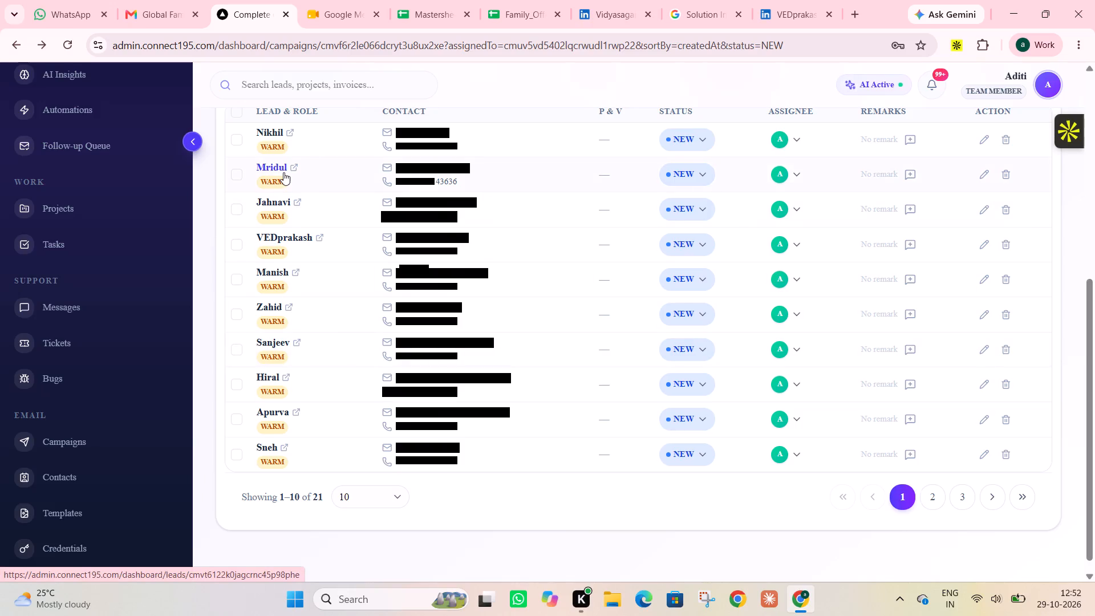
scroll(386, 283, "up", 1)
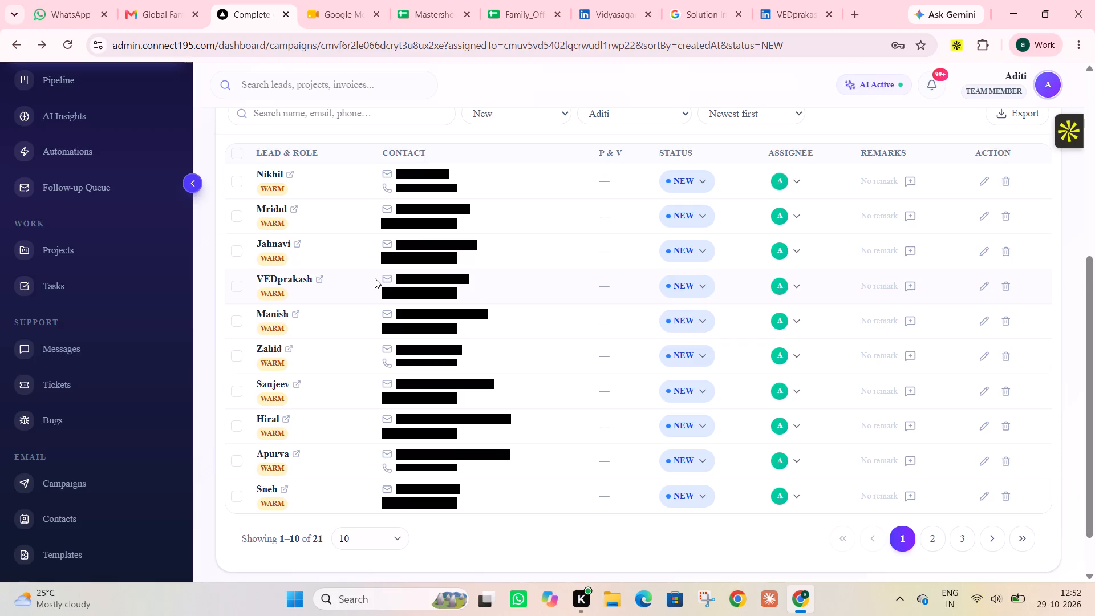
scroll(375, 278, "up", 1)
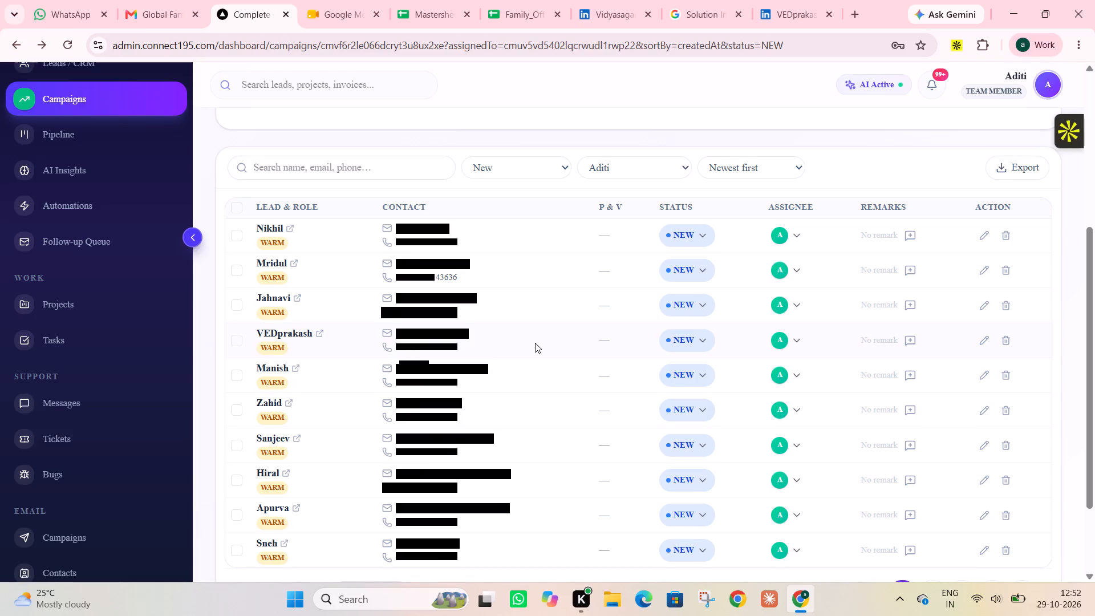
scroll(535, 343, "down", 1)
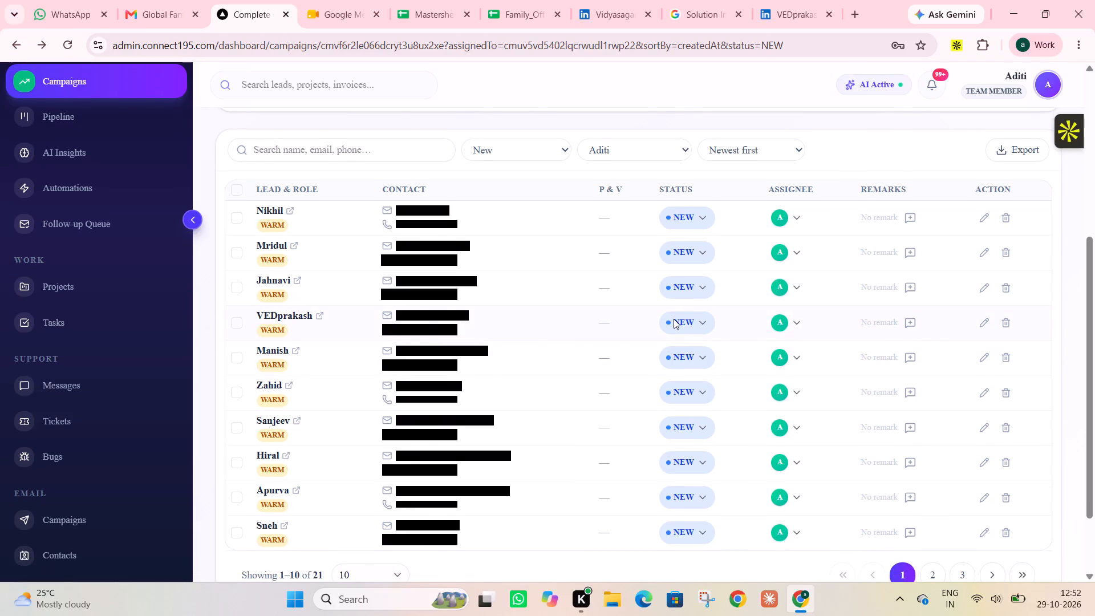
left_click(674, 319)
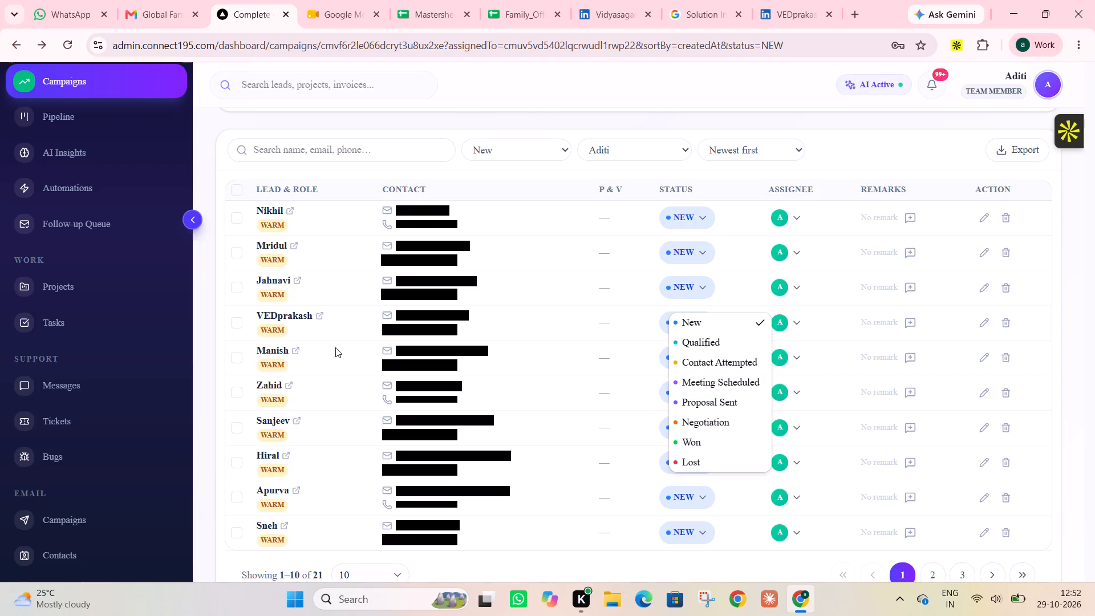
left_click(320, 314)
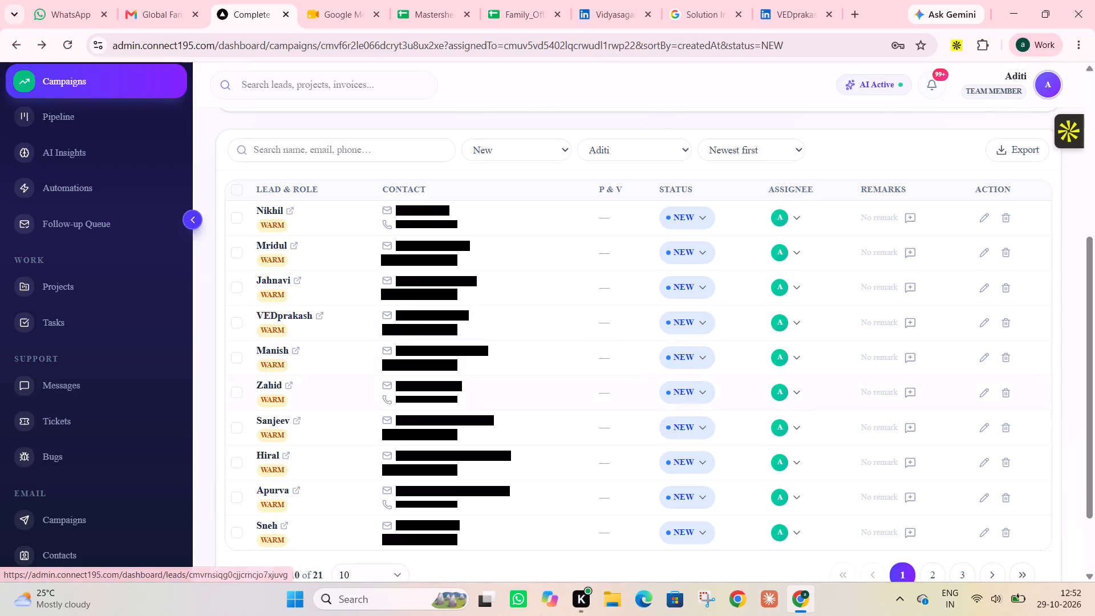
left_click(320, 311)
scroll(447, 455, "down", 6)
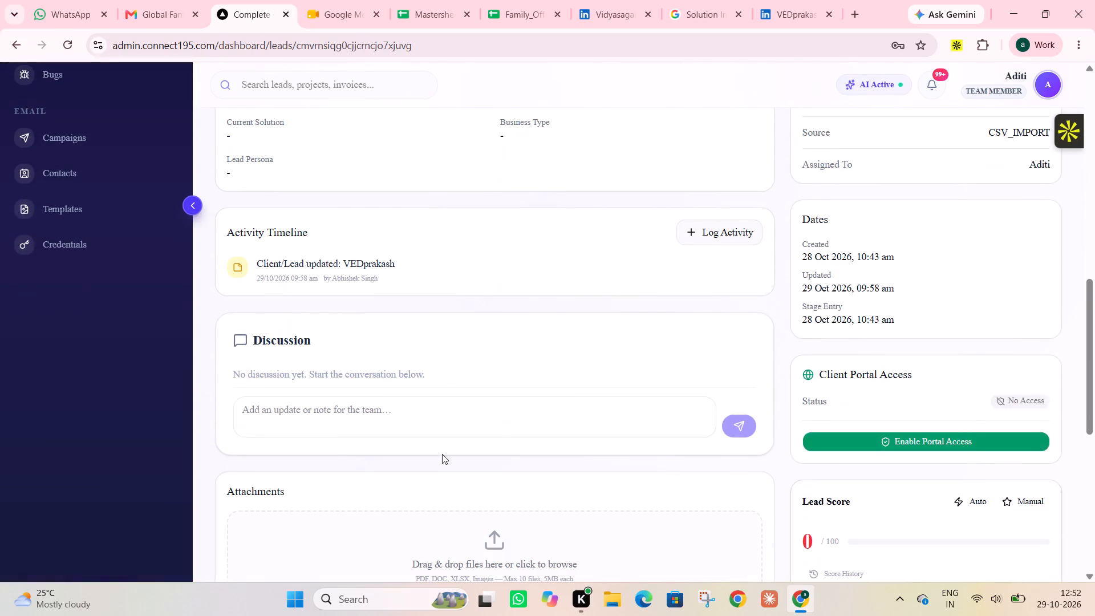
left_click(348, 401)
type("call on monday")
key("space")
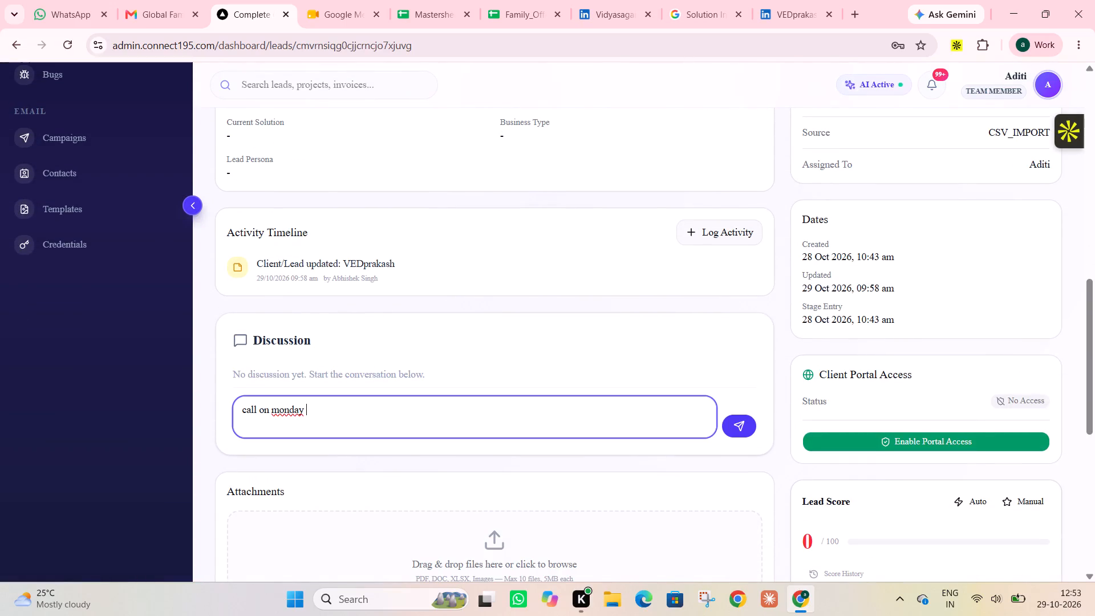
key("f")
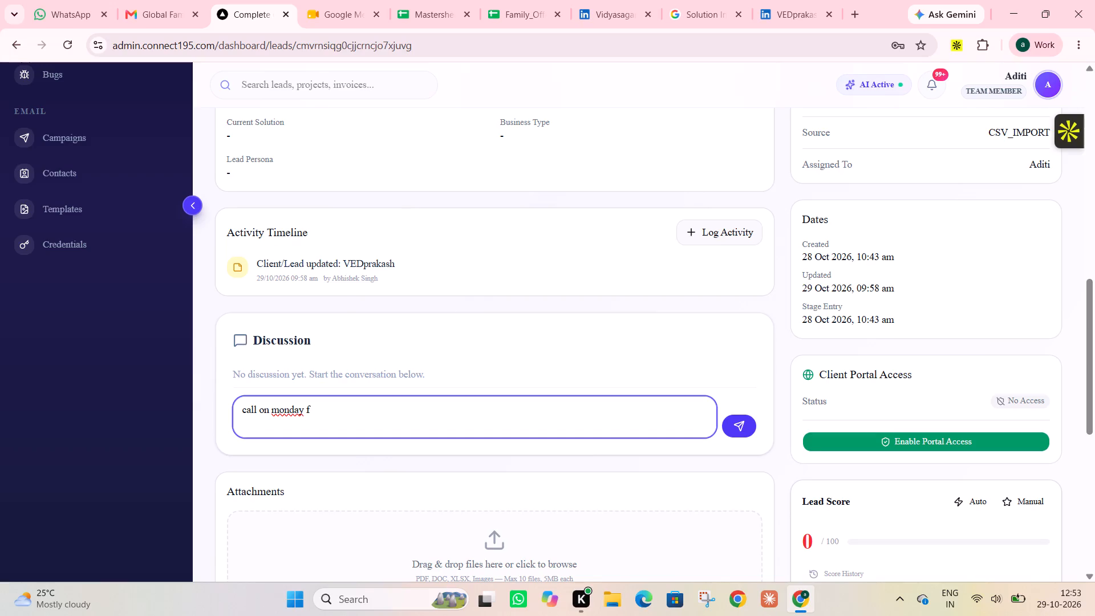
type("or followup")
left_click(740, 423)
Change VEDprakash's pipeline stage to Meeting Scheduled and go back to the campaign's New leads list.
scroll(427, 356, "up", 3)
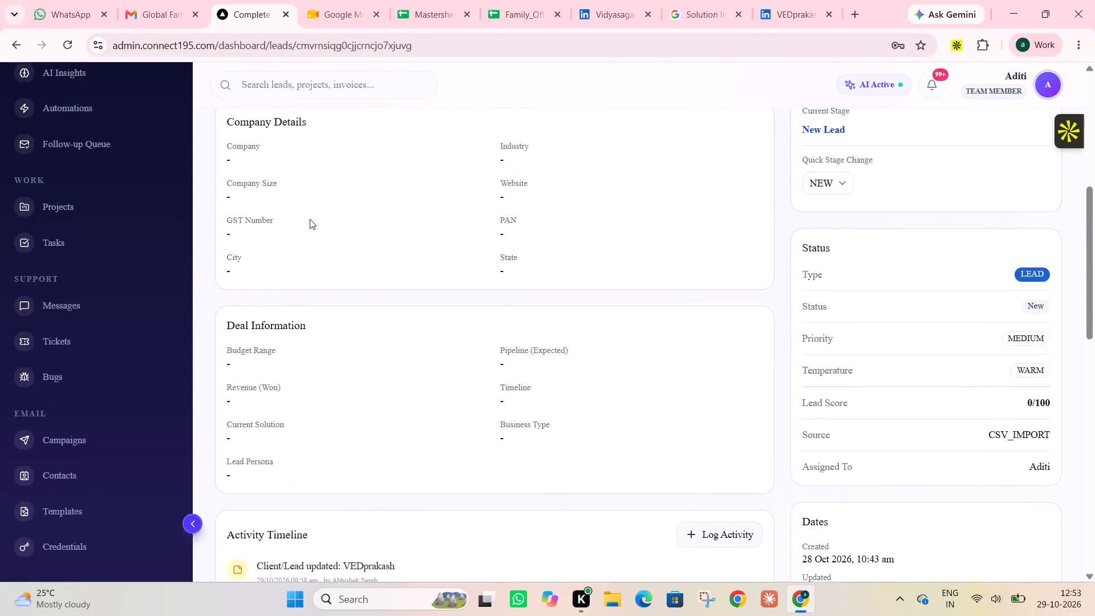
scroll(310, 219, "up", 3)
left_click(825, 438)
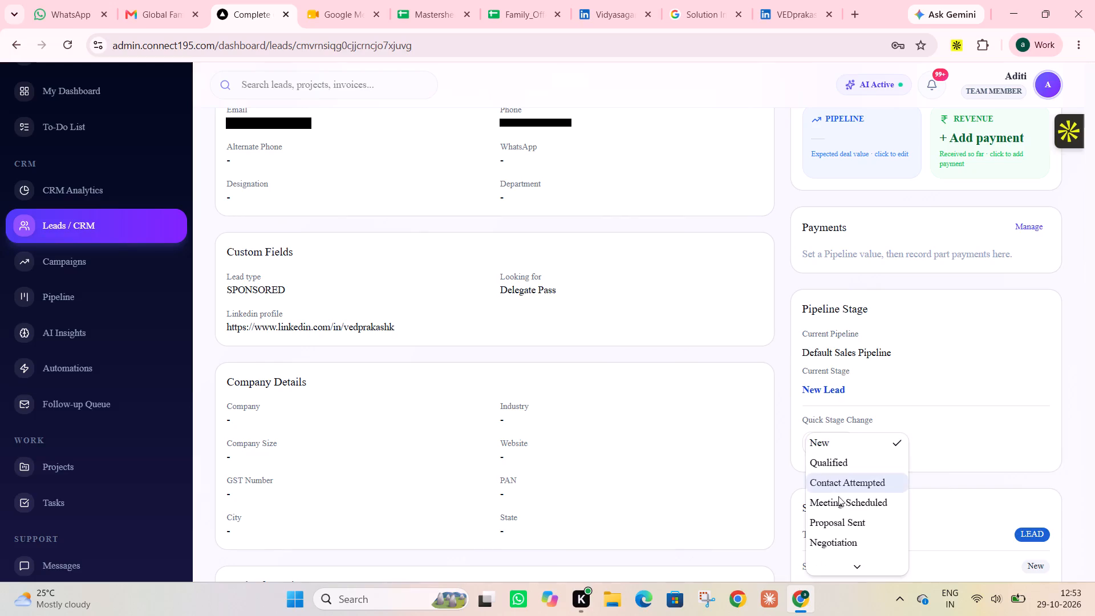
left_click(839, 504)
scroll(383, 318, "up", 3)
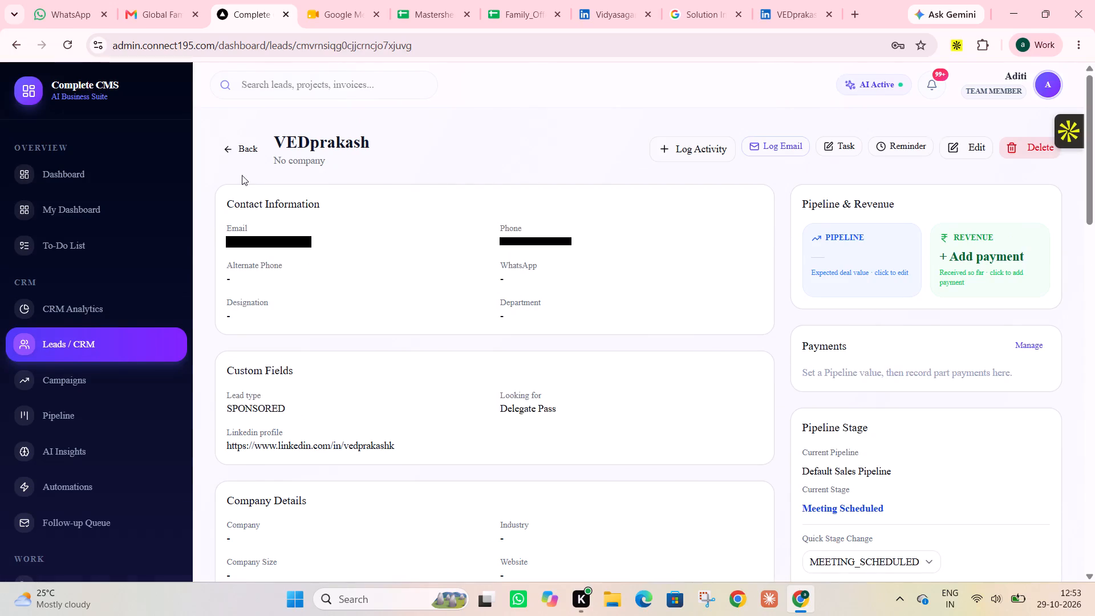
left_click(228, 148)
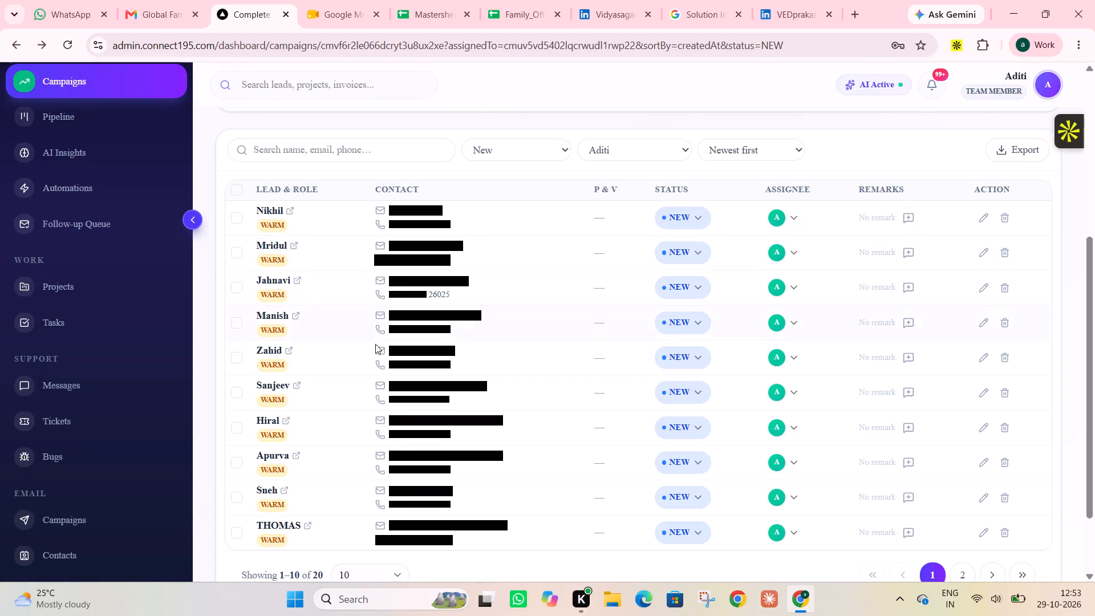
scroll(506, 273, "down", 1)
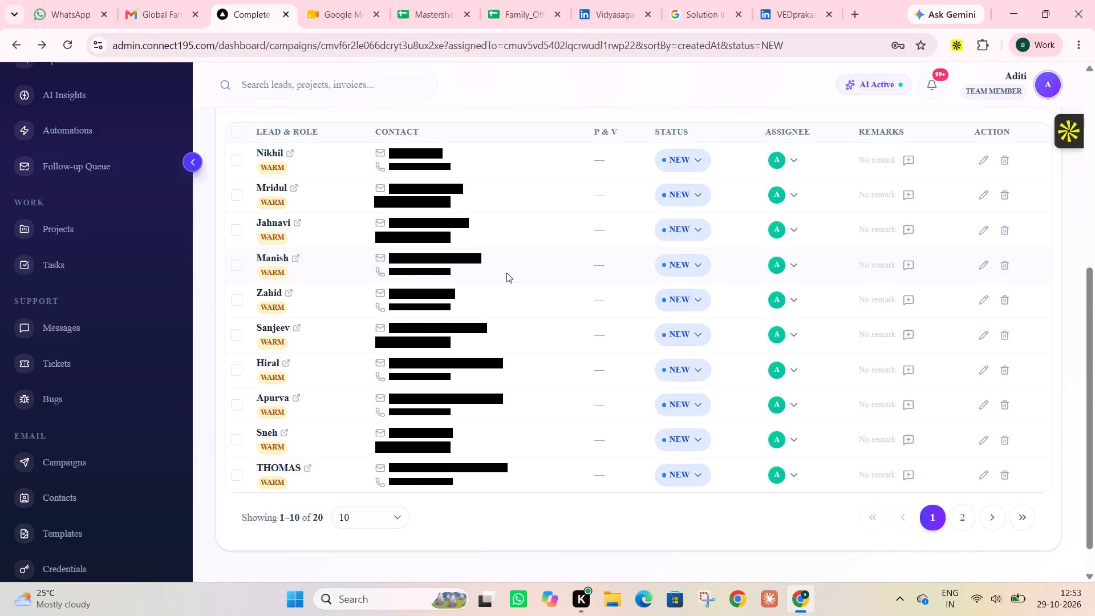
scroll(506, 273, "up", 3)
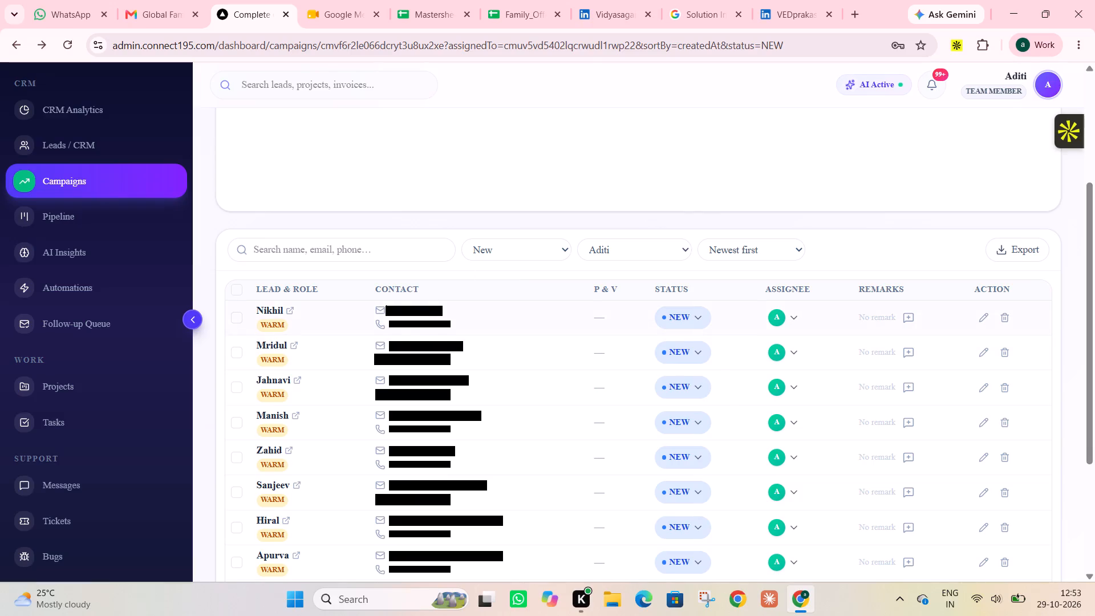
left_click_drag(386, 305, 445, 312)
key("ctrl+c")
left_click(196, 0)
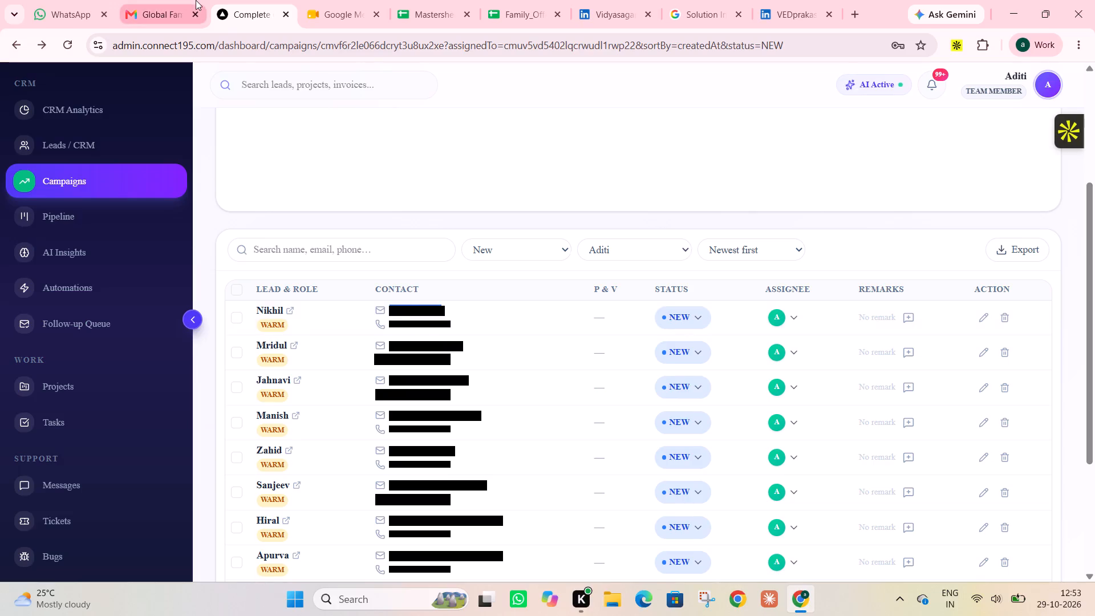
left_click(98, 141)
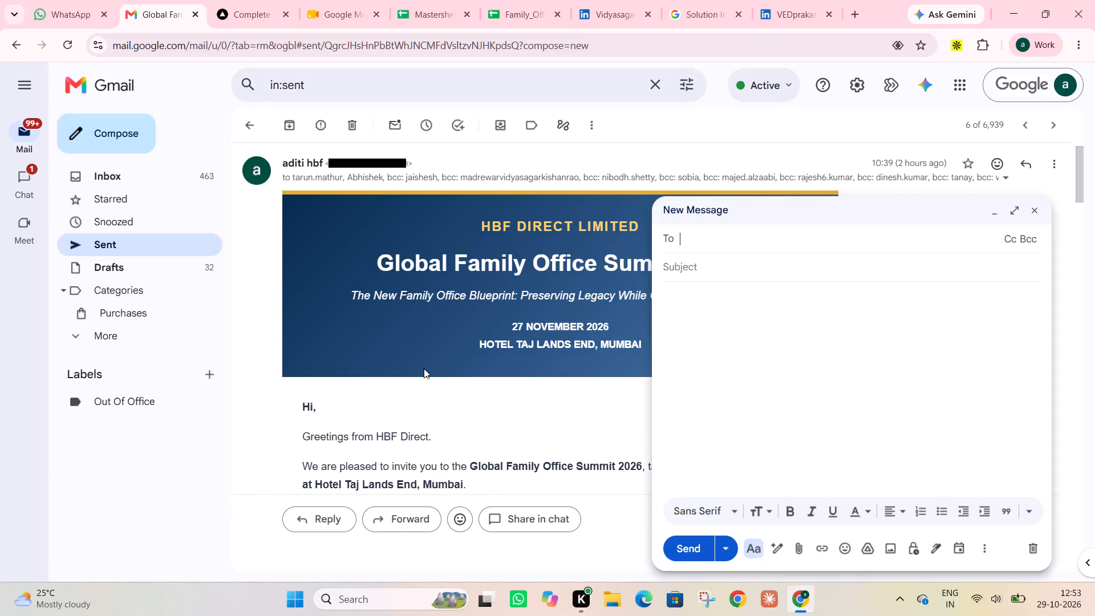
key("ctrl+v")
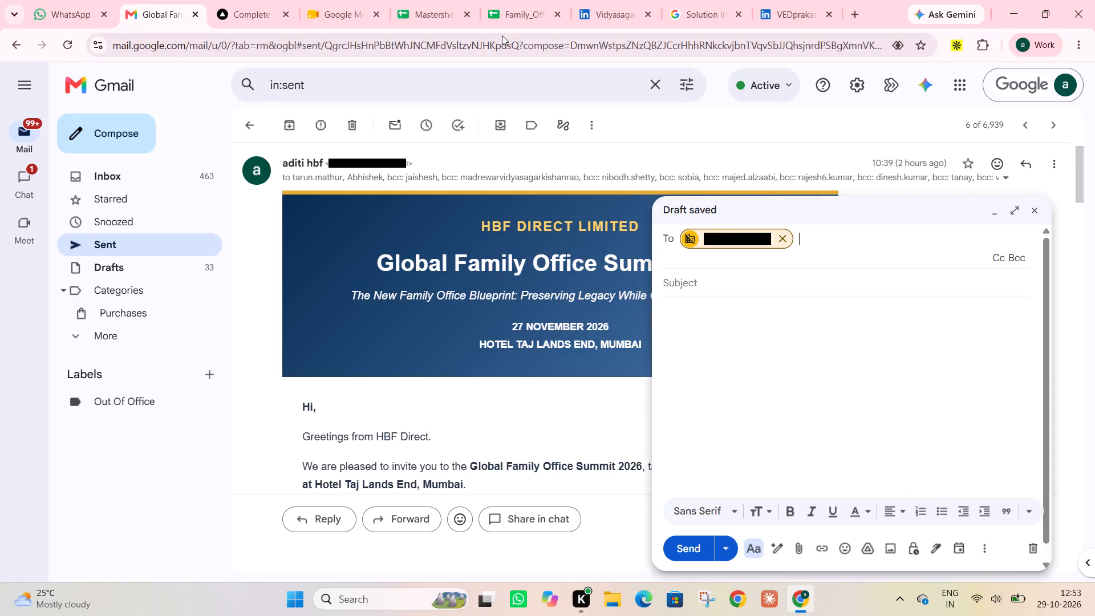
left_click(245, 7)
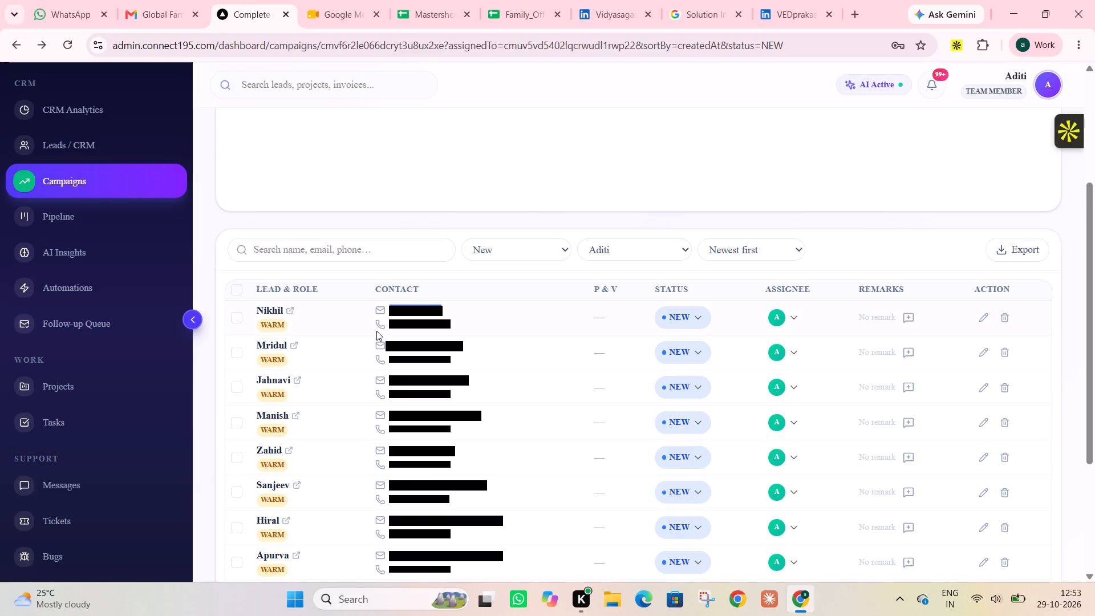
left_click_drag(387, 345, 468, 345)
key("ctrl+c")
left_click(171, 0)
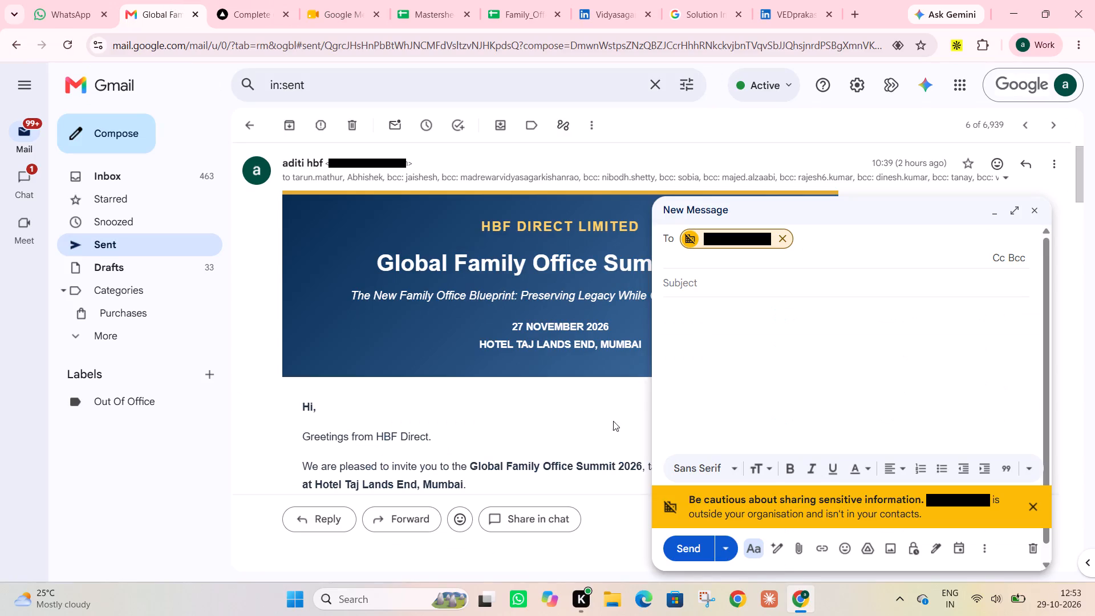
left_click(1023, 256)
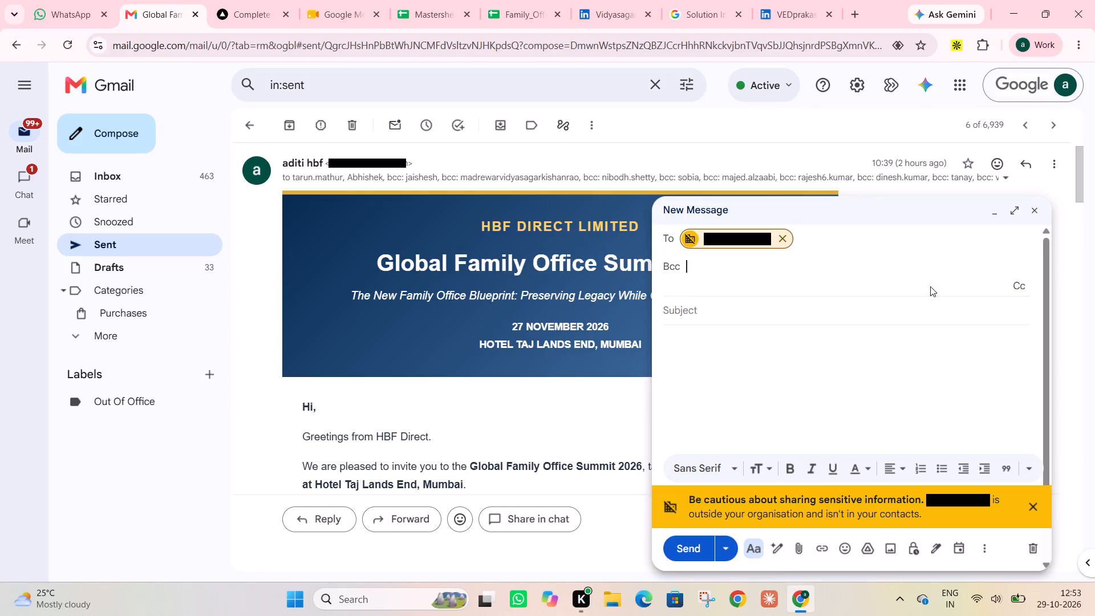
key("ctrl+v")
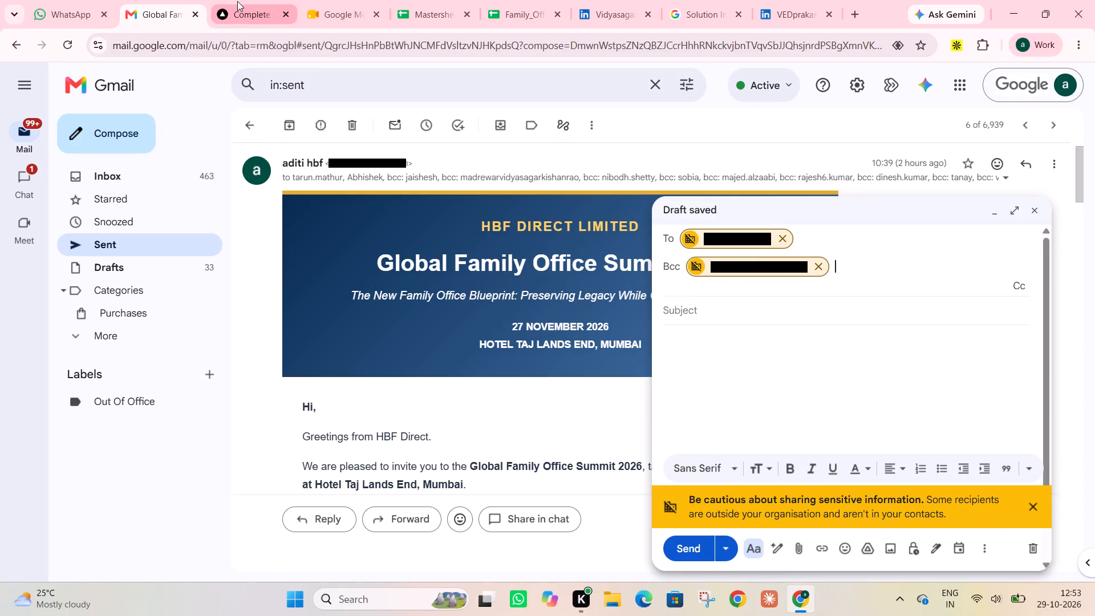
left_click(237, 1)
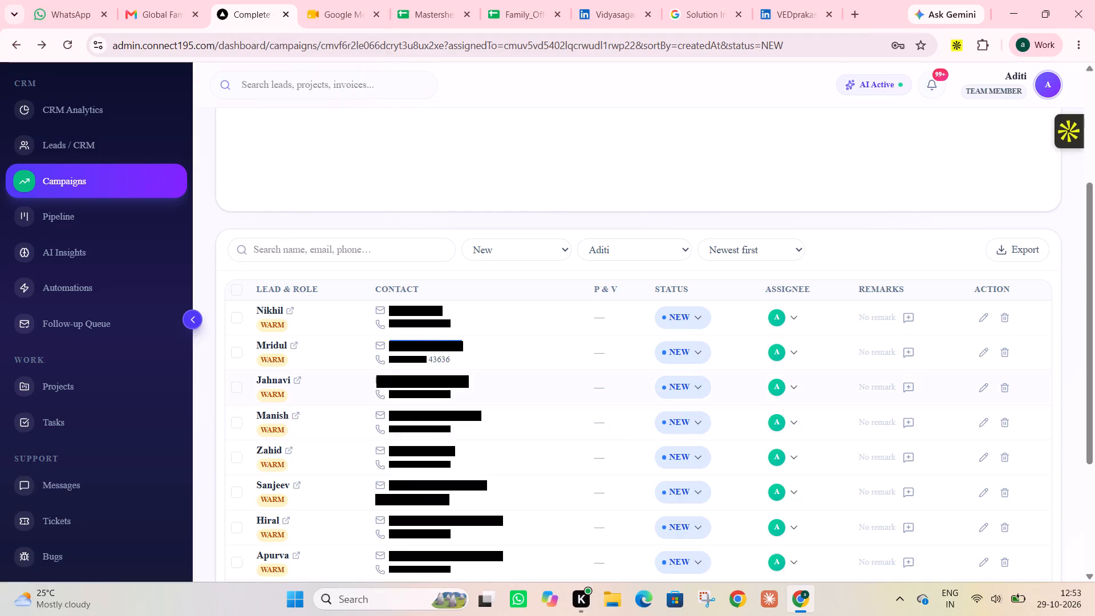
left_click_drag(385, 376, 470, 377)
key("ctrl+c")
left_click(178, 0)
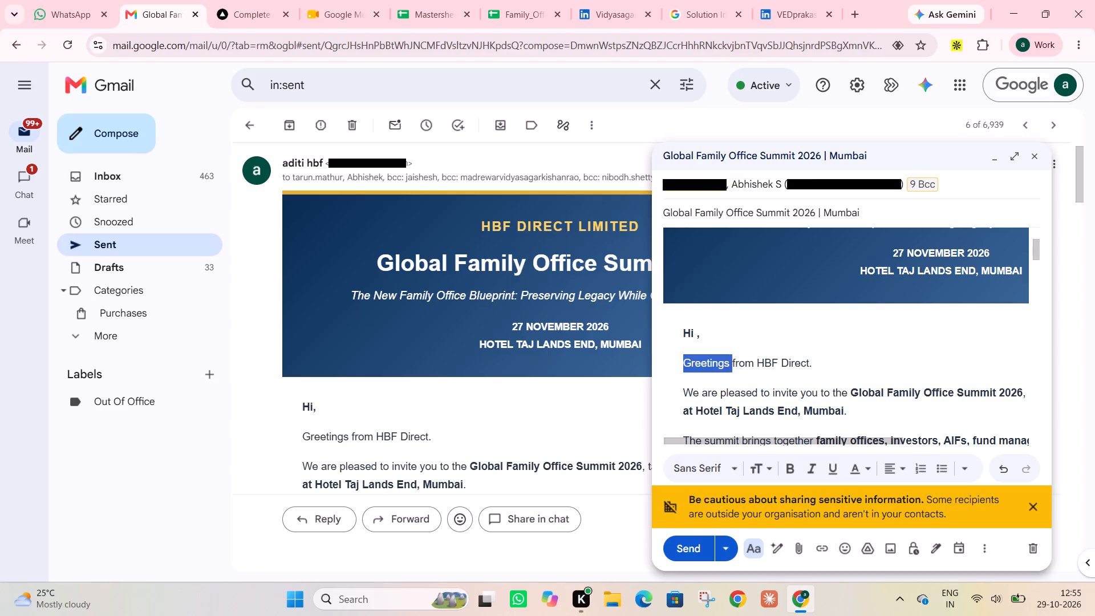
In the open Global Family Office Summit 2026 draft in Gmail, remove the extra space before the comma in the "Hi ," greeting.
left_click(698, 347)
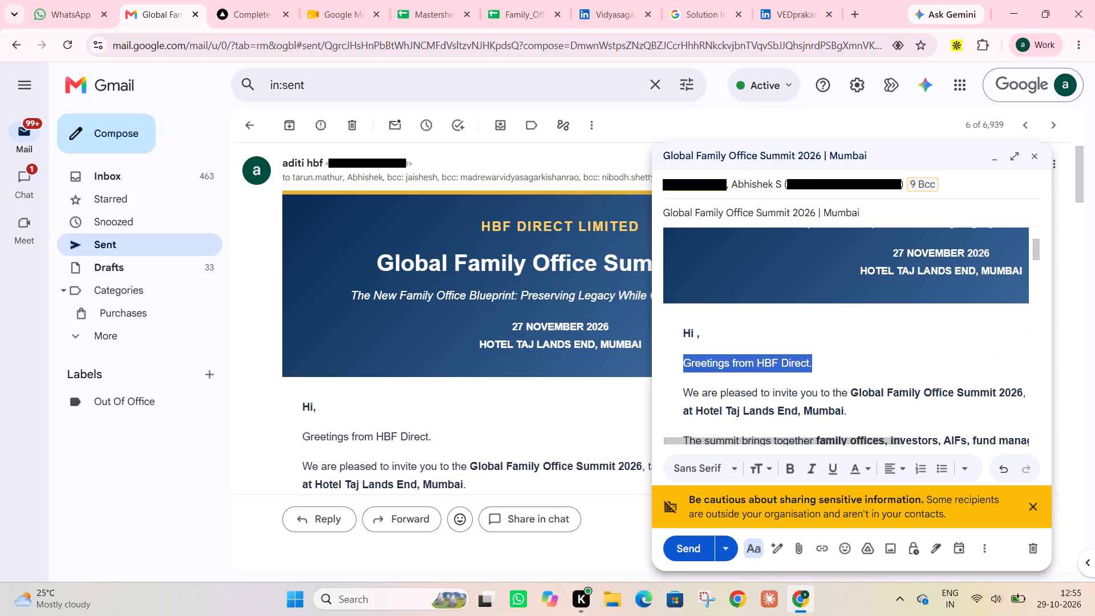
left_click(697, 334)
key("BackSpace")
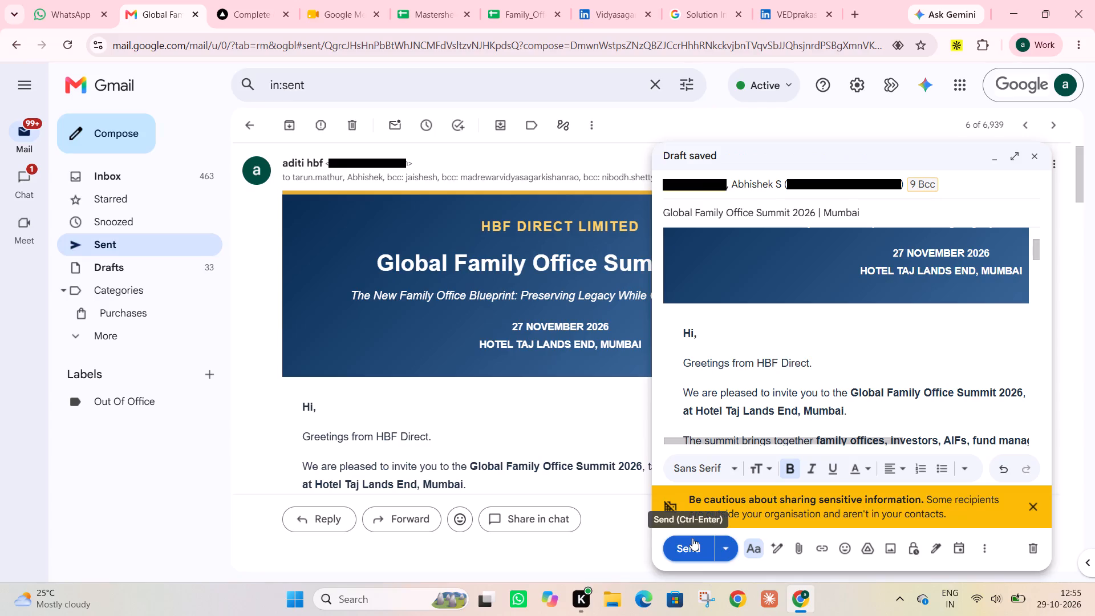
Send the Global Family Office Summit 2026 | Mumbai invitation anyway, without changing the linked files' sharing, and return to the sent mail list.
left_click(695, 556)
scroll(388, 364, "up", 7)
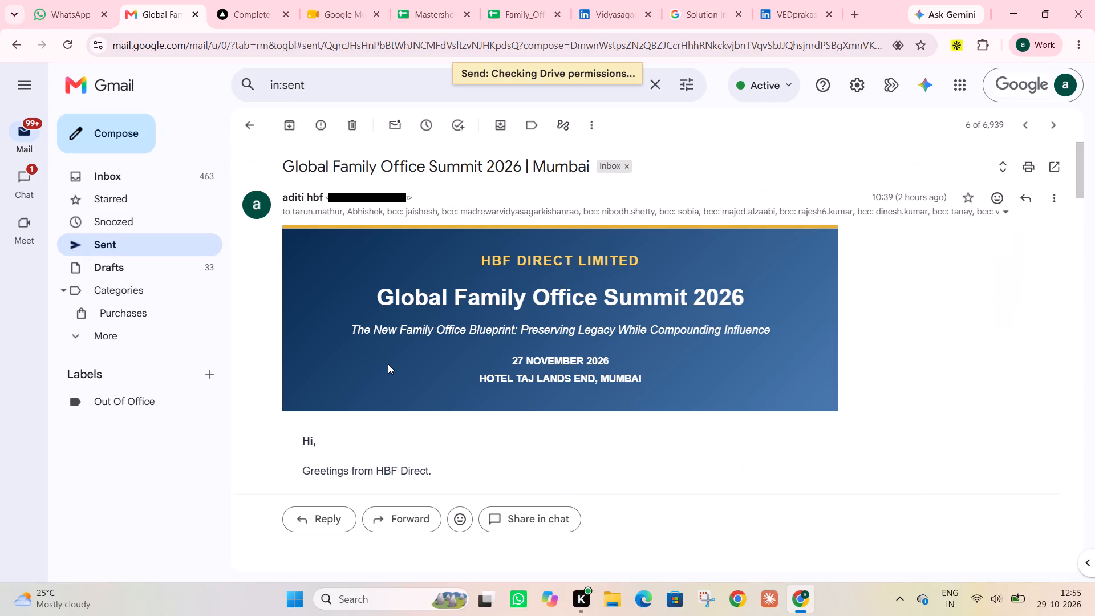
scroll(388, 364, "up", 1)
left_click(253, 124)
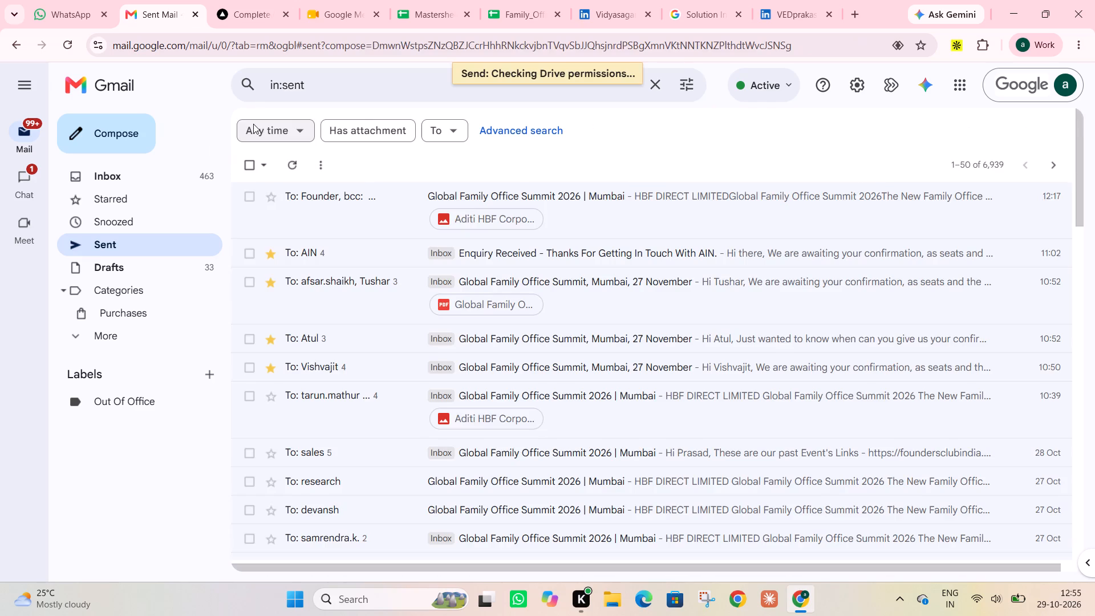
scroll(364, 261, "up", 8)
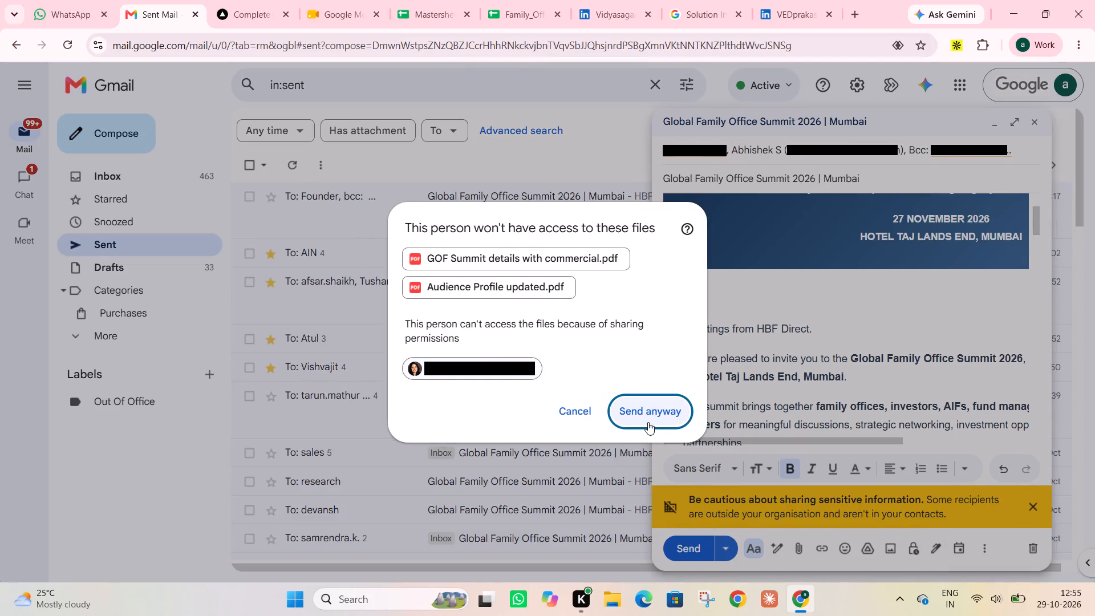
left_click(643, 410)
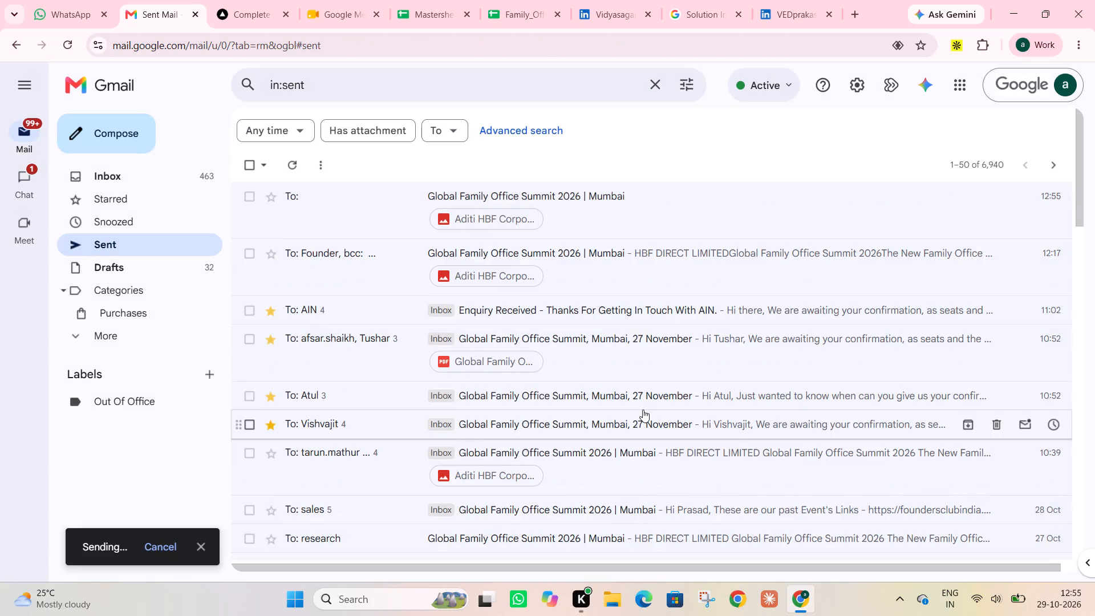
scroll(482, 345, "up", 6)
scroll(383, 238, "up", 3)
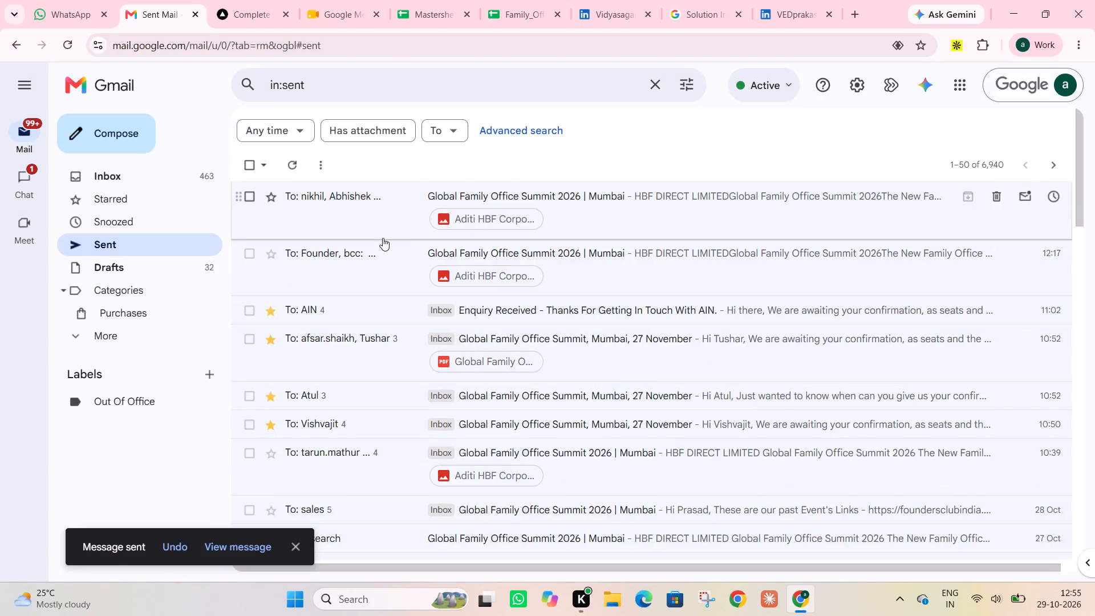
scroll(383, 238, "up", 1)
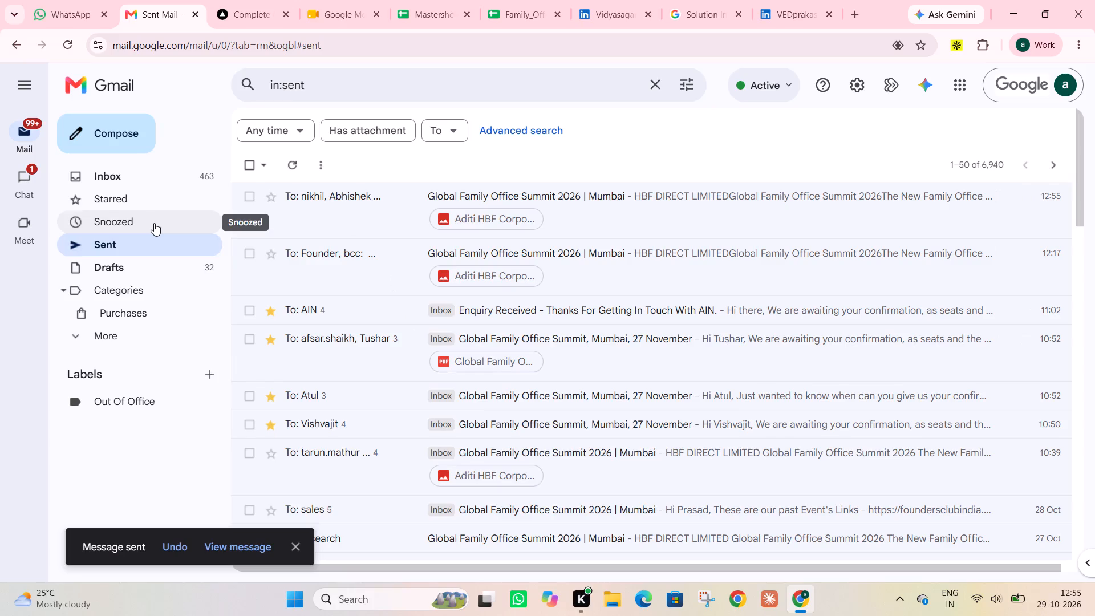
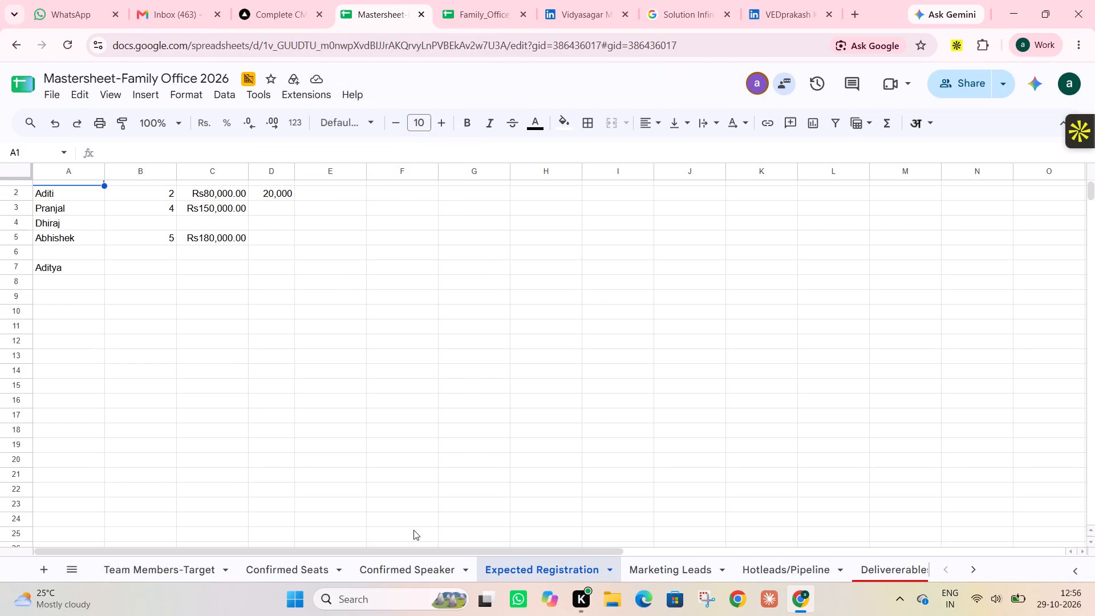
Look through the Mastersheet-Family Office 2026 sheets: Team Members-Target, Confirmed Seats, Confirmed Speaker, Expected Registration, Marketing Leads and Hotleads/Pipeline.
scroll(142, 566, "right", 4)
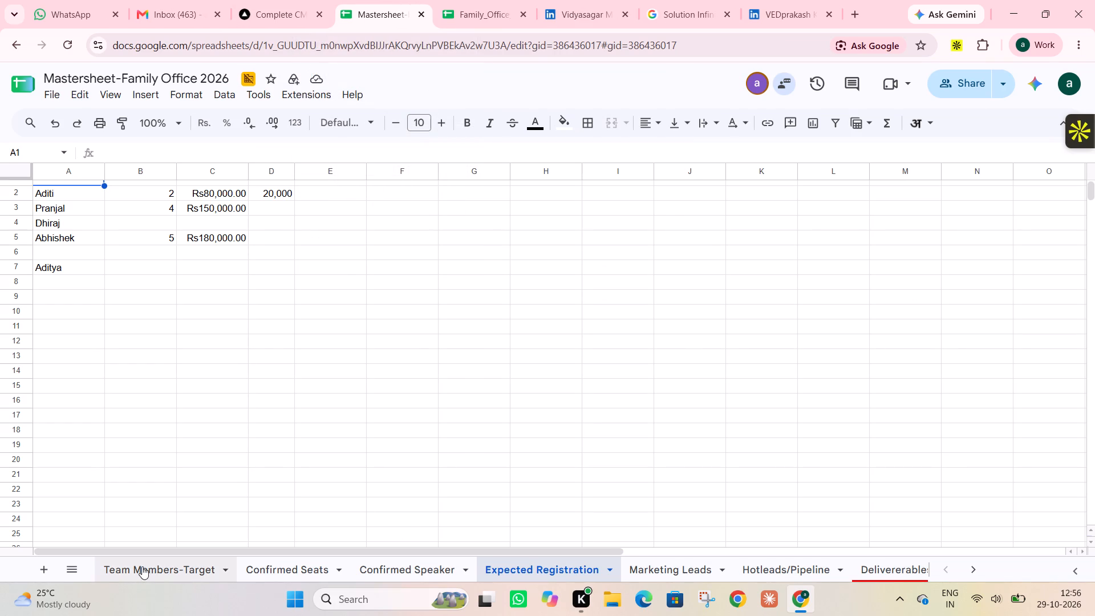
left_click(142, 566)
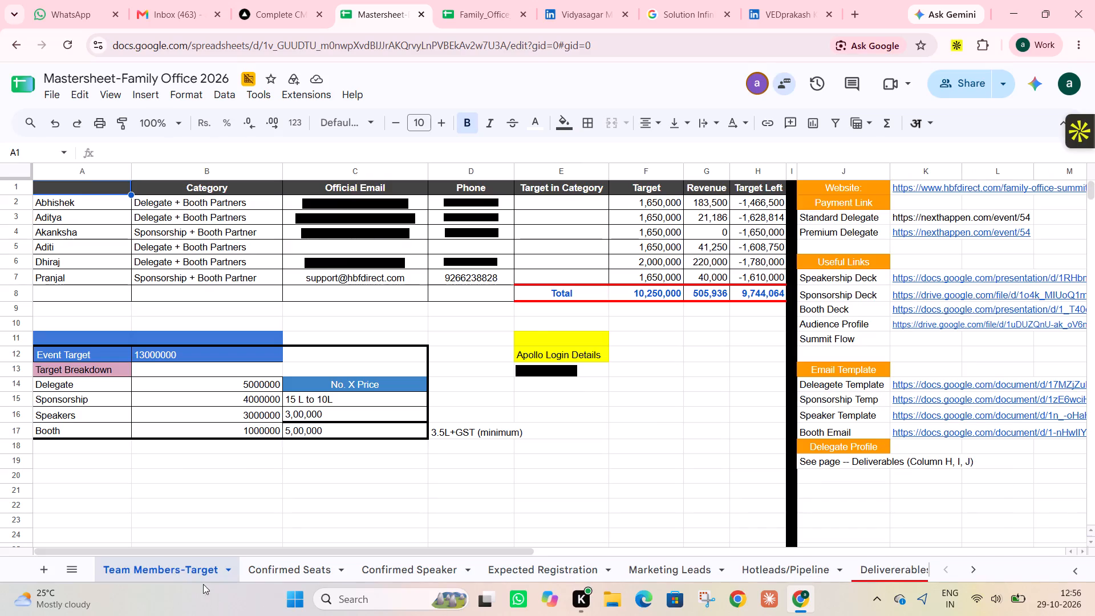
left_click(265, 568)
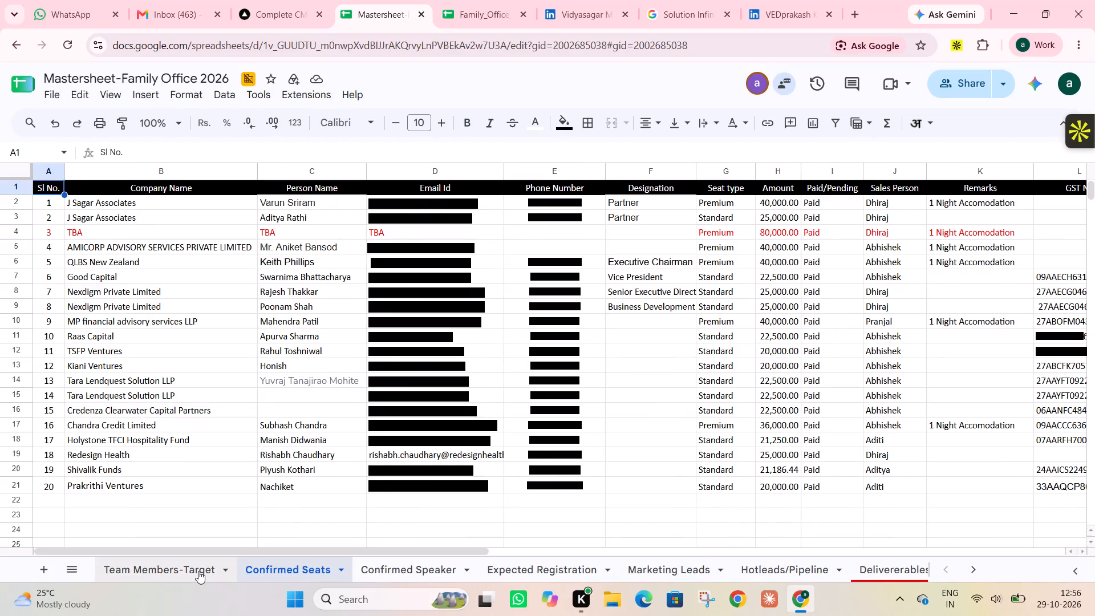
left_click(198, 571)
left_click(277, 563)
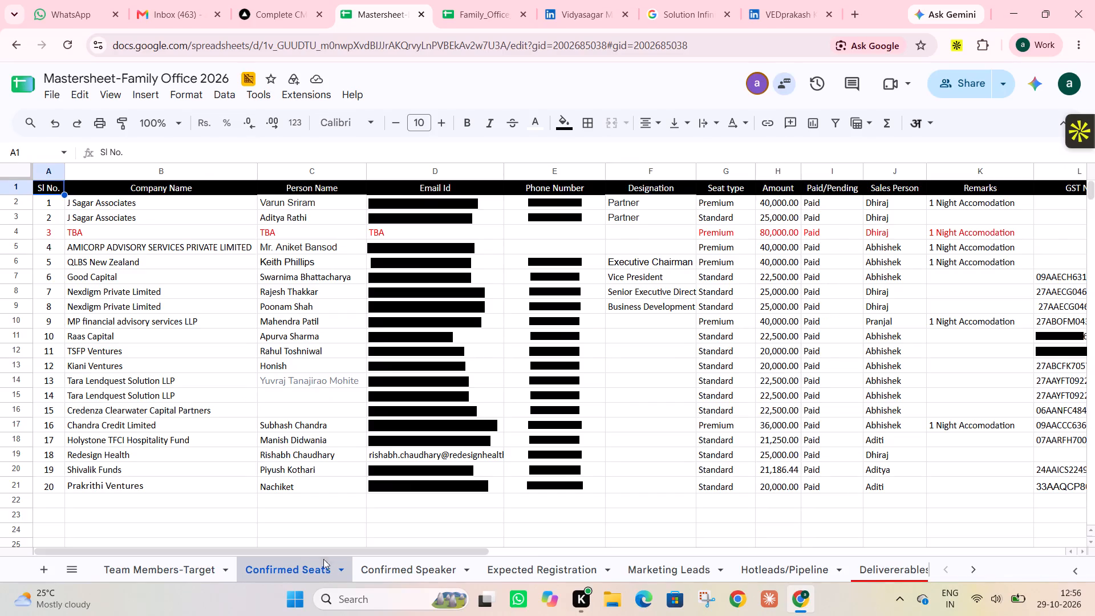
left_click(404, 571)
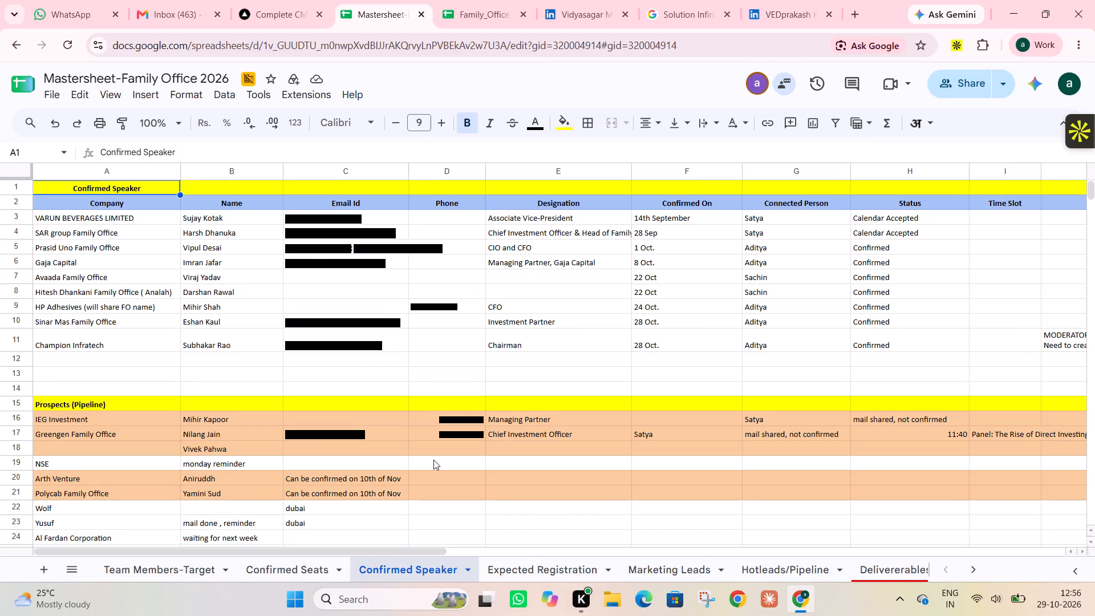
left_click(525, 570)
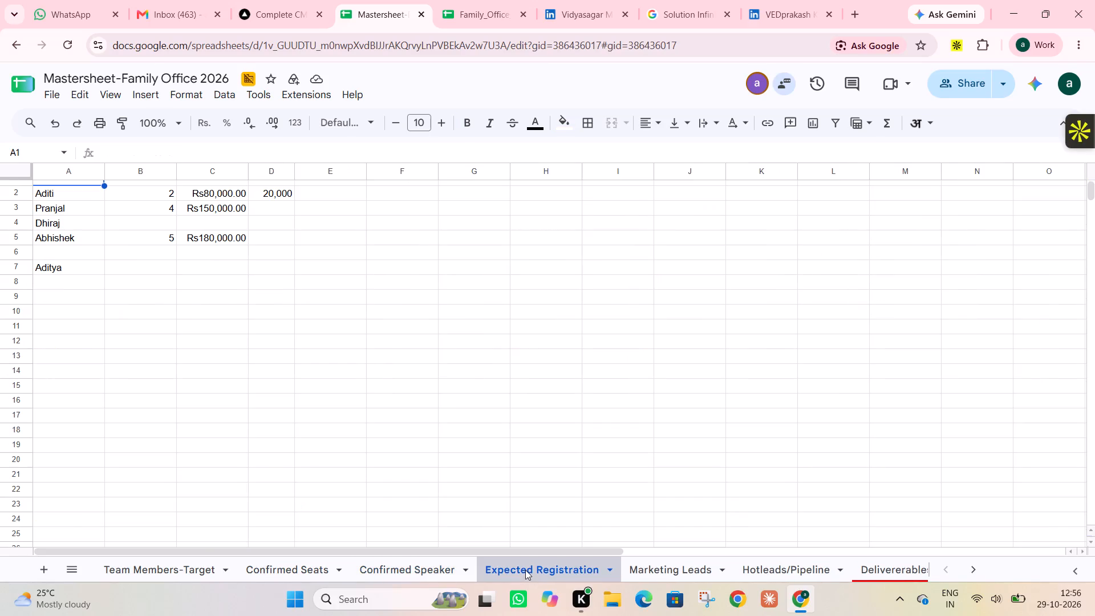
left_click(649, 561)
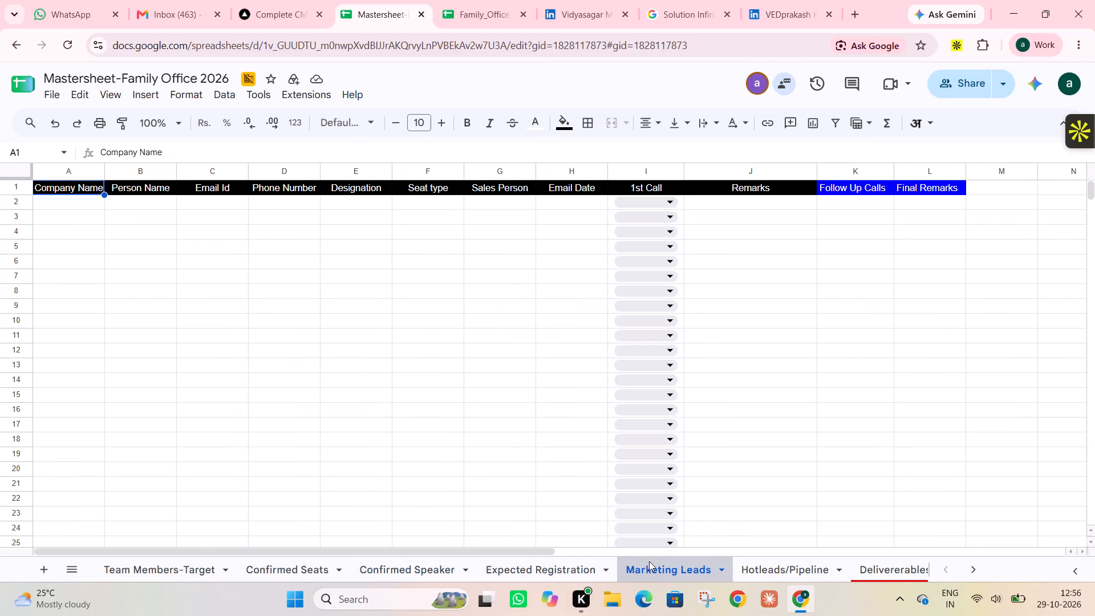
left_click(764, 570)
scroll(764, 570, "left", 1)
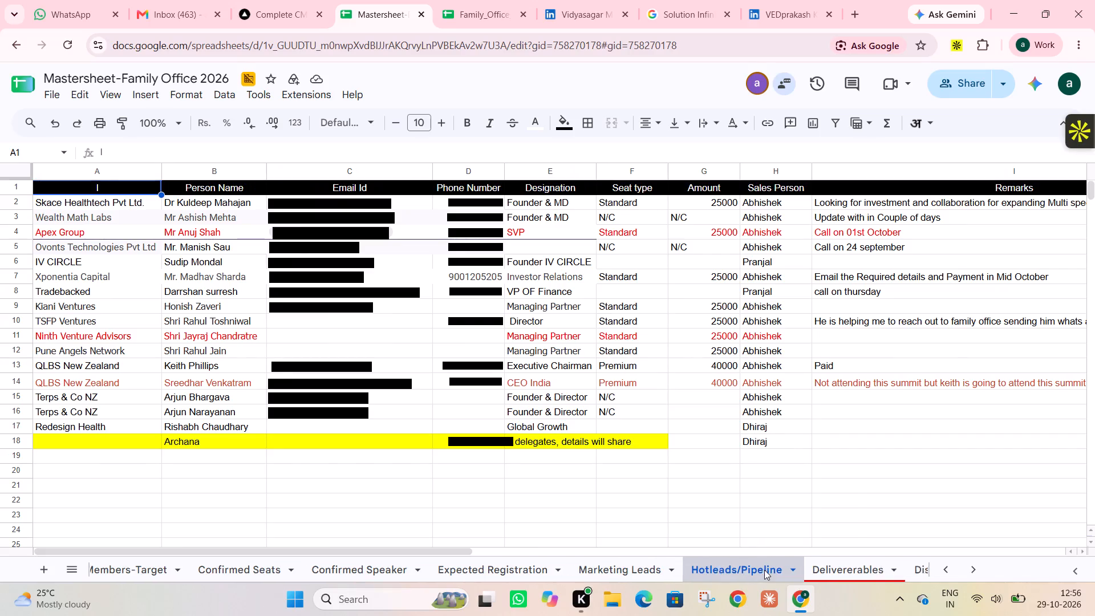
scroll(764, 570, "left", 3)
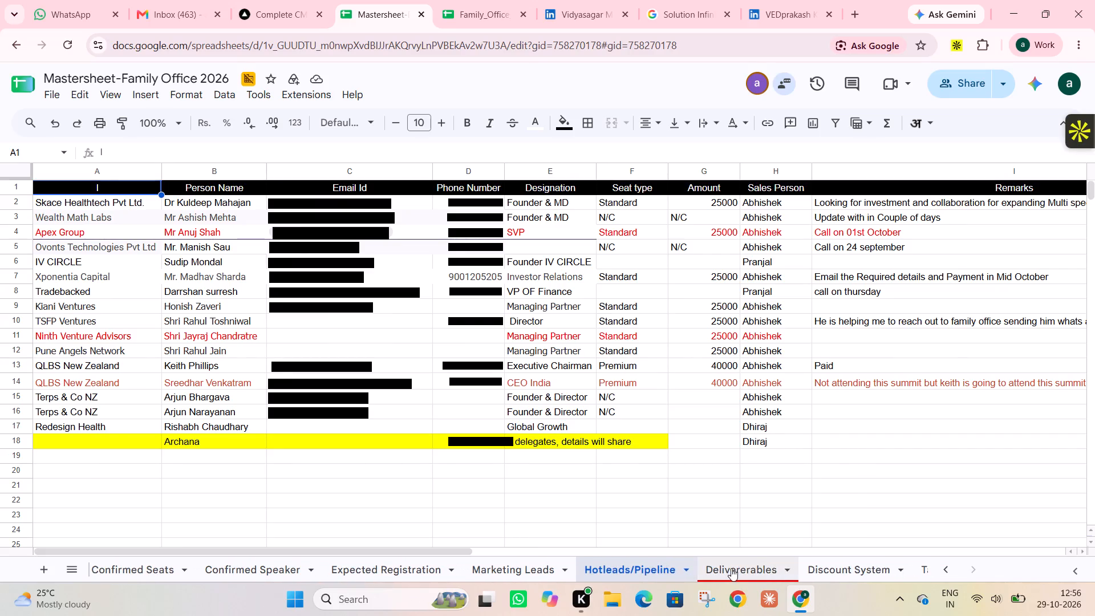
scroll(732, 568, "right", 3)
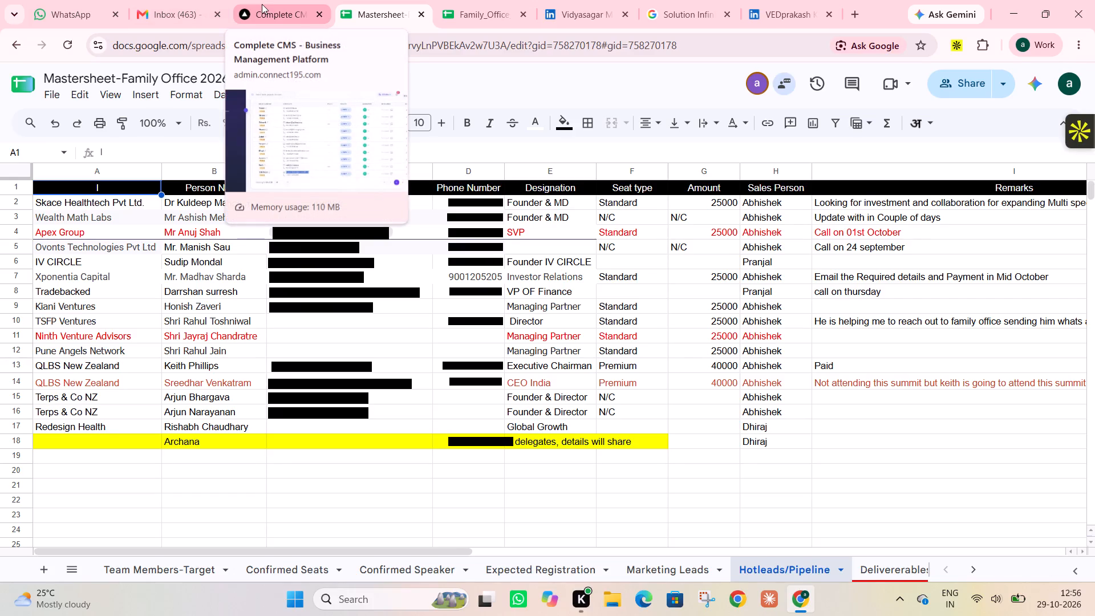
Switch to the Complete CMS campaign, filter its lead list by the Proposal Sent status and look over the first page of leads.
left_click(262, 4)
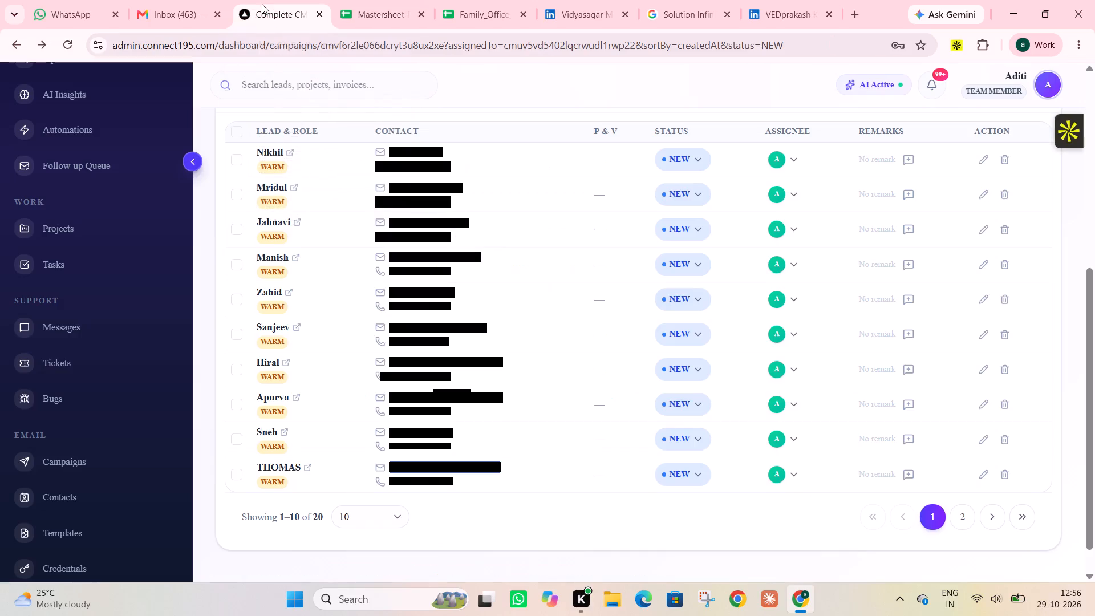
scroll(378, 256, "up", 3)
left_click(530, 336)
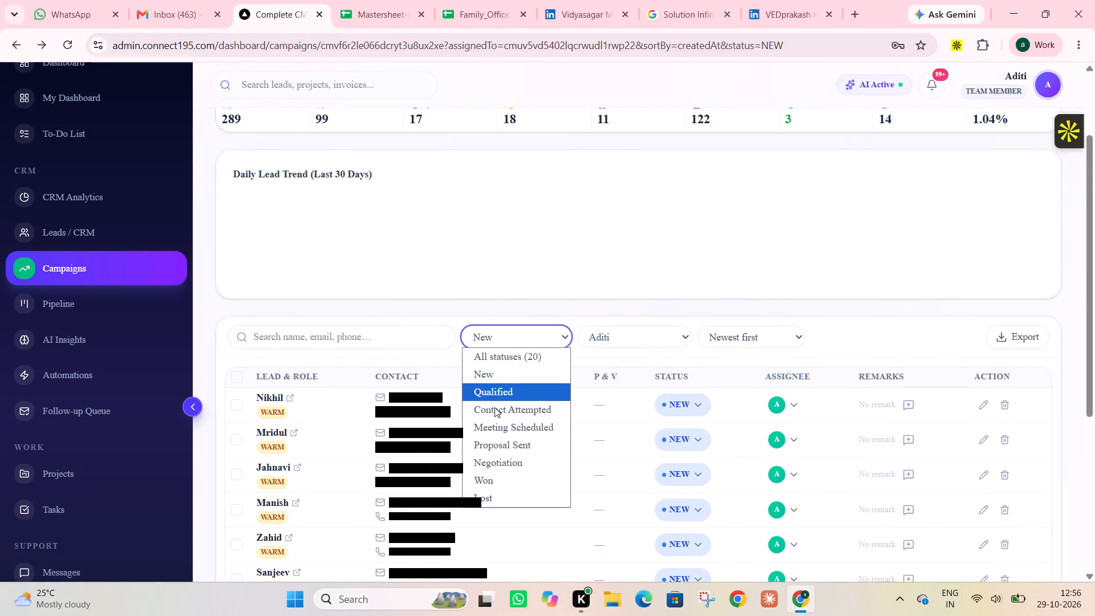
left_click(496, 442)
scroll(459, 384, "down", 1)
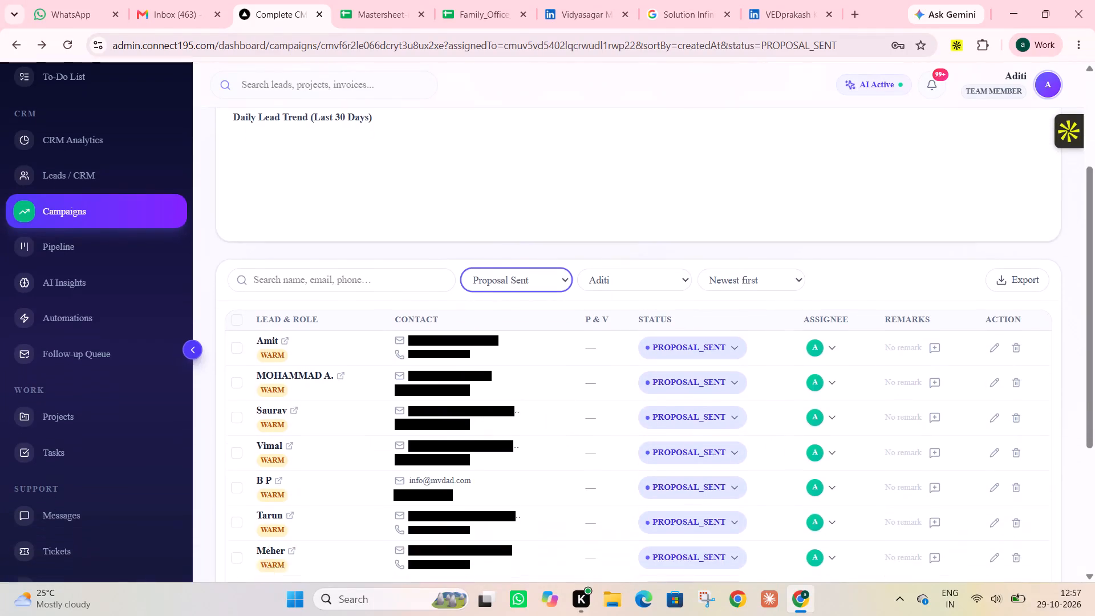
scroll(459, 384, "down", 2)
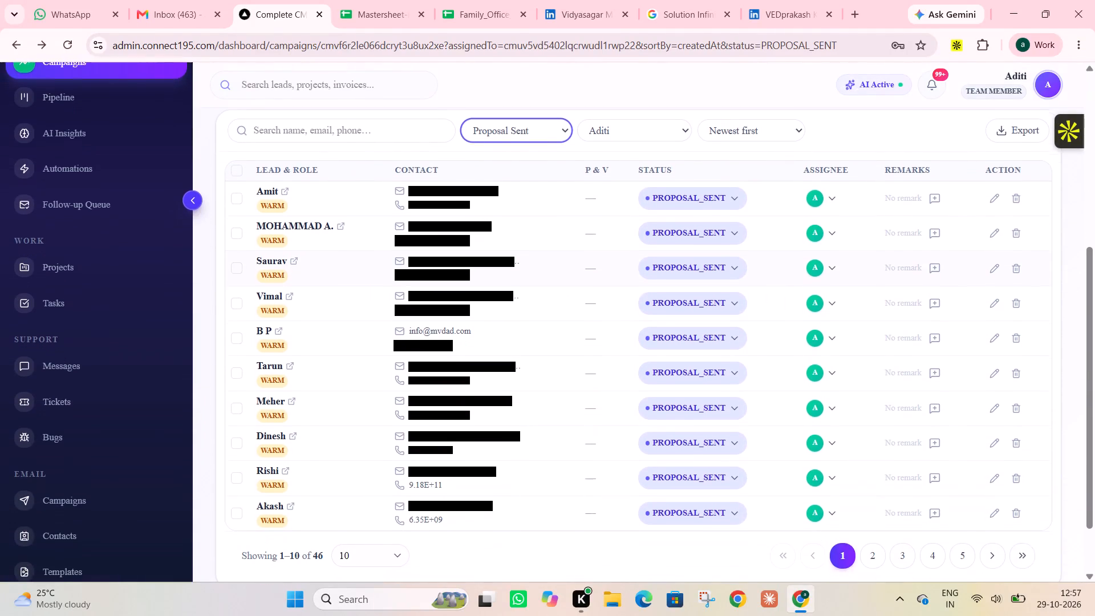
scroll(459, 384, "down", 1)
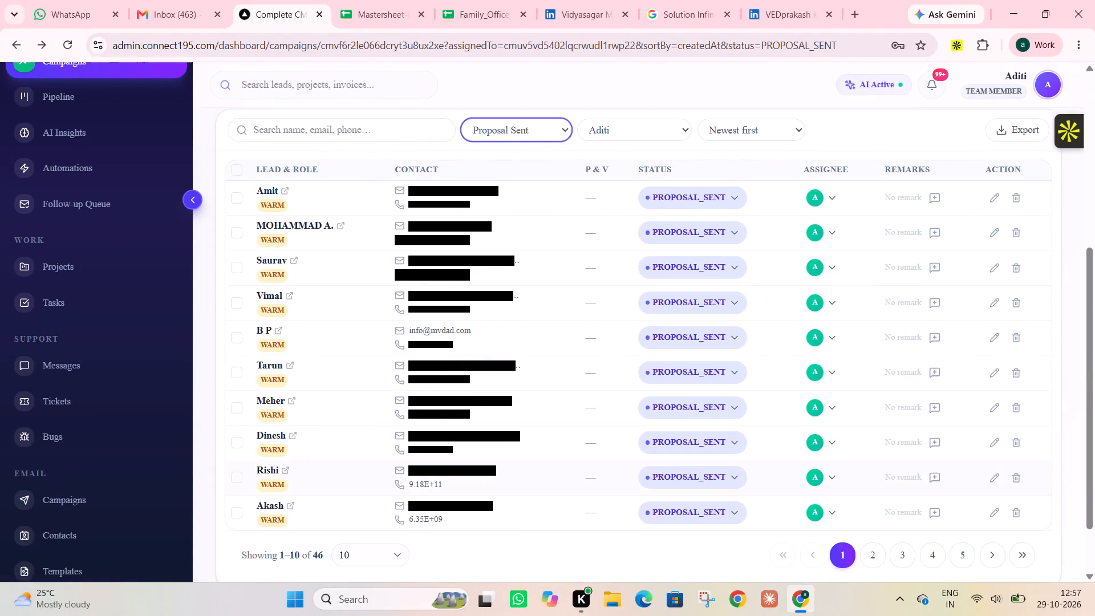
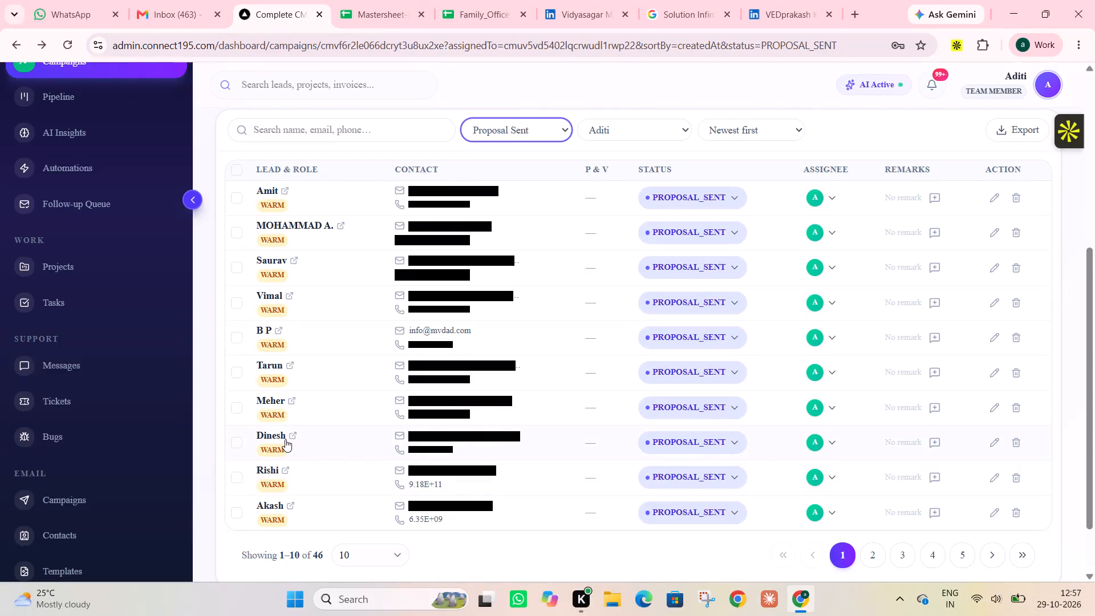
Open the lead record for Dinesh from the Proposal Sent list and copy the LinkedIn profile link from its custom fields.
left_click(285, 438)
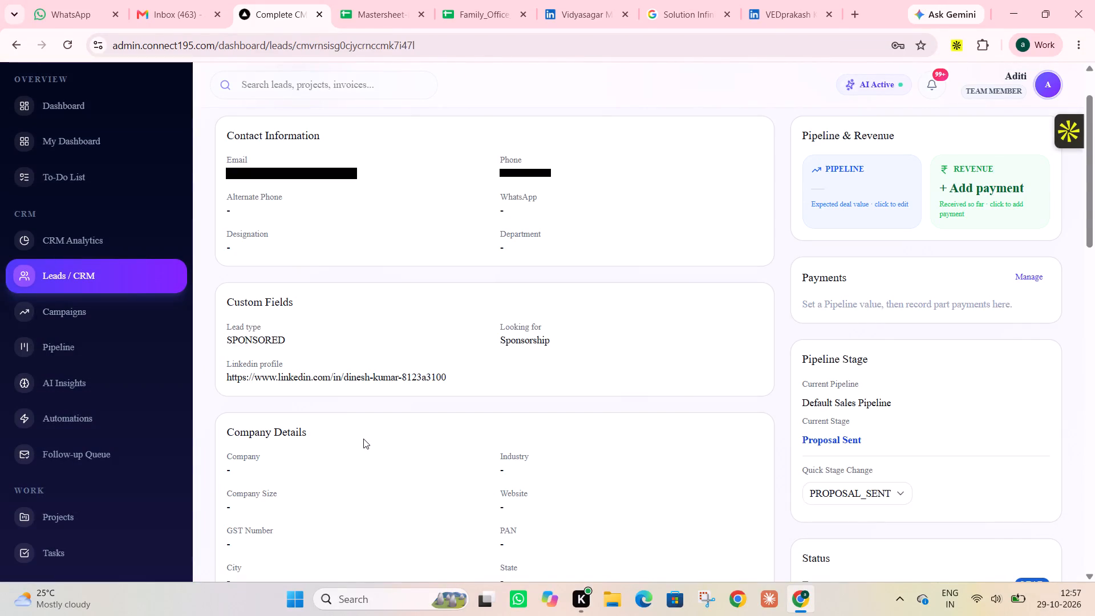
left_click_drag(221, 374, 279, 379)
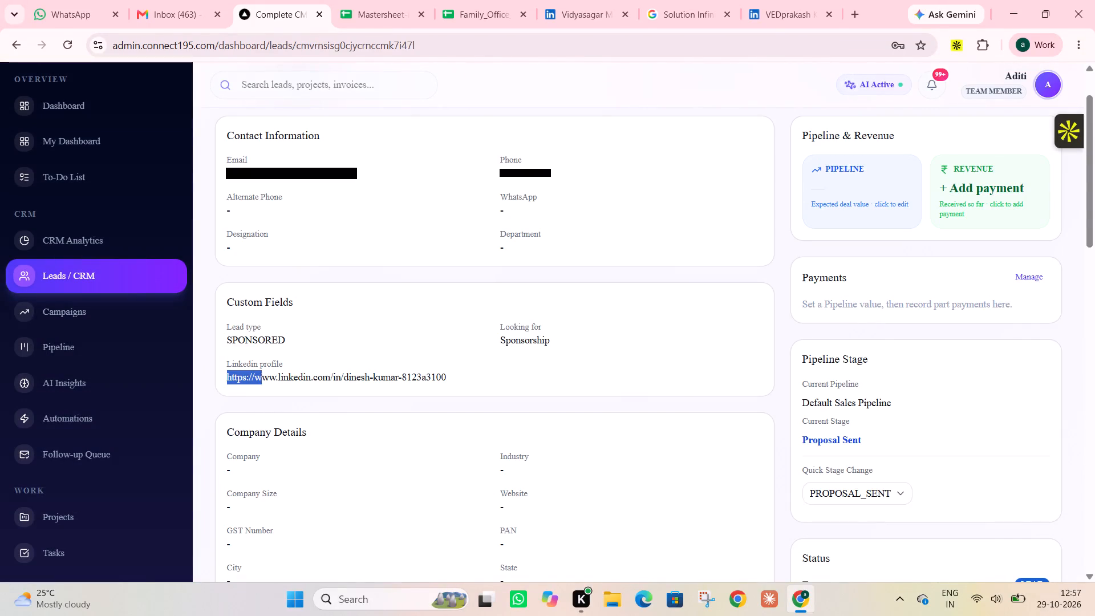
left_click_drag(279, 379, 458, 374)
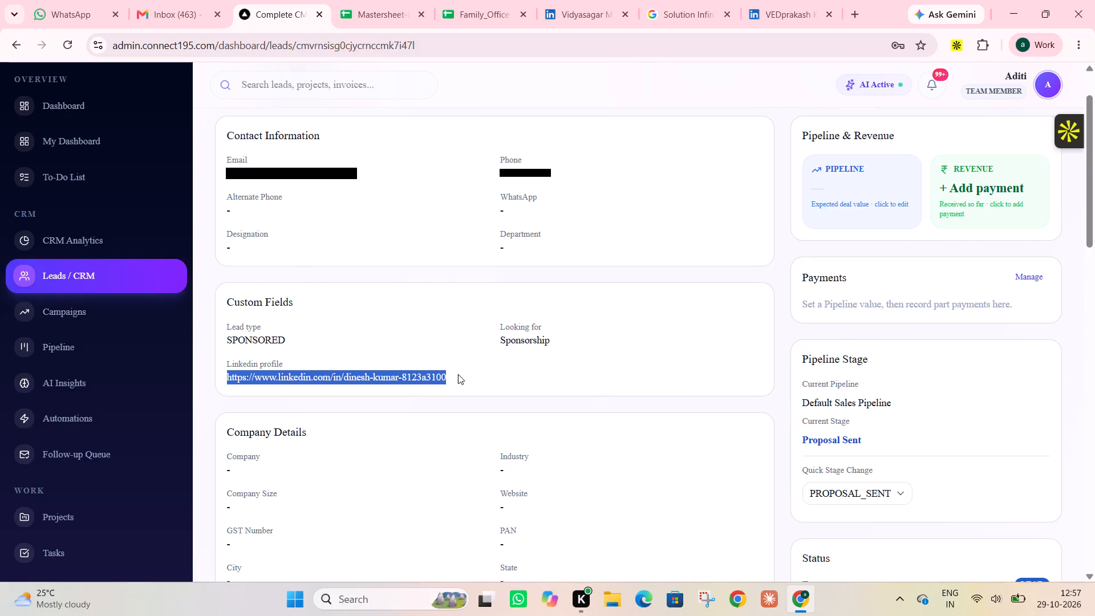
key("ctrl+c")
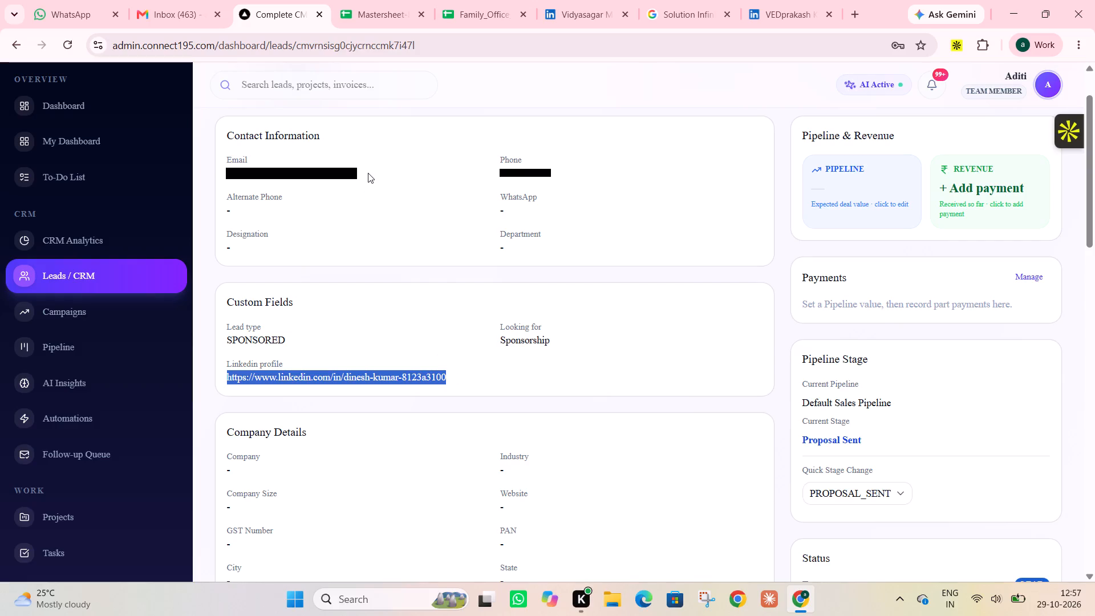
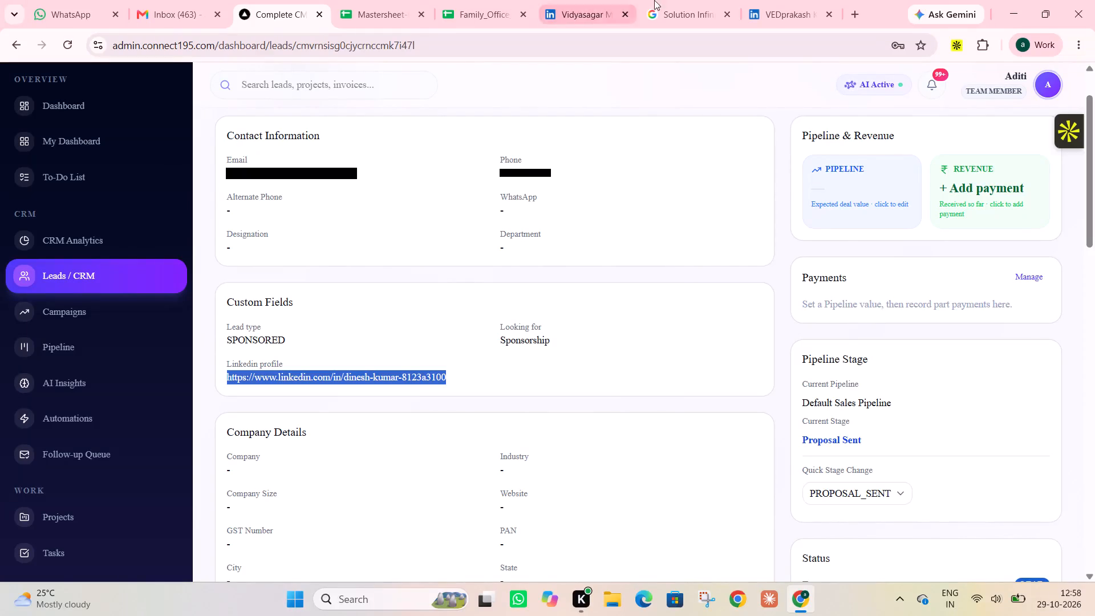
left_click(850, 15)
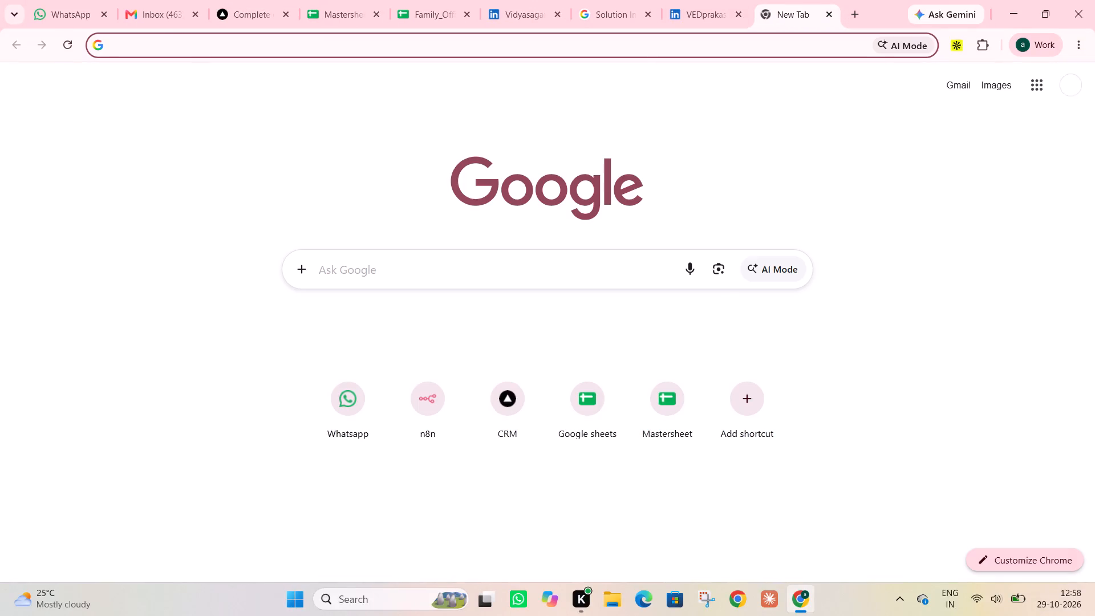
key("ctrl+v")
key("Return")
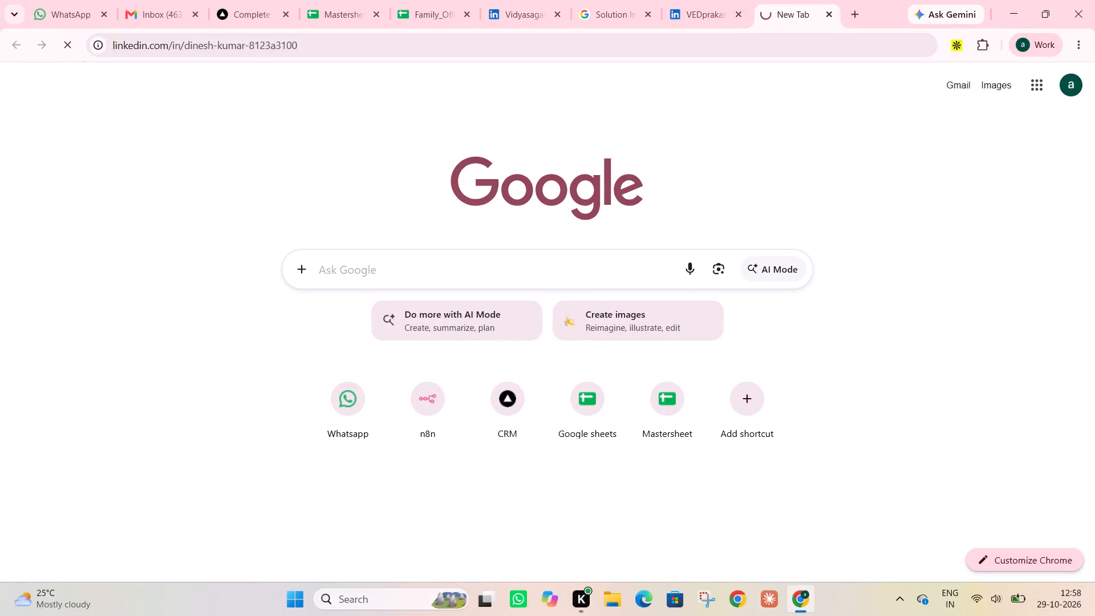
scroll(356, 213, "down", 1)
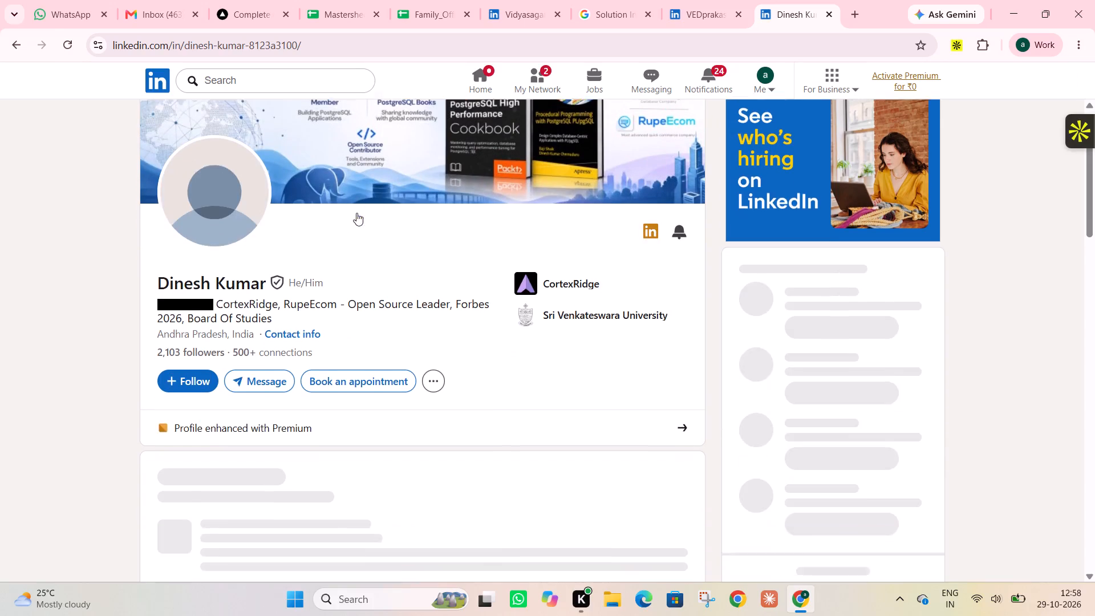
scroll(356, 213, "down", 1)
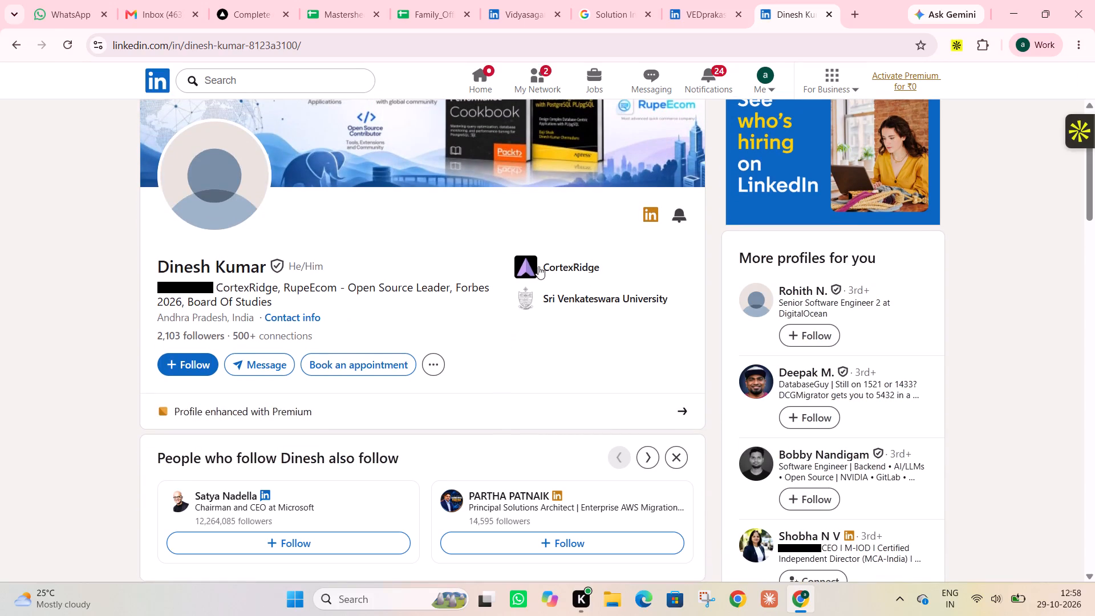
left_click_drag(541, 266, 607, 269)
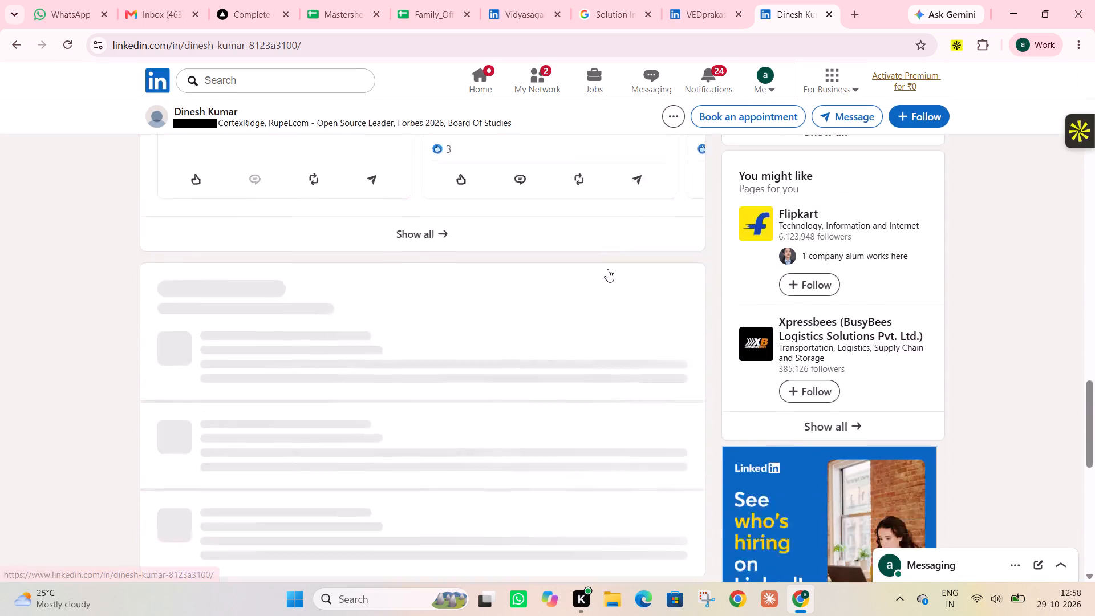
scroll(607, 269, "up", 14)
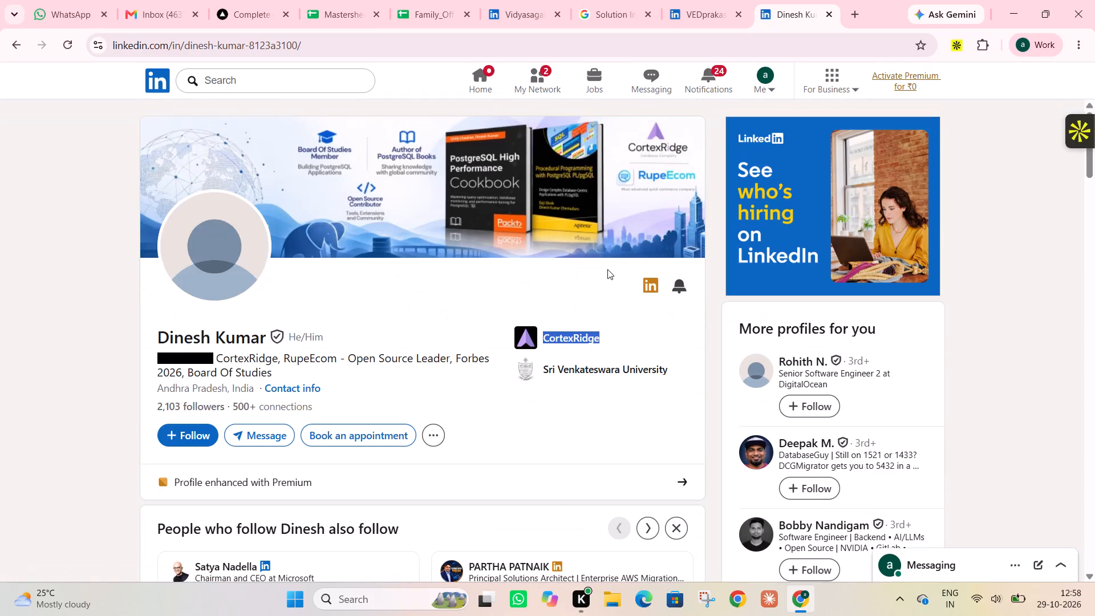
key("ctrl+c")
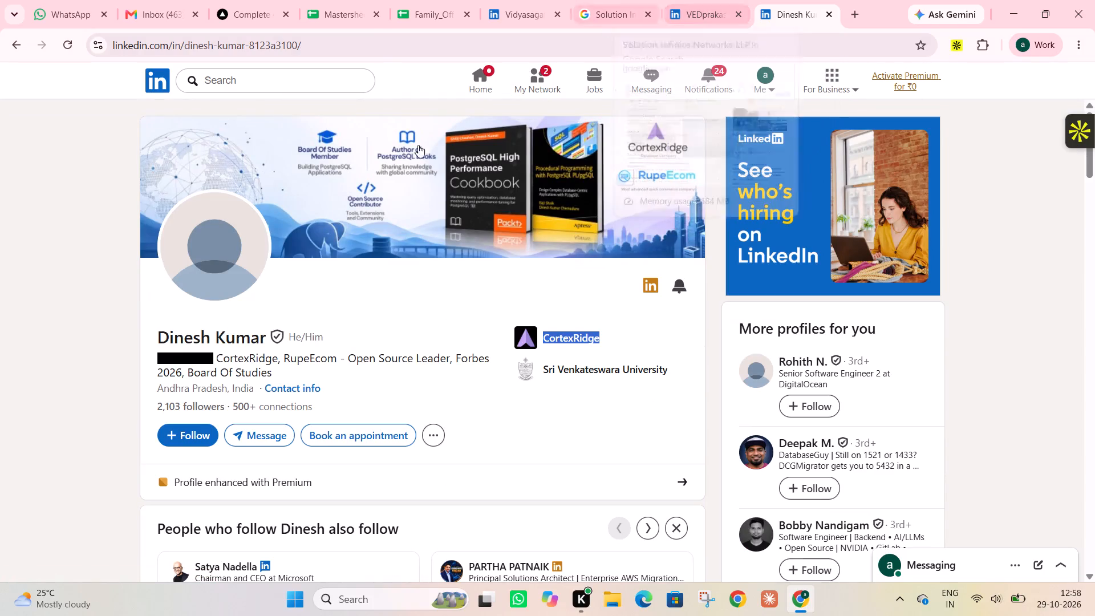
Return to Dinesh's CRM lead record and review the contact information, custom fields, company details and pipeline stage.
left_click(240, 8)
scroll(375, 248, "up", 1)
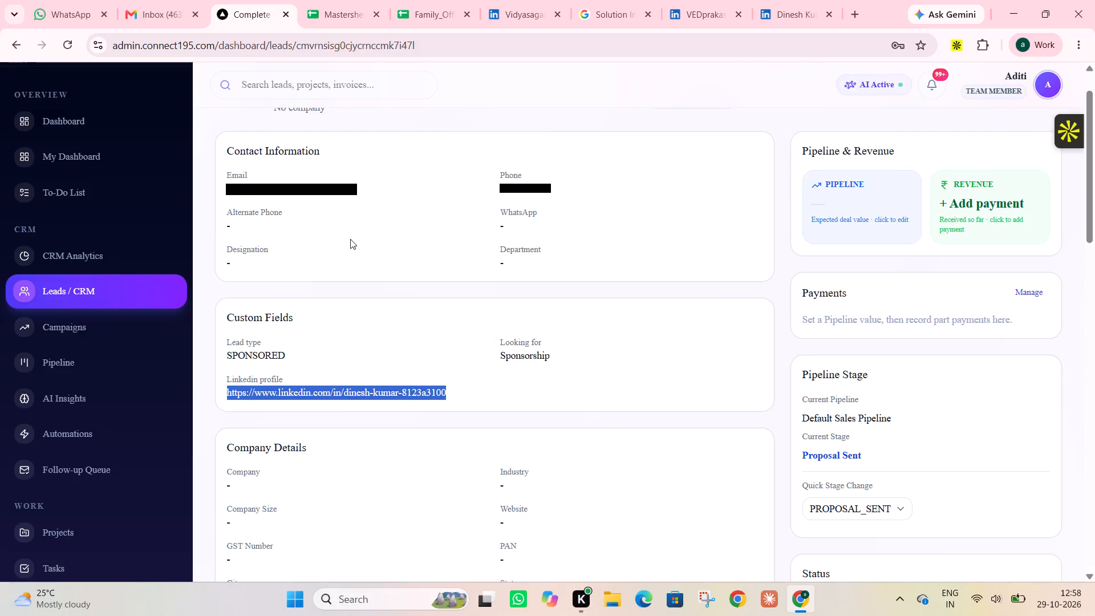
scroll(350, 239, "up", 1)
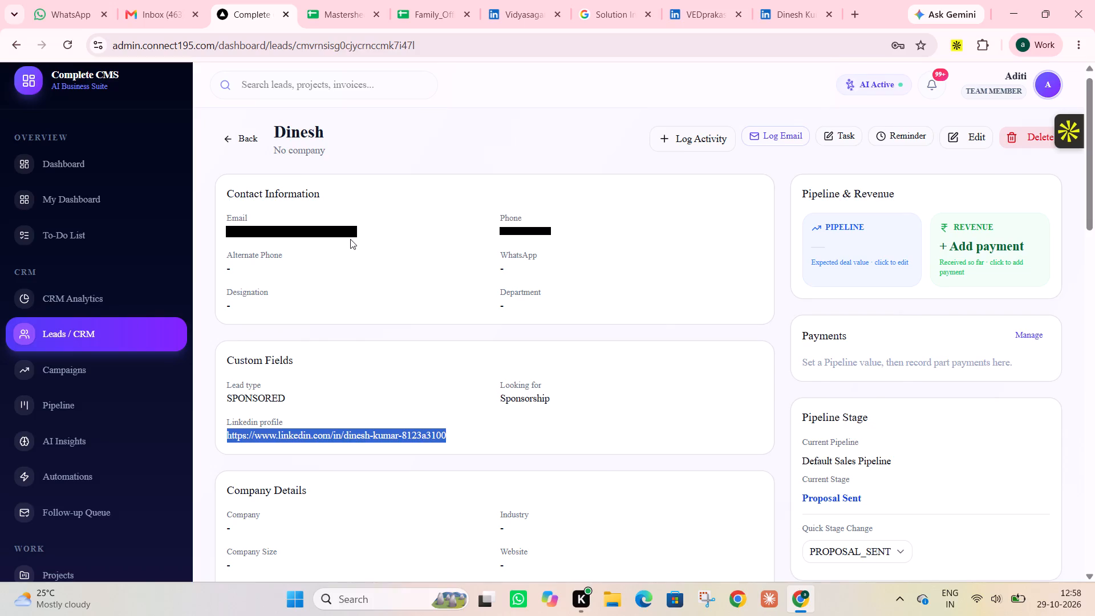
scroll(454, 233, "up", 1)
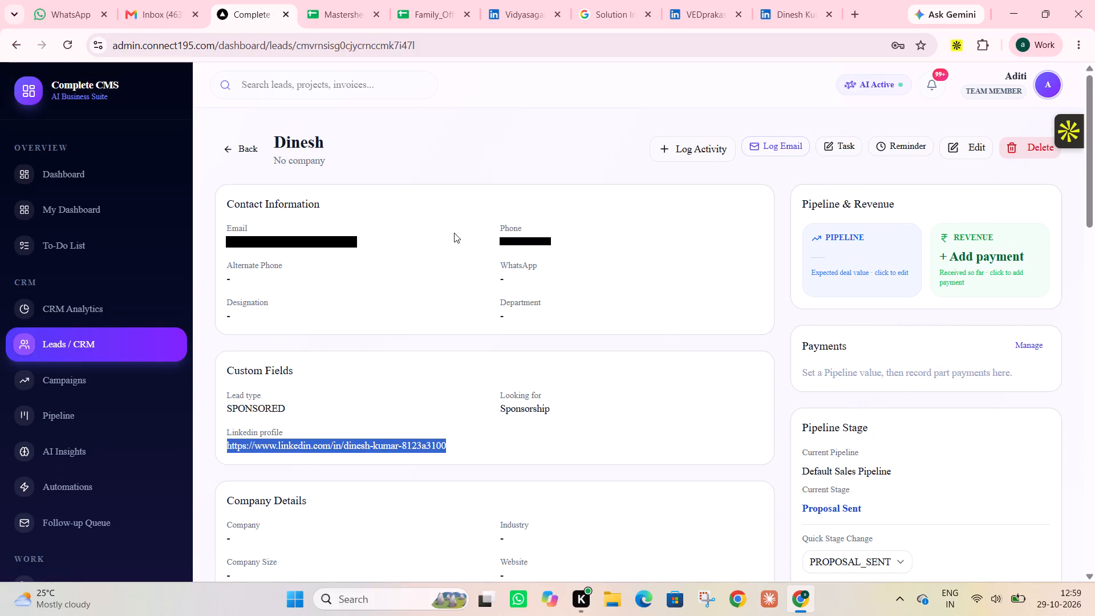
scroll(454, 233, "up", 2)
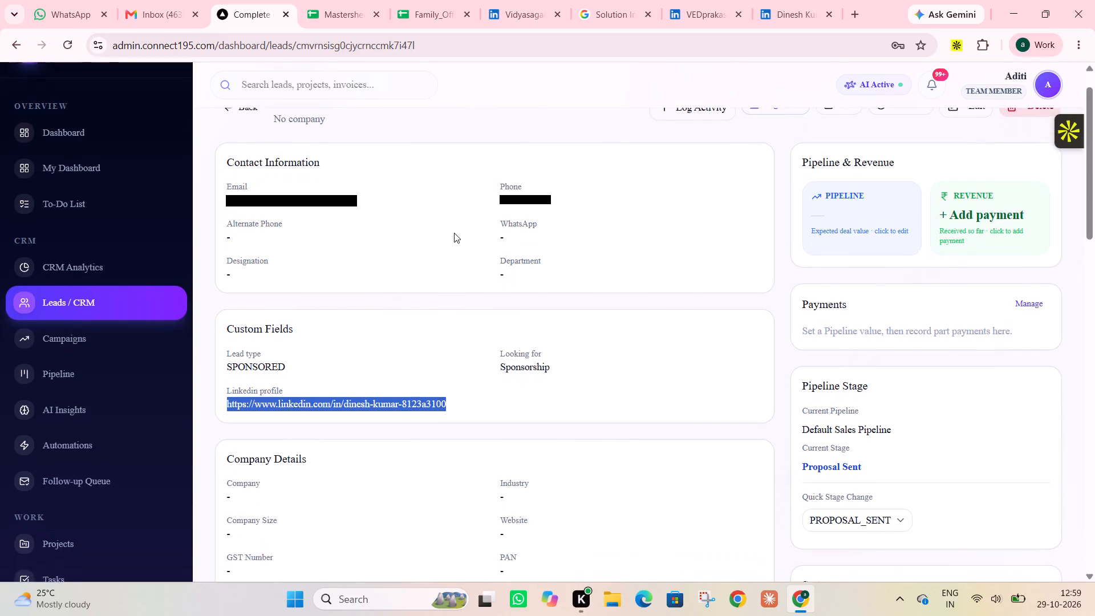
scroll(454, 233, "up", 2)
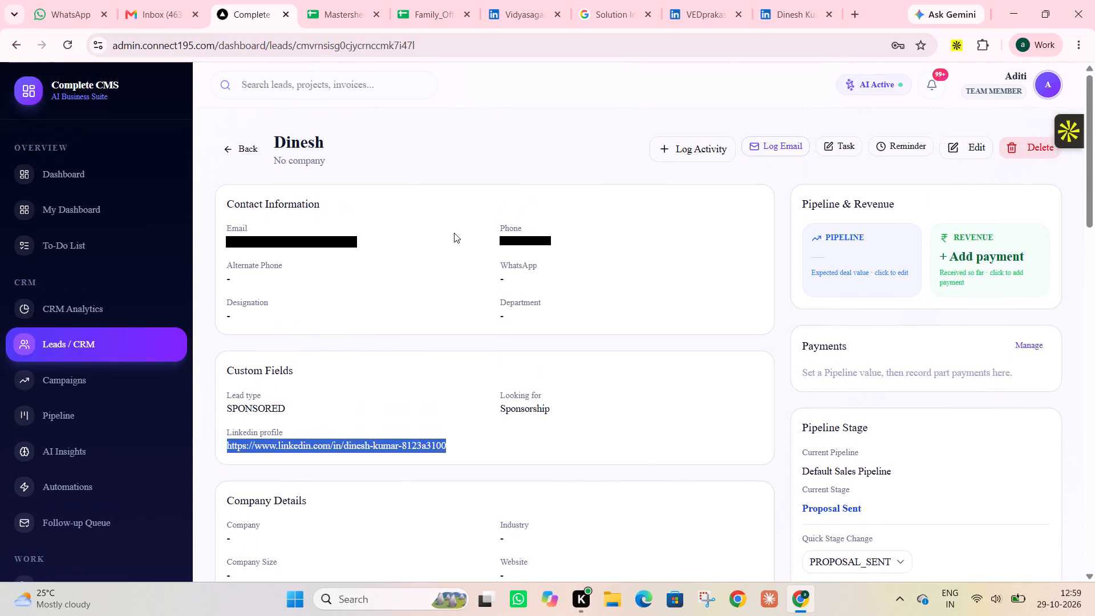
Check Dinesh's LinkedIn profile against the CRM lead record and review the record's deal information, activity timeline and discussion section.
scroll(454, 233, "up", 1)
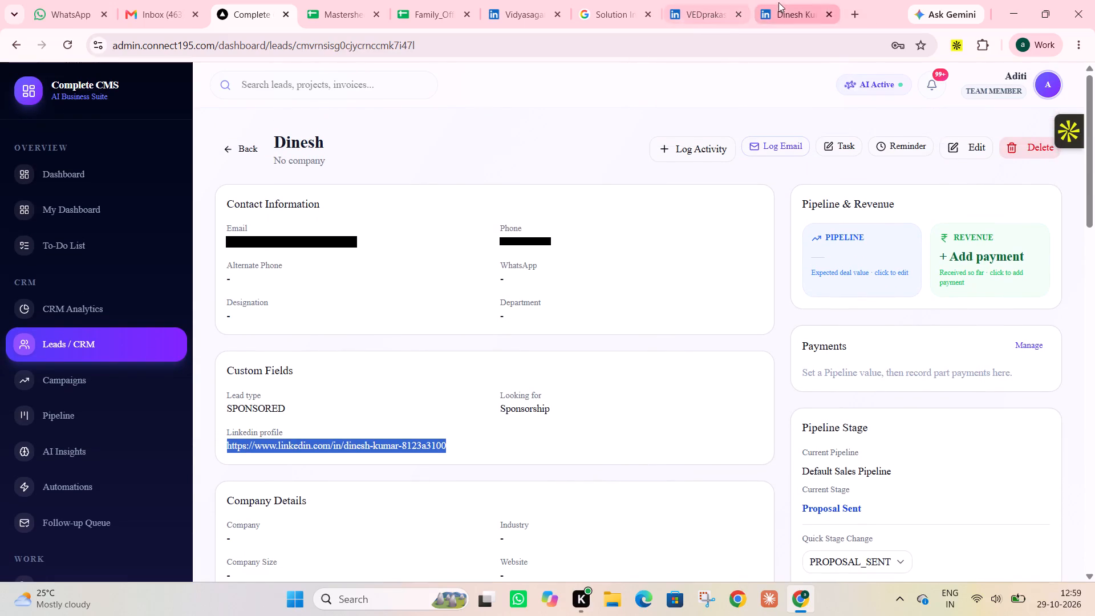
left_click(778, 2)
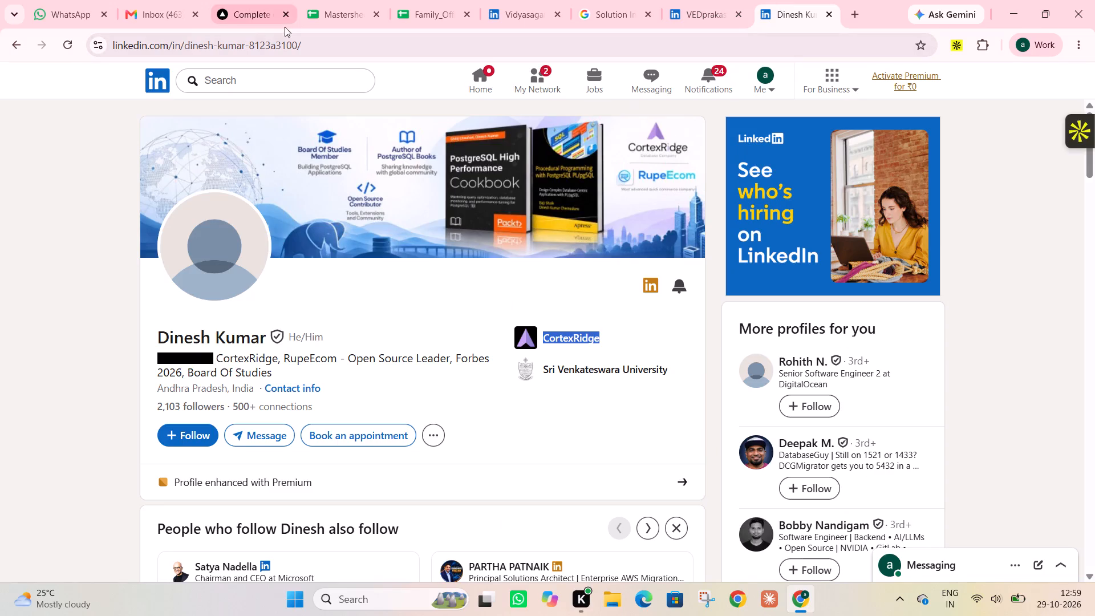
left_click(251, 2)
scroll(387, 258, "down", 2)
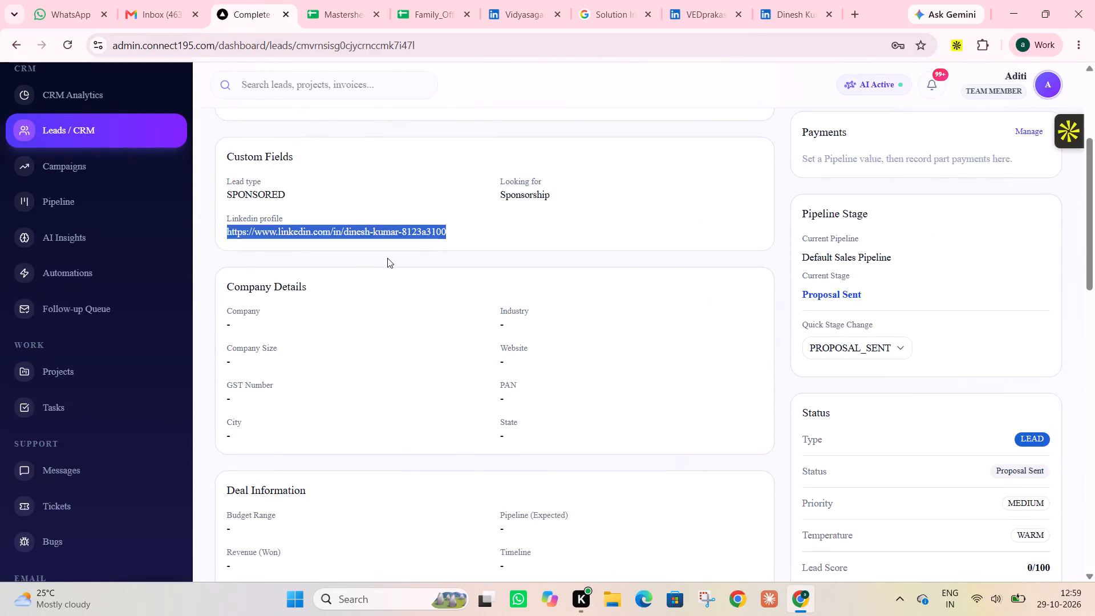
scroll(383, 356, "down", 5)
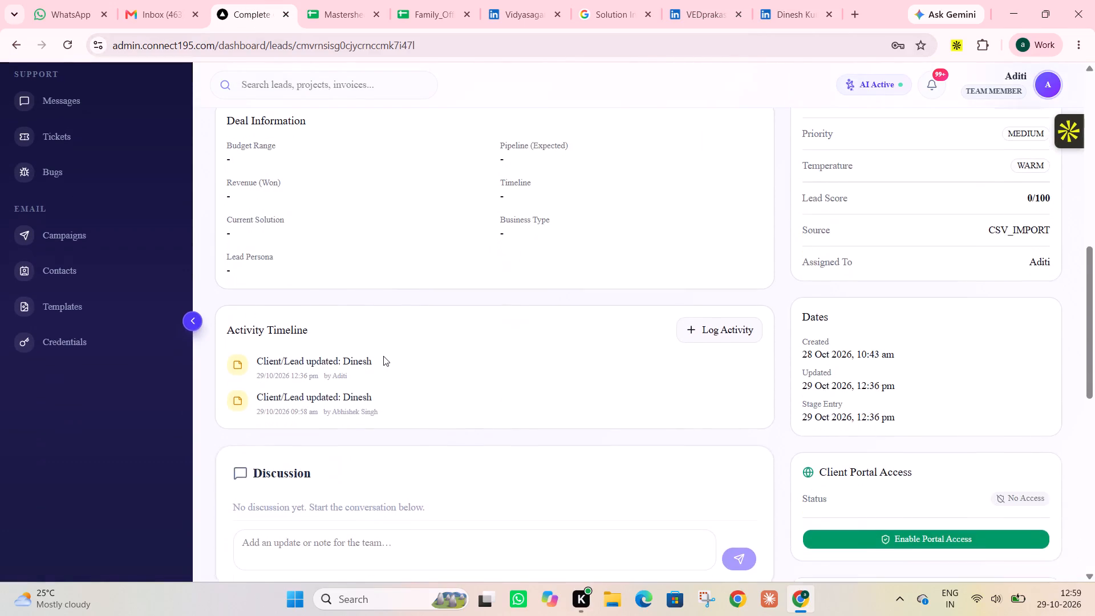
scroll(348, 465, "down", 2)
left_click(327, 410)
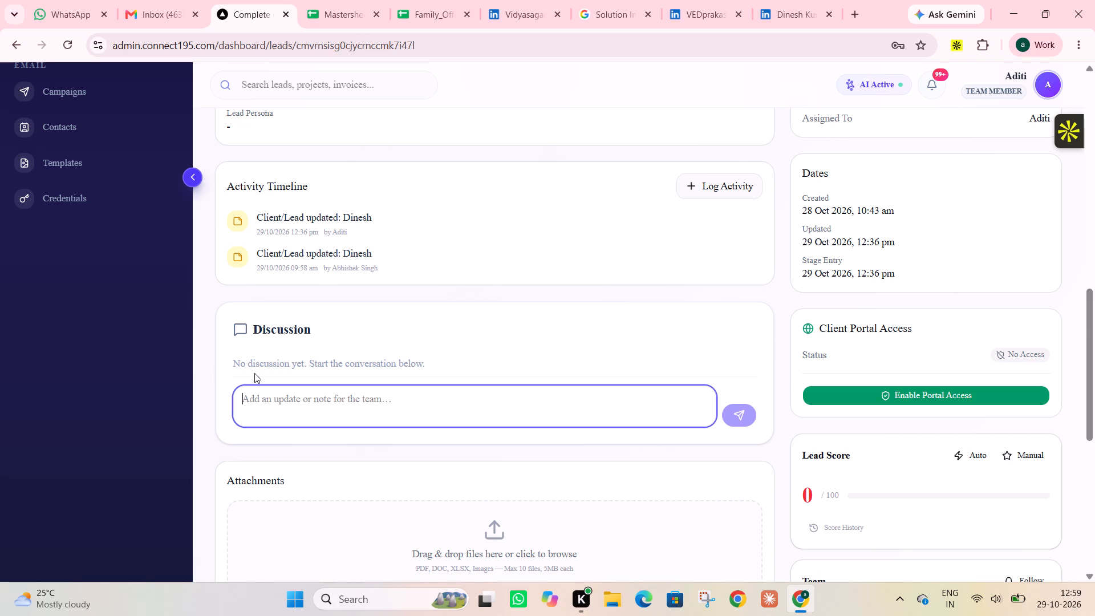
scroll(254, 373, "up", 4)
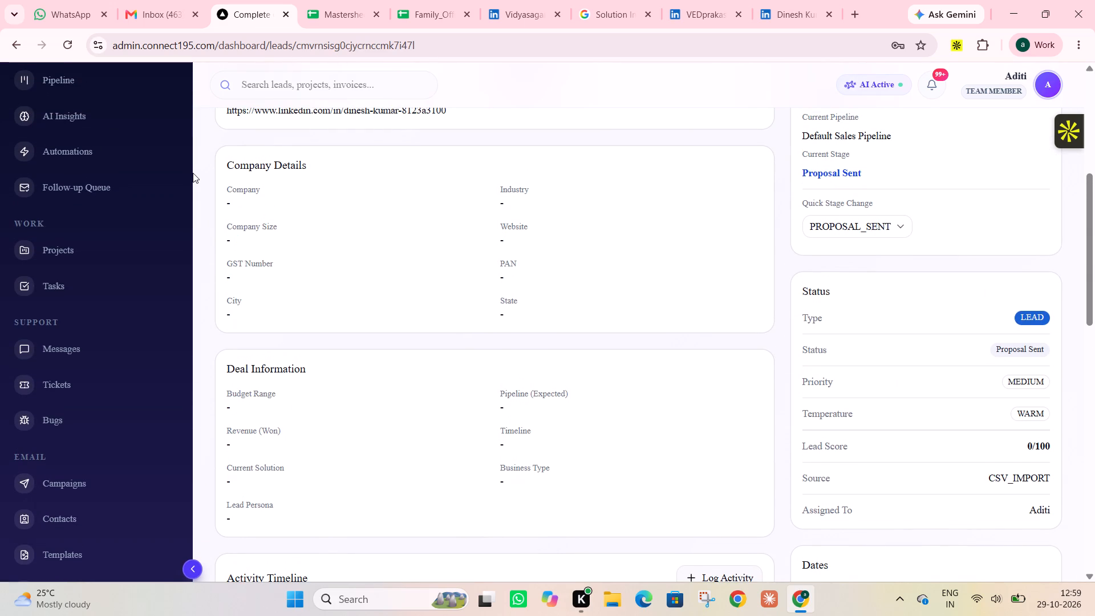
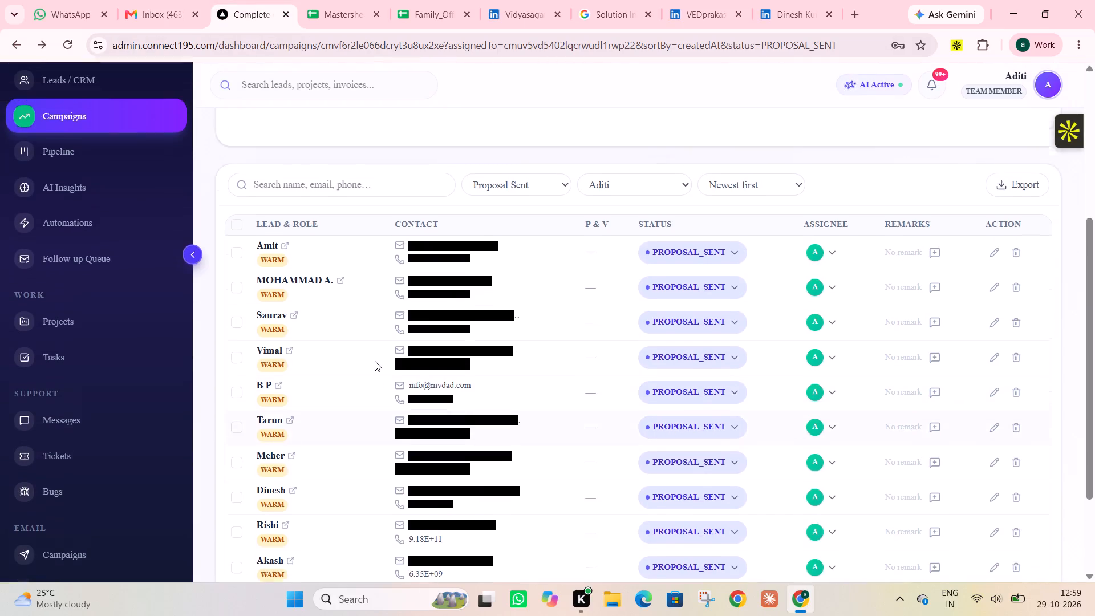
Look over the Proposal Sent leads in the Complete CMS campaign and open the lead list's status filter choices.
scroll(375, 361, "down", 1)
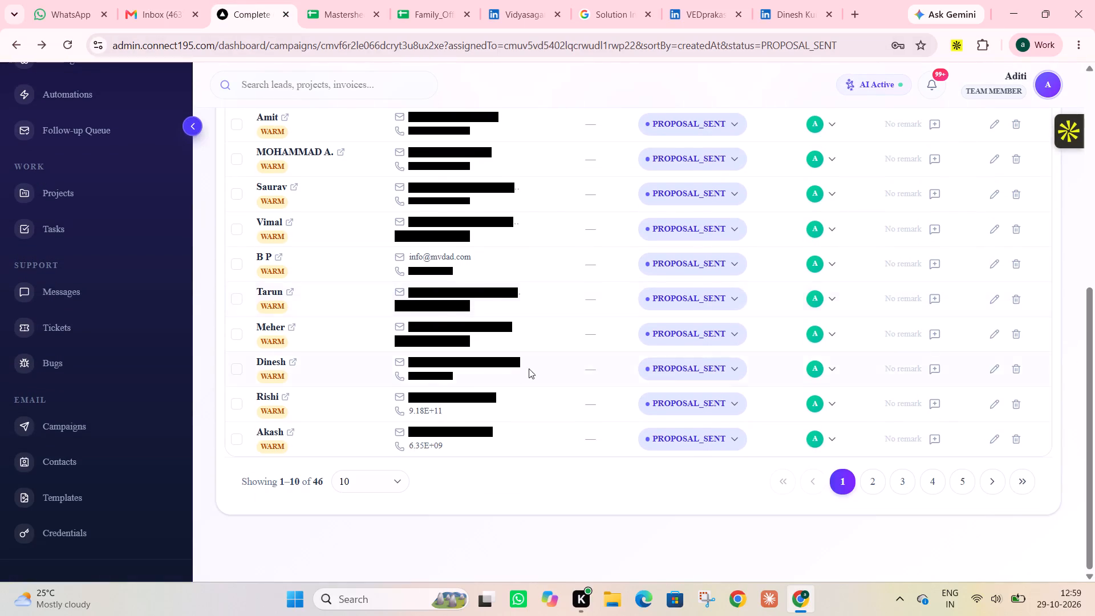
scroll(529, 368, "up", 7)
scroll(632, 431, "down", 1)
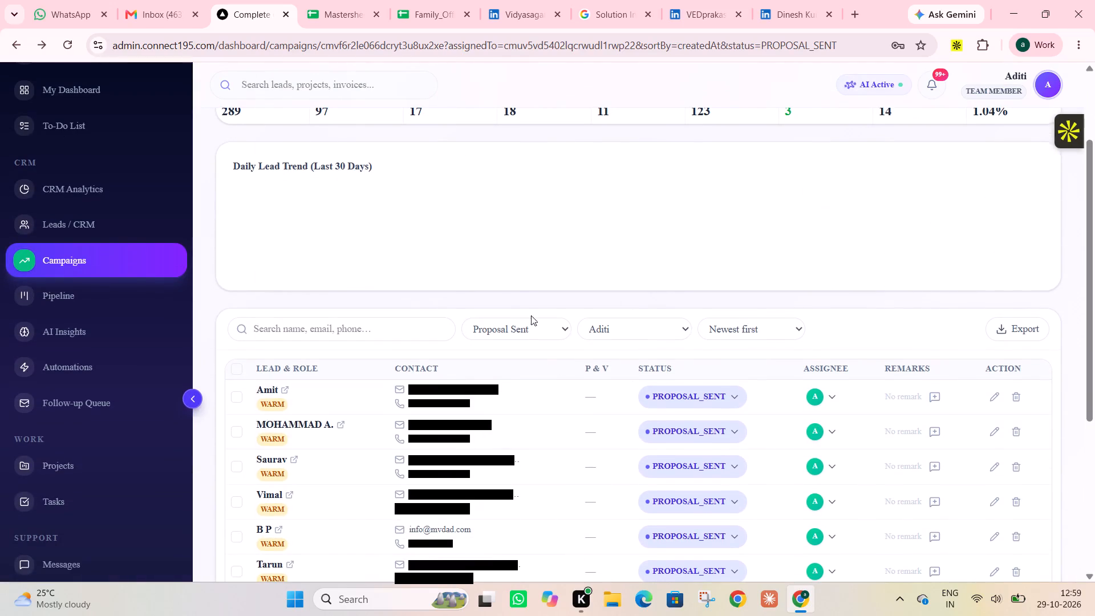
left_click(529, 326)
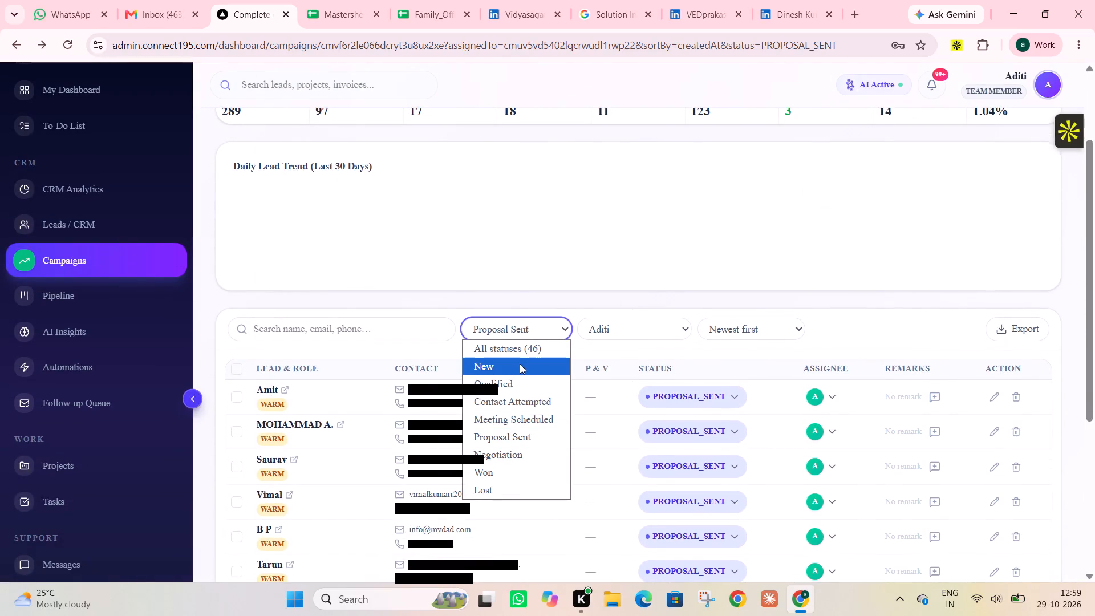
Filter the campaign leads assigned to Aditi by the status New and look through the resulting list.
left_click(520, 374)
scroll(488, 495, "down", 1)
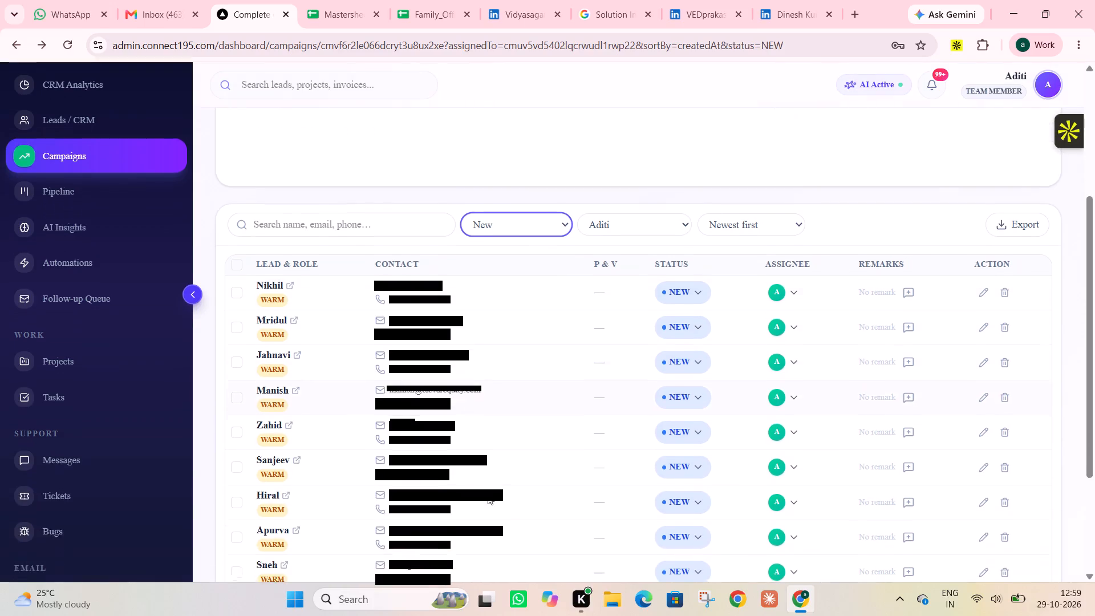
scroll(488, 495, "down", 3)
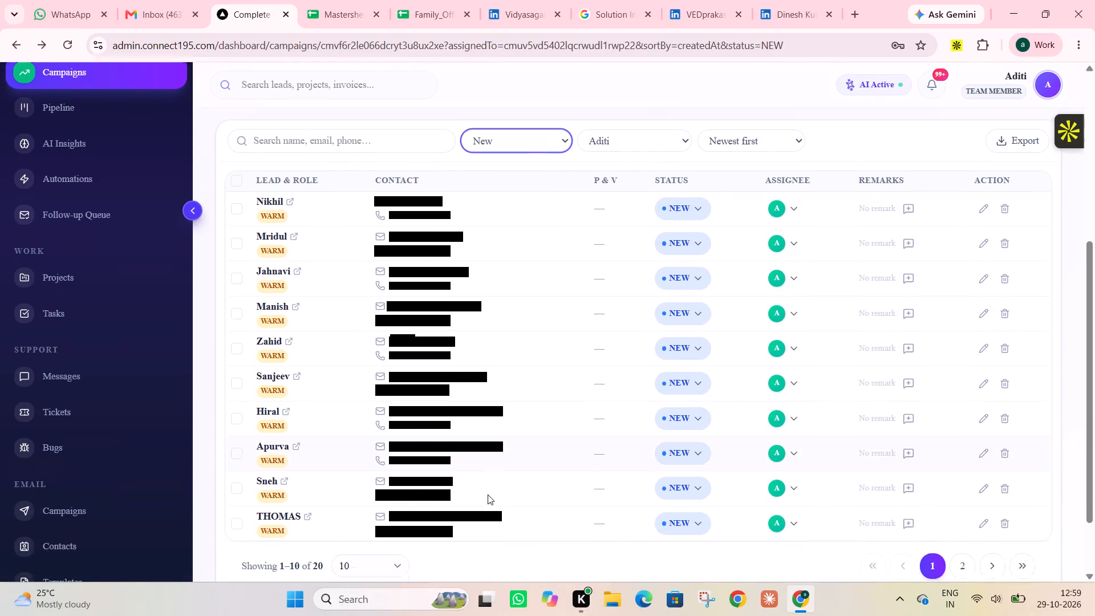
scroll(488, 495, "down", 1)
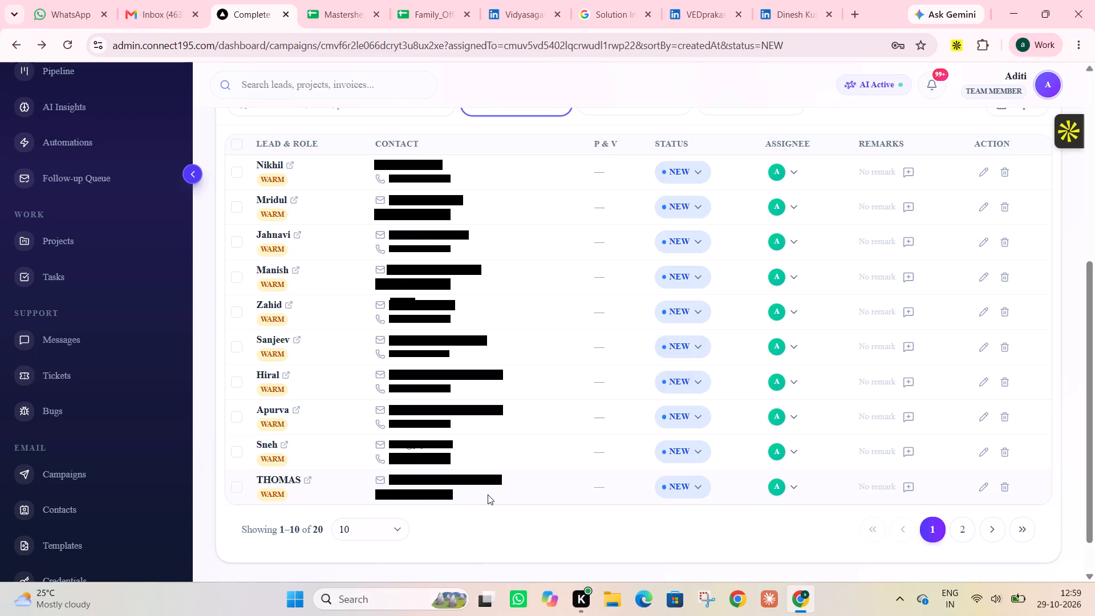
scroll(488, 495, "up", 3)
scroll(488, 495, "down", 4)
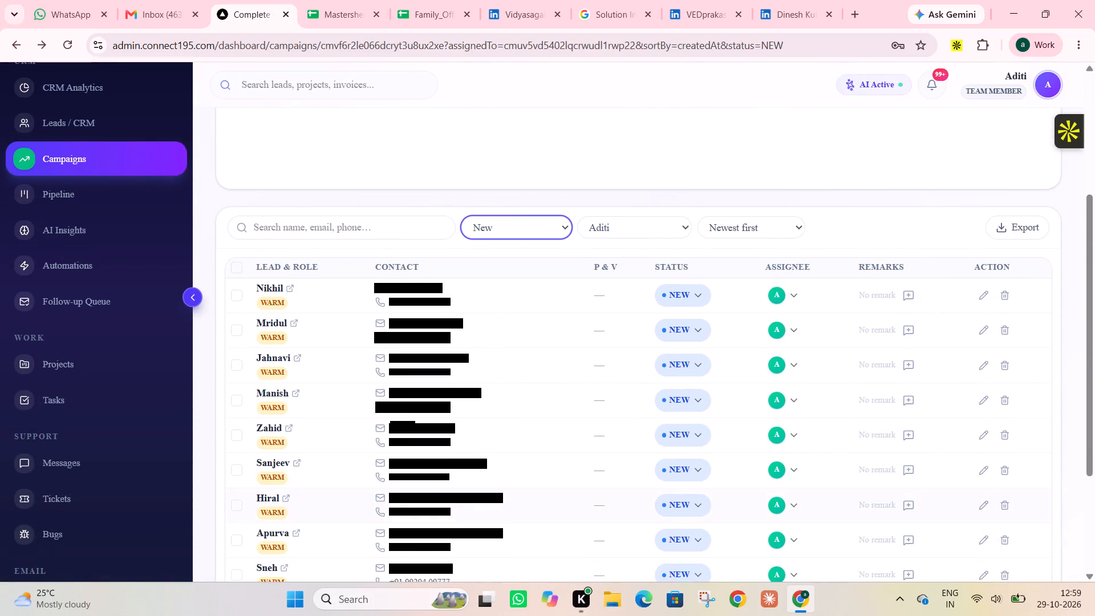
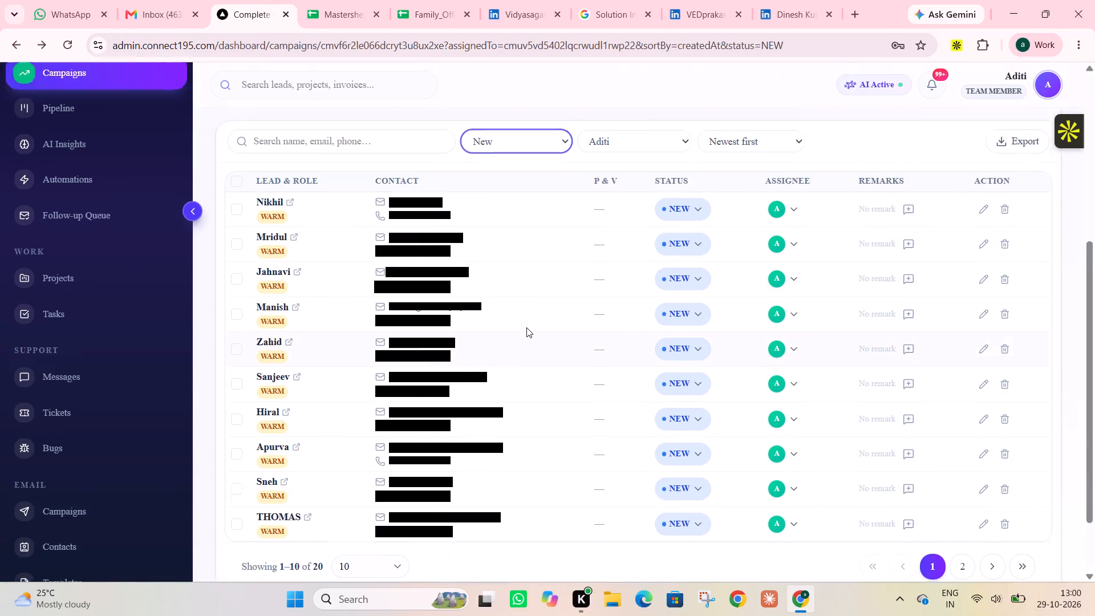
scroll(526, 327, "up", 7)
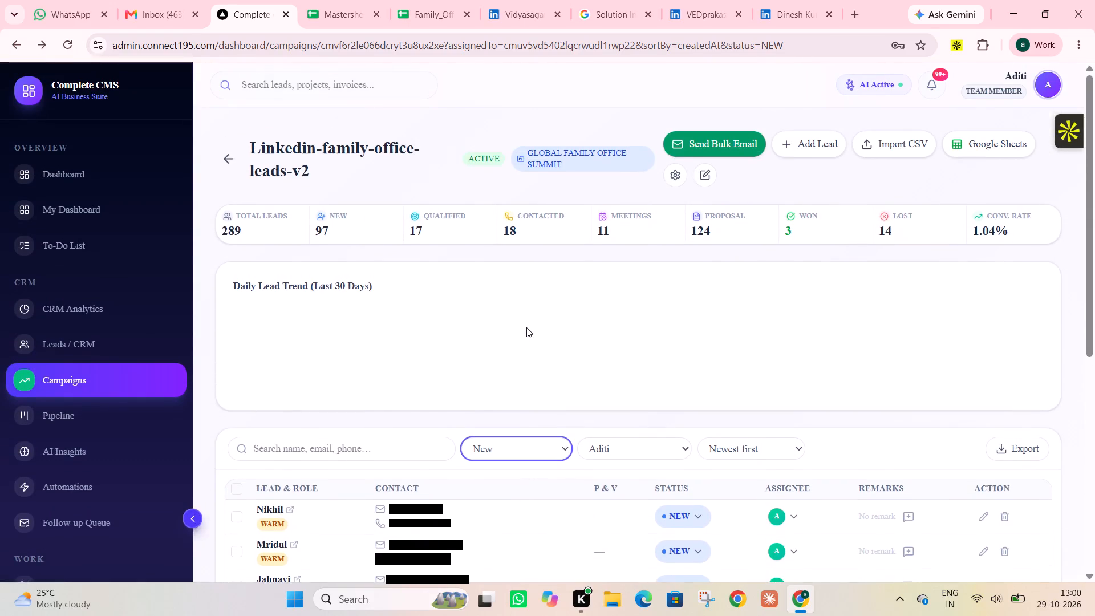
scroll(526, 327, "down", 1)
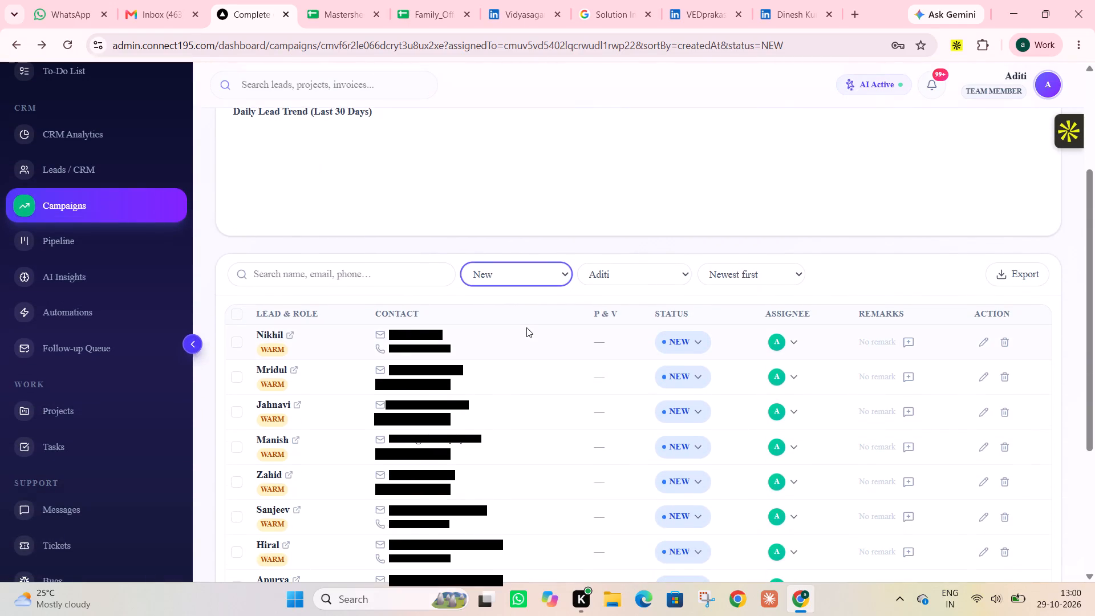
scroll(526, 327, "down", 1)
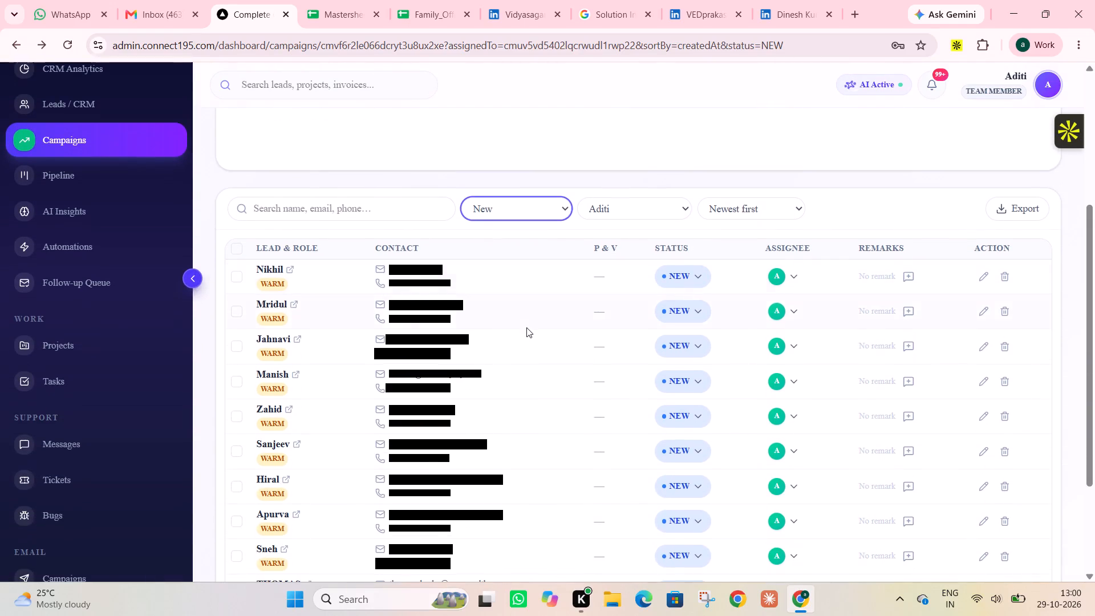
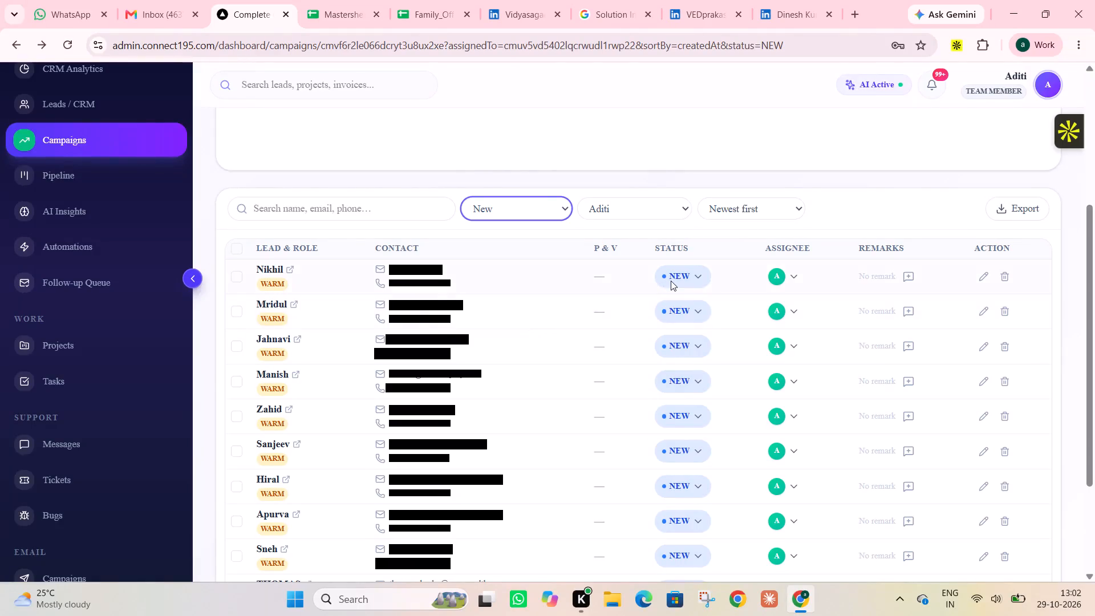
Change the status of the lead Nikhil to Proposal Sent.
left_click(671, 281)
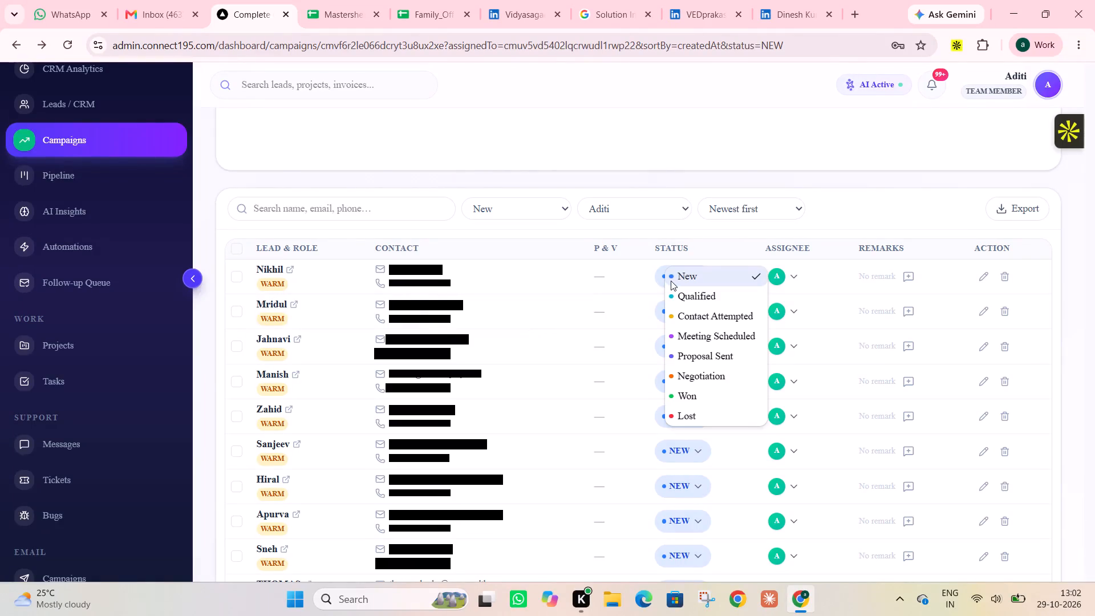
left_click(684, 356)
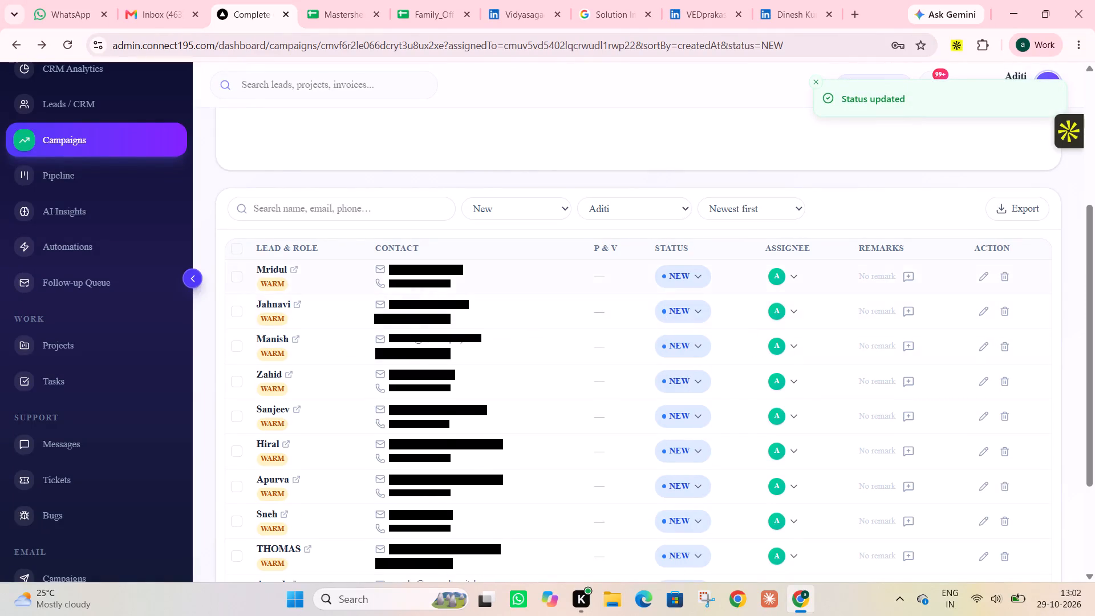
Look through the remaining New leads assigned to Aditi down to the end of the first page.
scroll(435, 265, "down", 1)
scroll(435, 265, "up", 5)
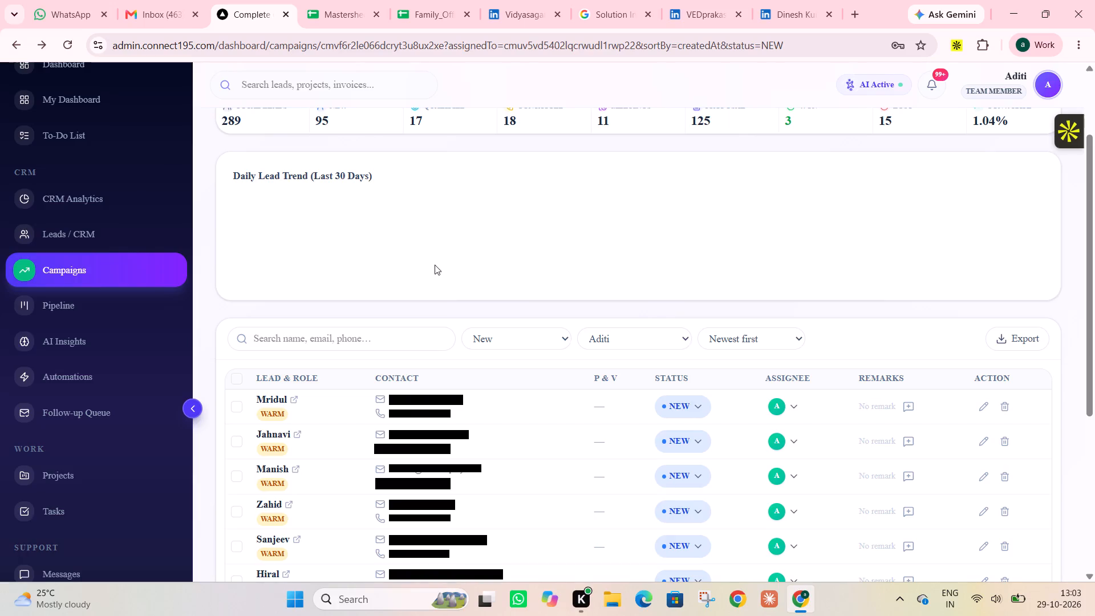
scroll(453, 442, "down", 1)
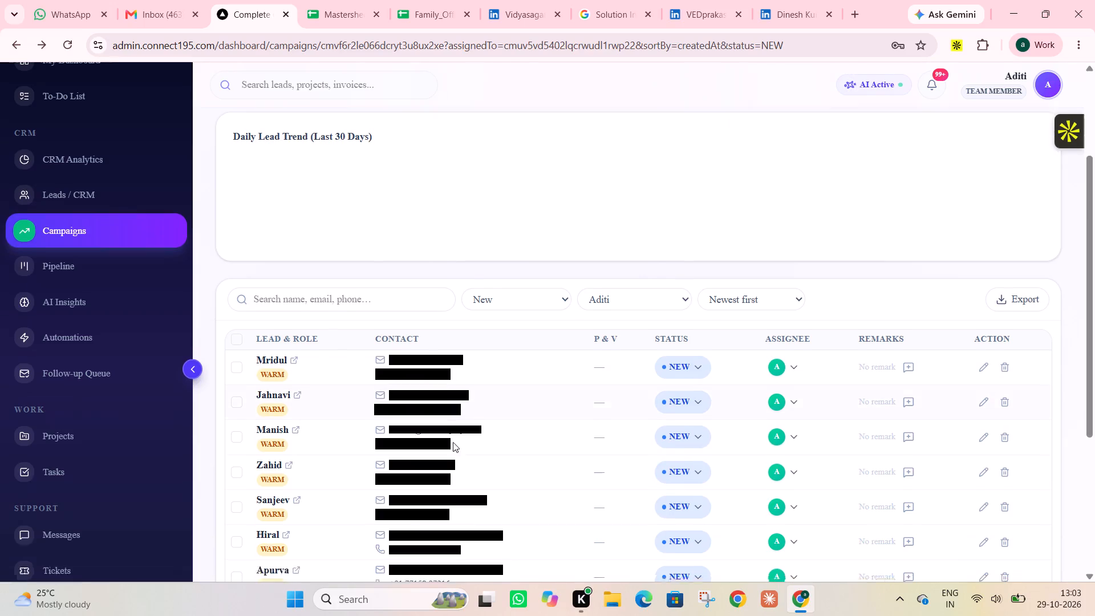
scroll(453, 442, "down", 3)
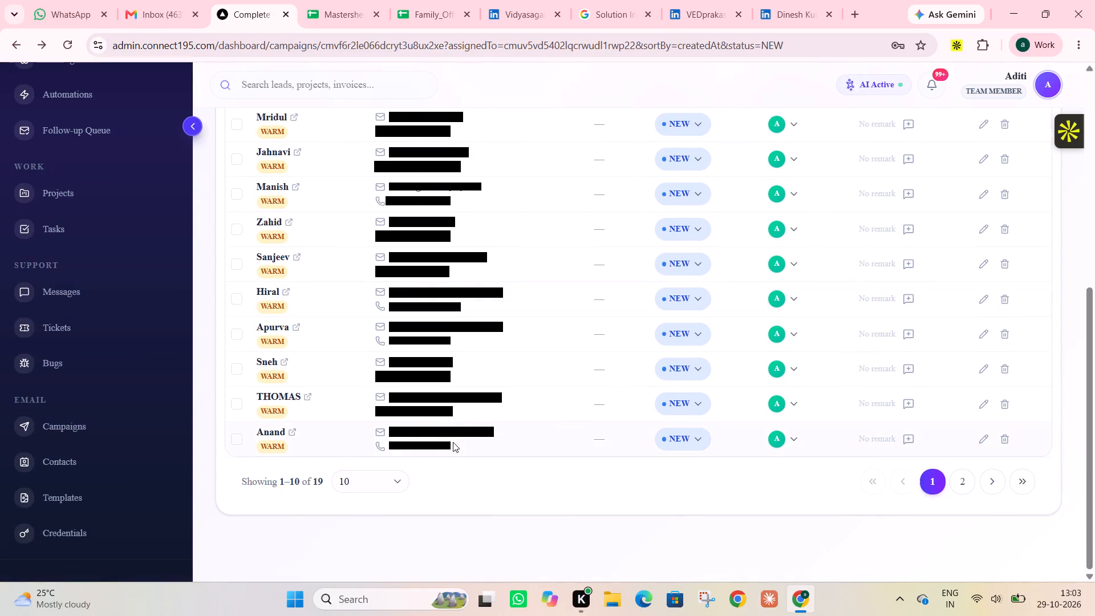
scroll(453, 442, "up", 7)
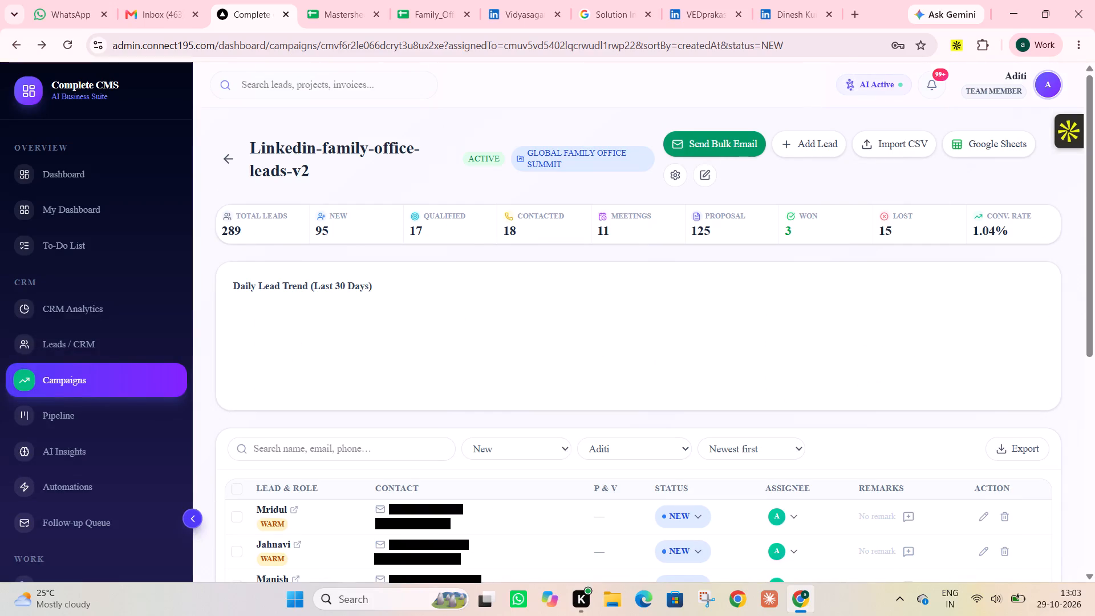
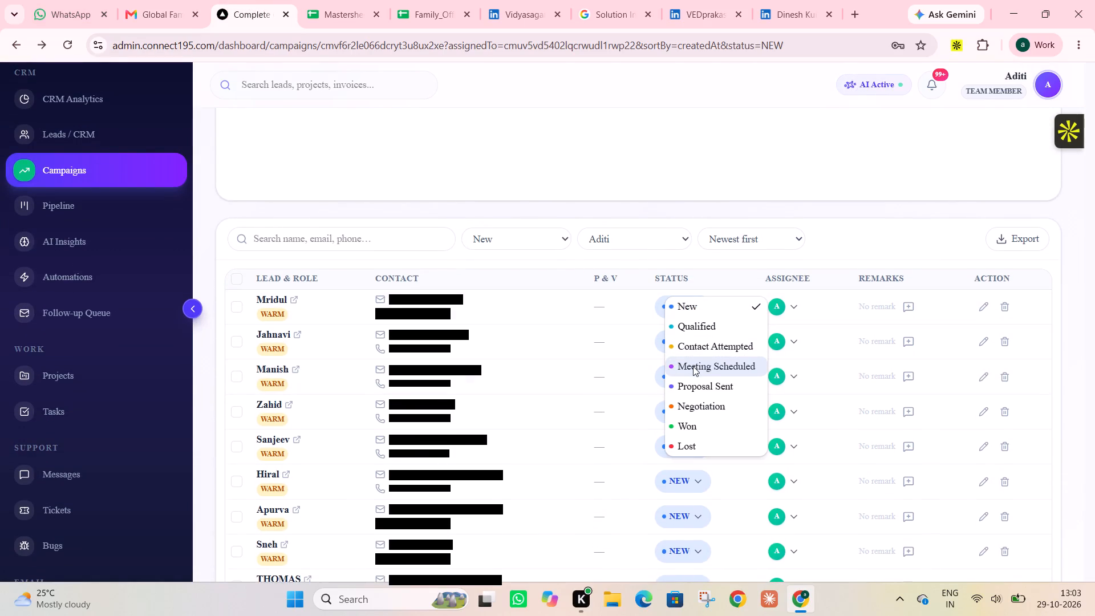
Change the status of the lead Mridul to Proposal Sent.
left_click(696, 386)
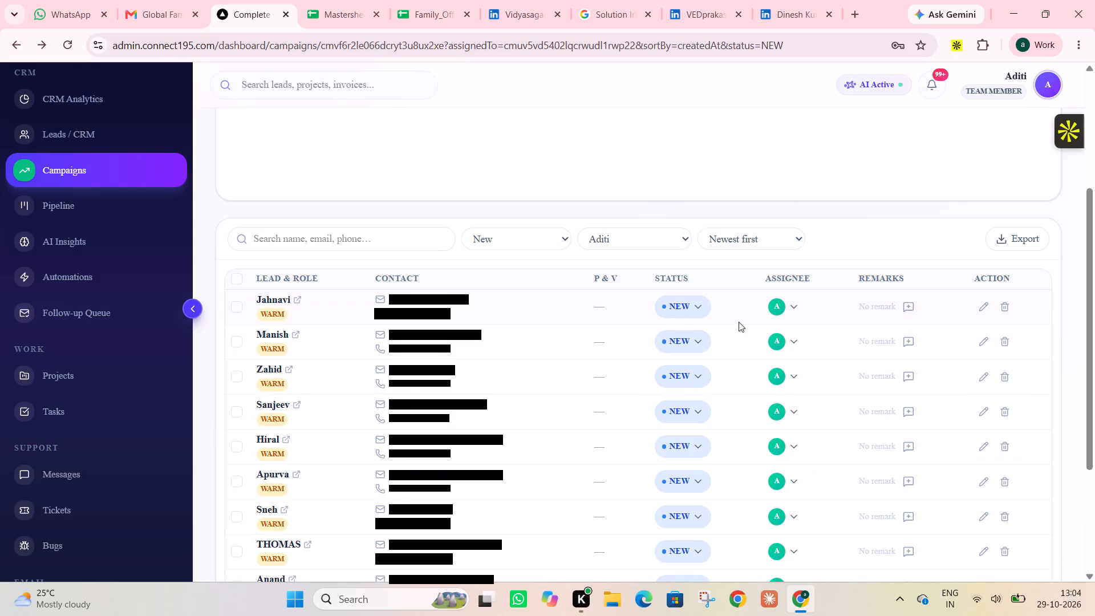
Reassign the lead Jahnavi from Aditi to Abhishek.
left_click(788, 315)
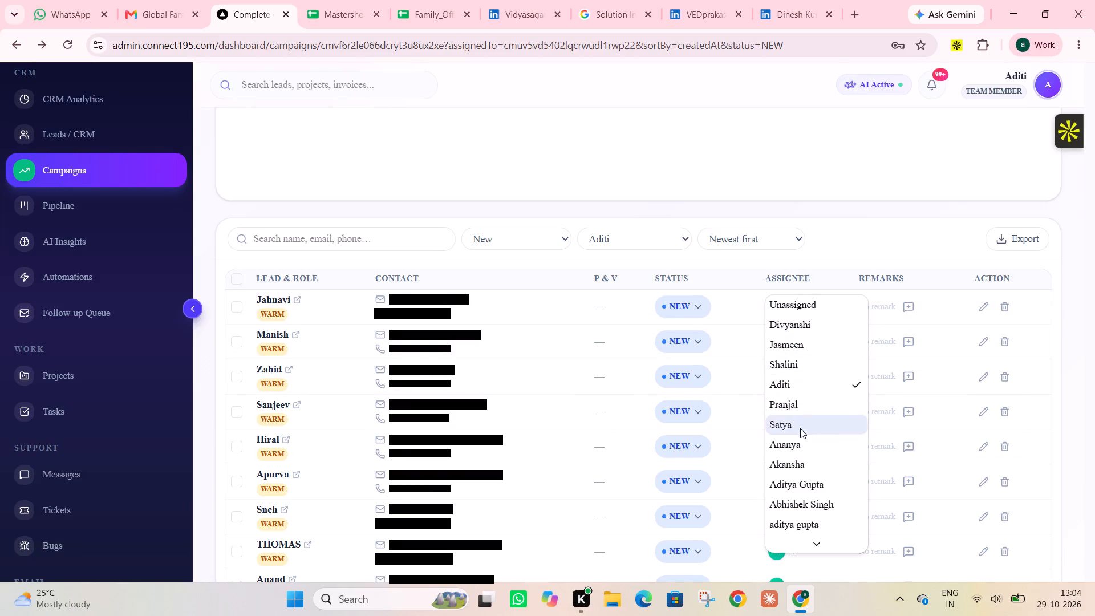
left_click(791, 496)
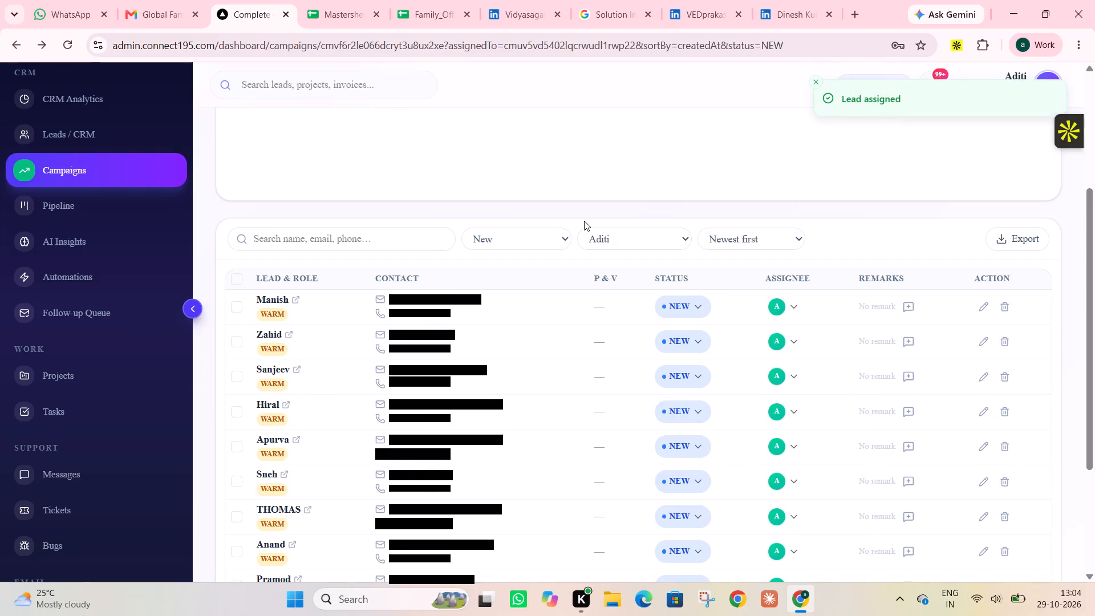
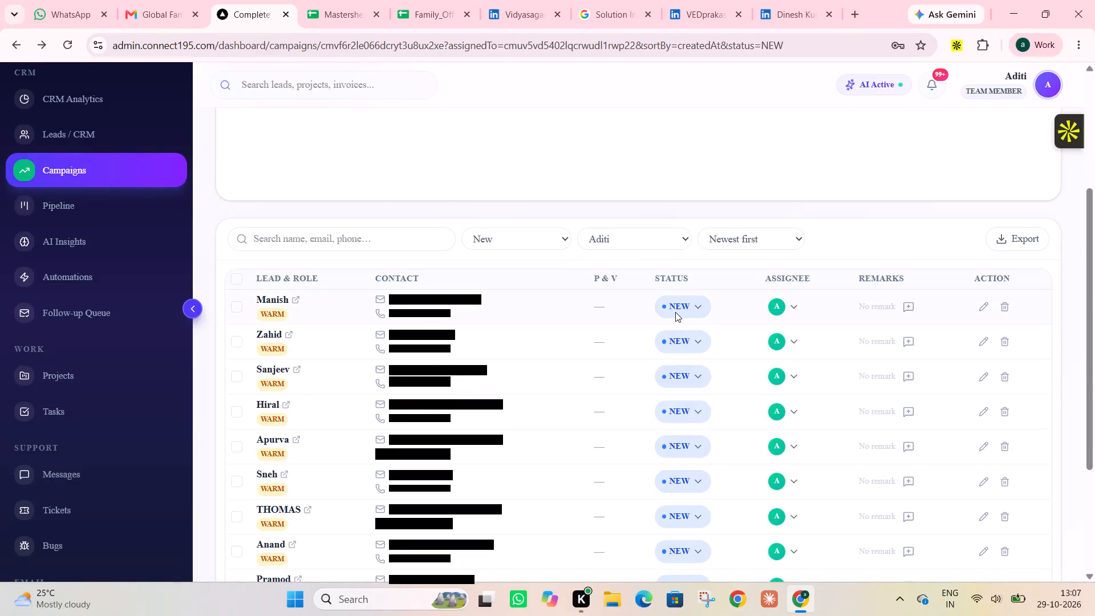
Change the status of the lead Manish to Proposal Sent.
left_click(675, 312)
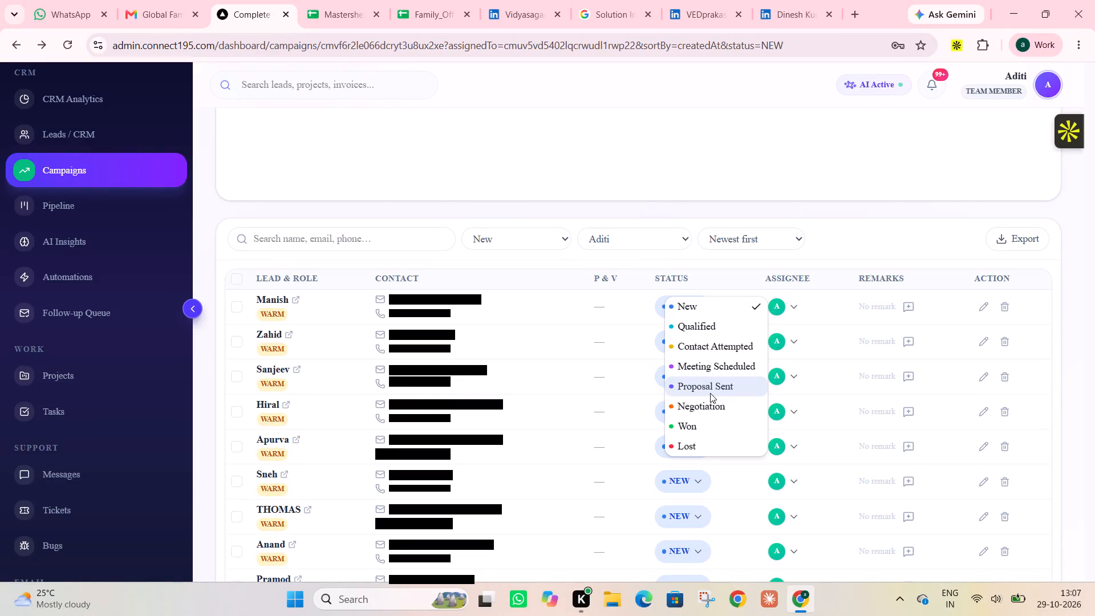
left_click(710, 392)
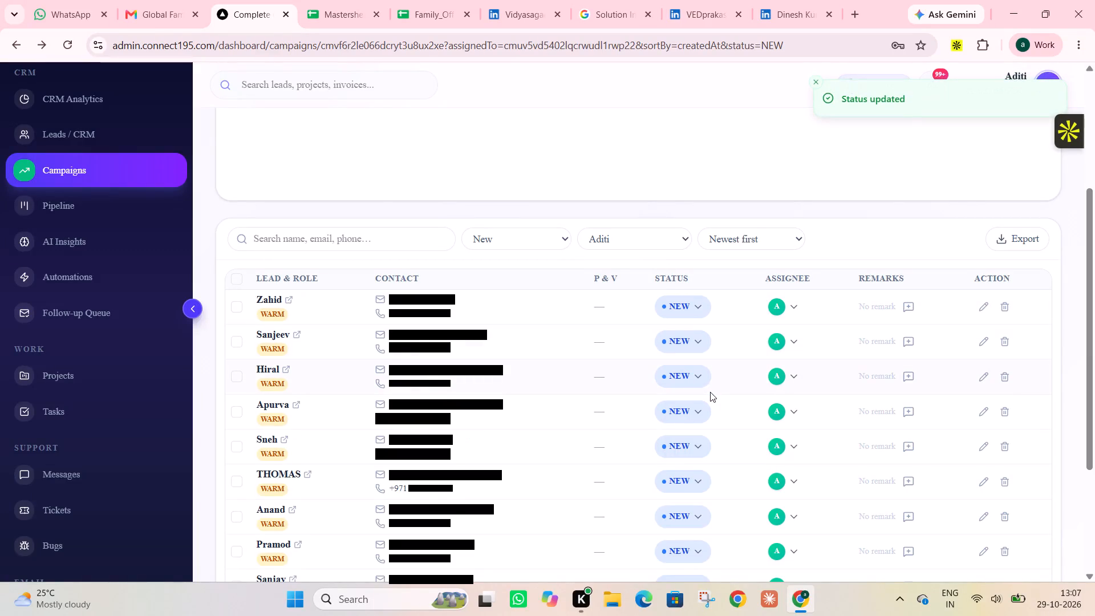